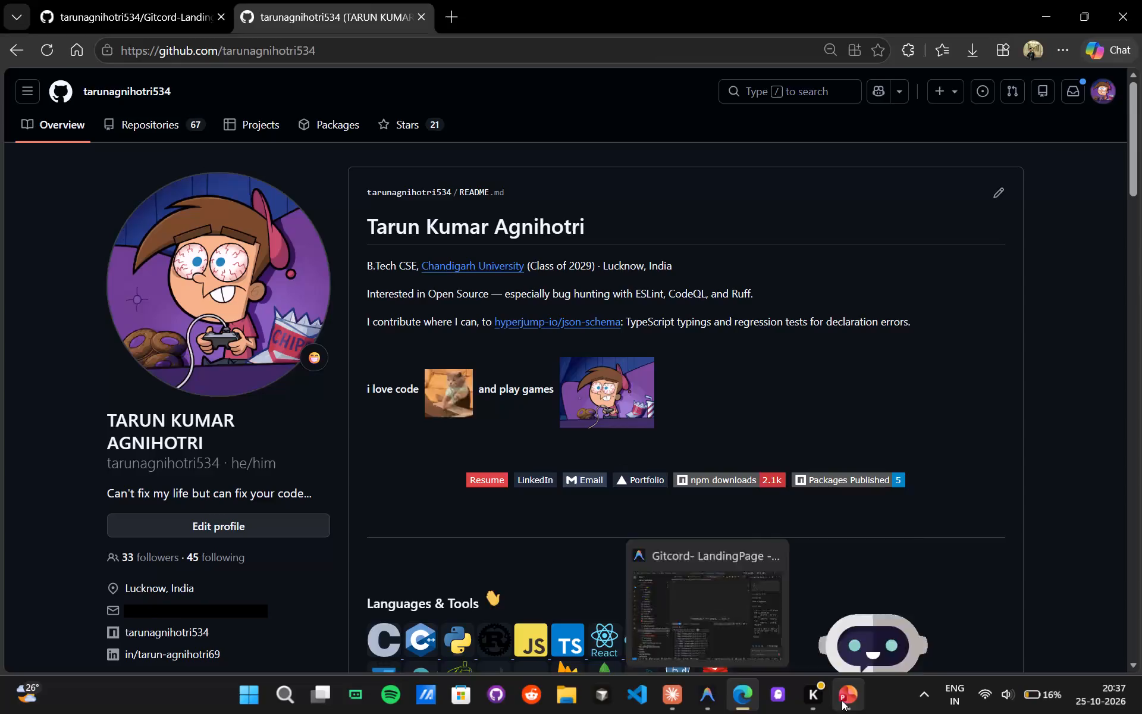
# Switch to the DroidShield presentation in PowerPoint.
pyautogui.click(842, 700)
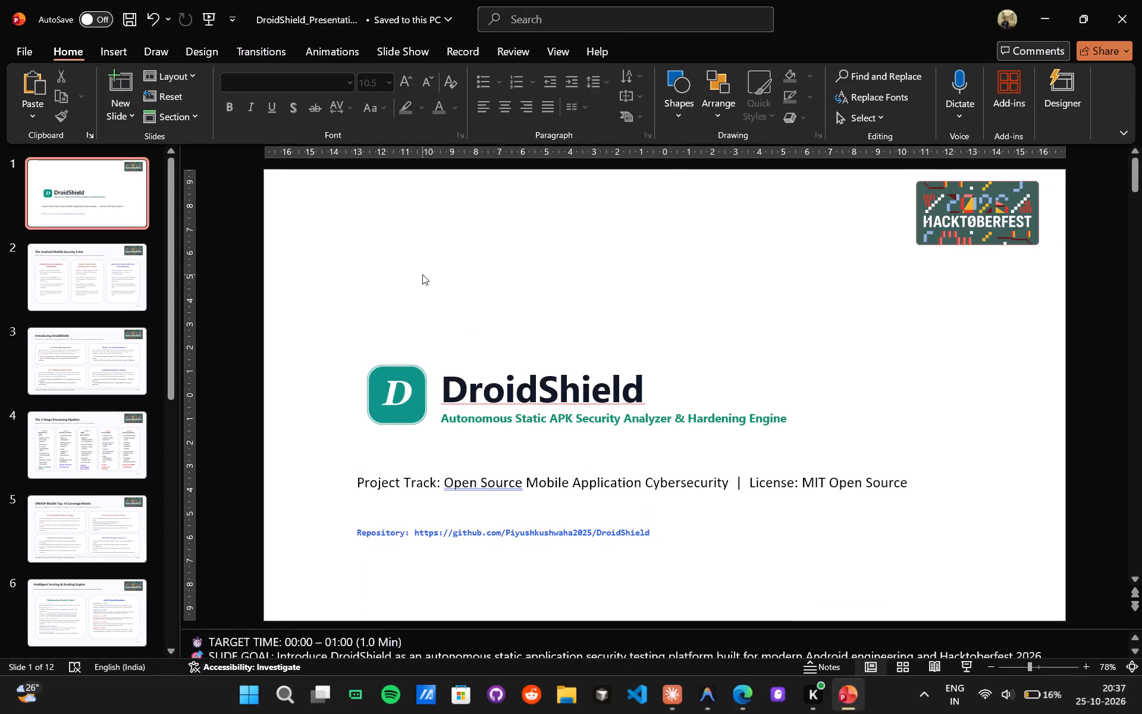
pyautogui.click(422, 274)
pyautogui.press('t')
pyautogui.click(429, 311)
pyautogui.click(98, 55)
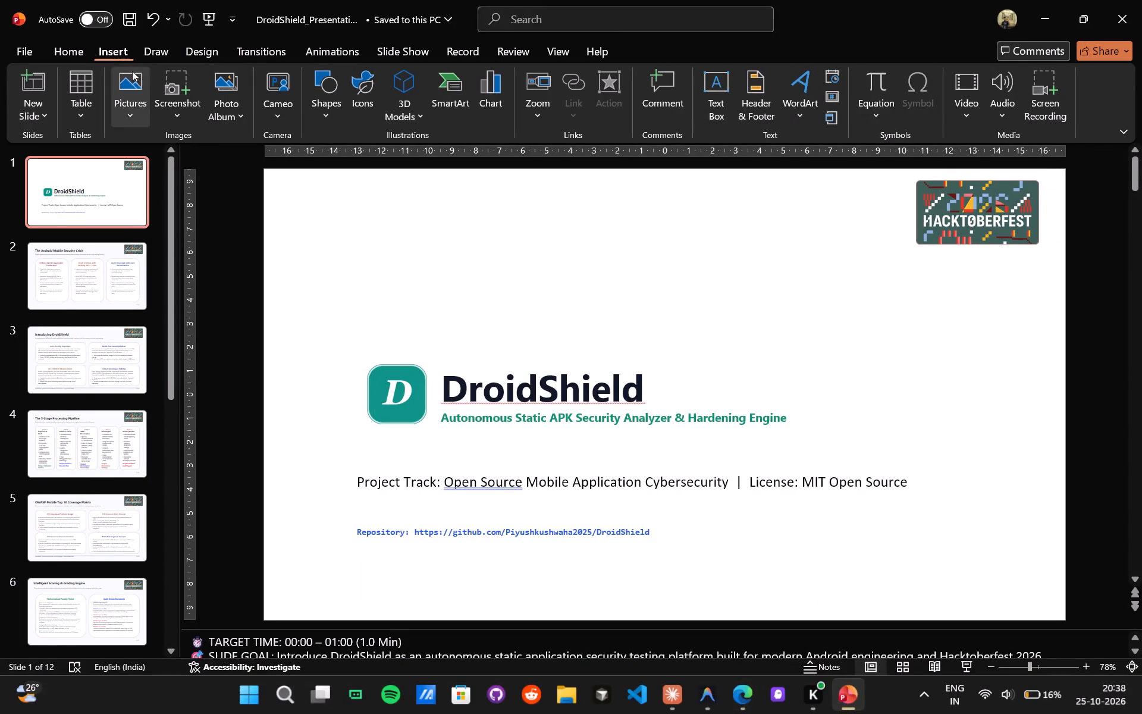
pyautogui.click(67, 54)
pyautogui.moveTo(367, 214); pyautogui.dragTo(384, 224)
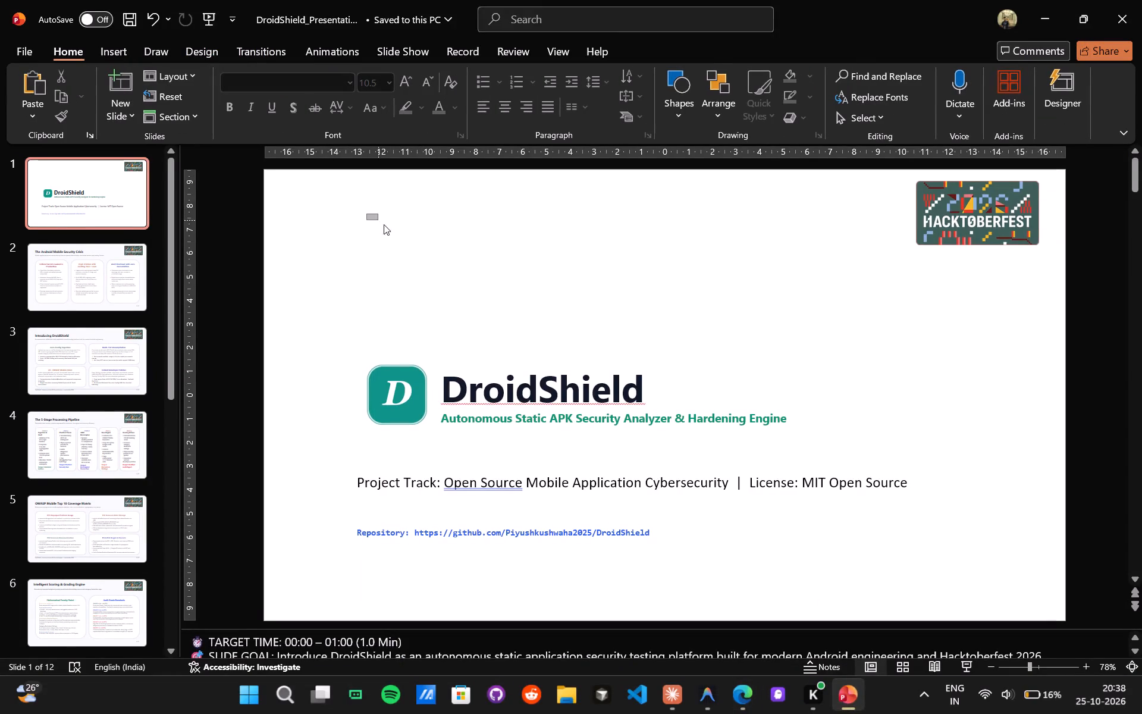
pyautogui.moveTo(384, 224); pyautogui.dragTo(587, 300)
# Add a text box in the empty area above the DroidShield title reading "TEAM BUG STALKERS PRESENTS-".
pyautogui.doubleClick(468, 259)
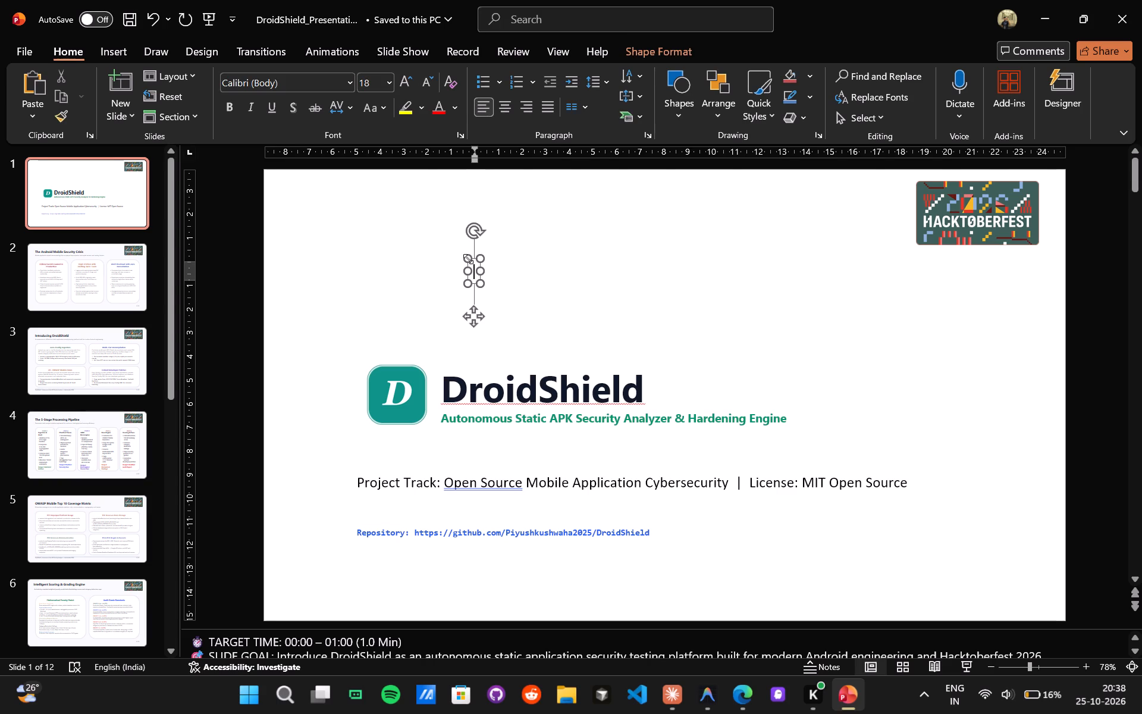
pyautogui.press('t')
pyautogui.press('w')
pyautogui.press('BackSpace')
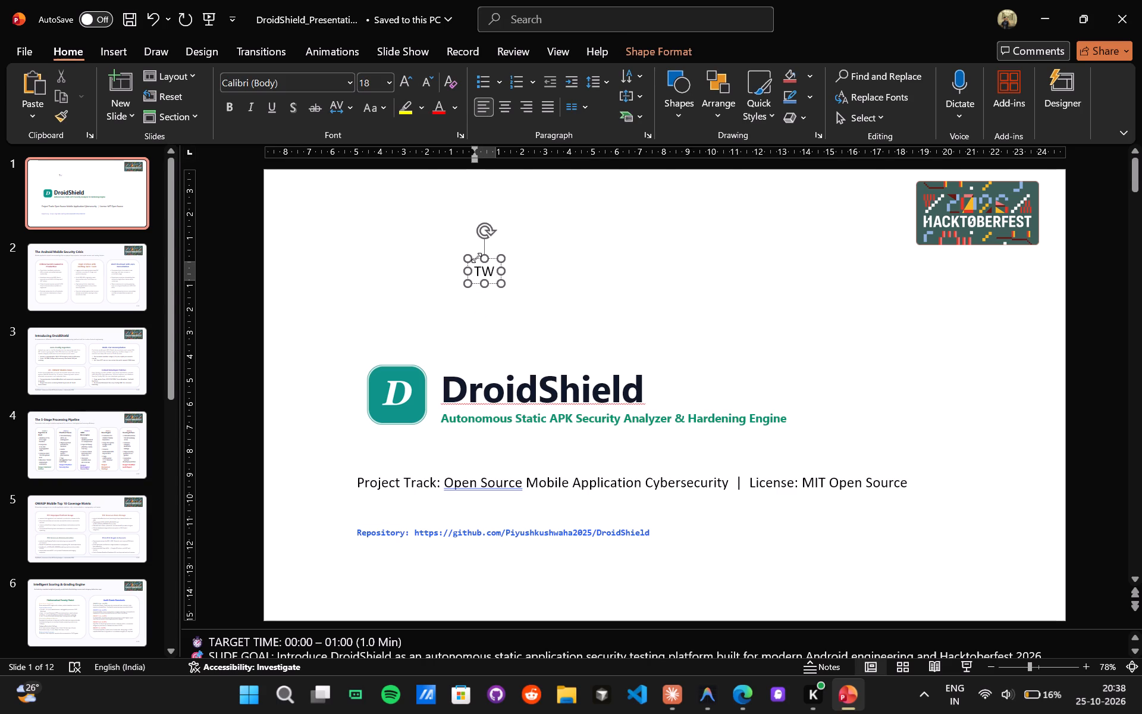
pyautogui.write('EAM BUG STALKERS PREE')
pyautogui.press('BackSpace')
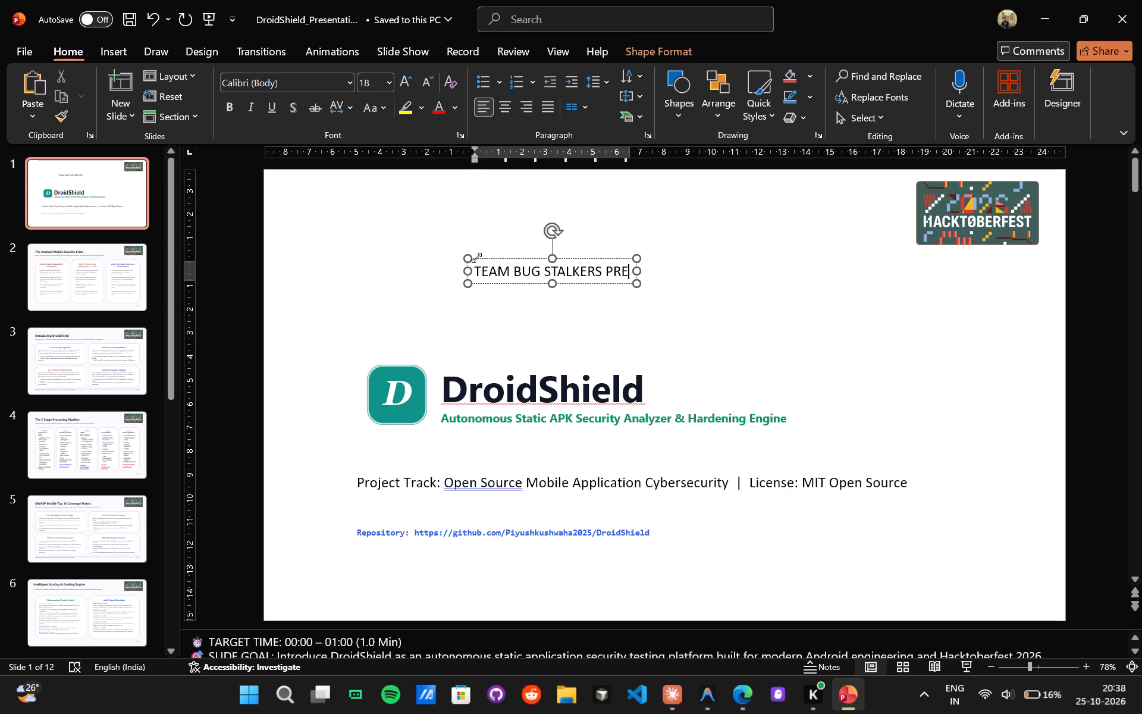
pyautogui.write('SENTSA')
pyautogui.press('BackSpace')
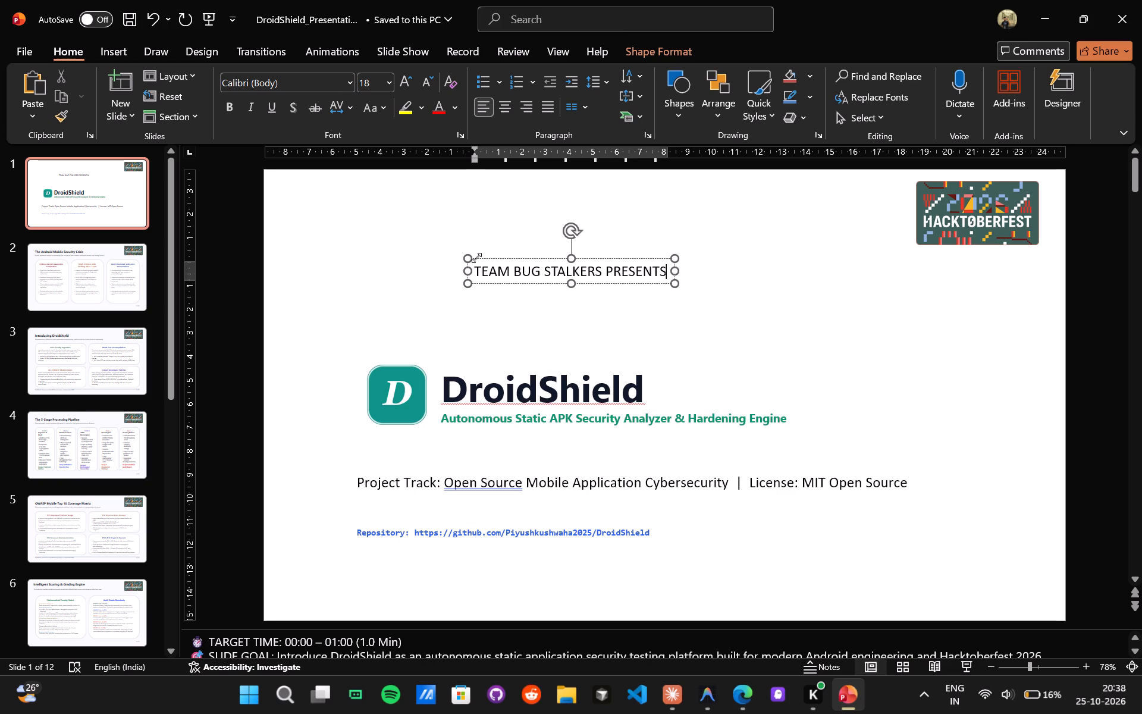
pyautogui.write('-')
pyautogui.press('space')
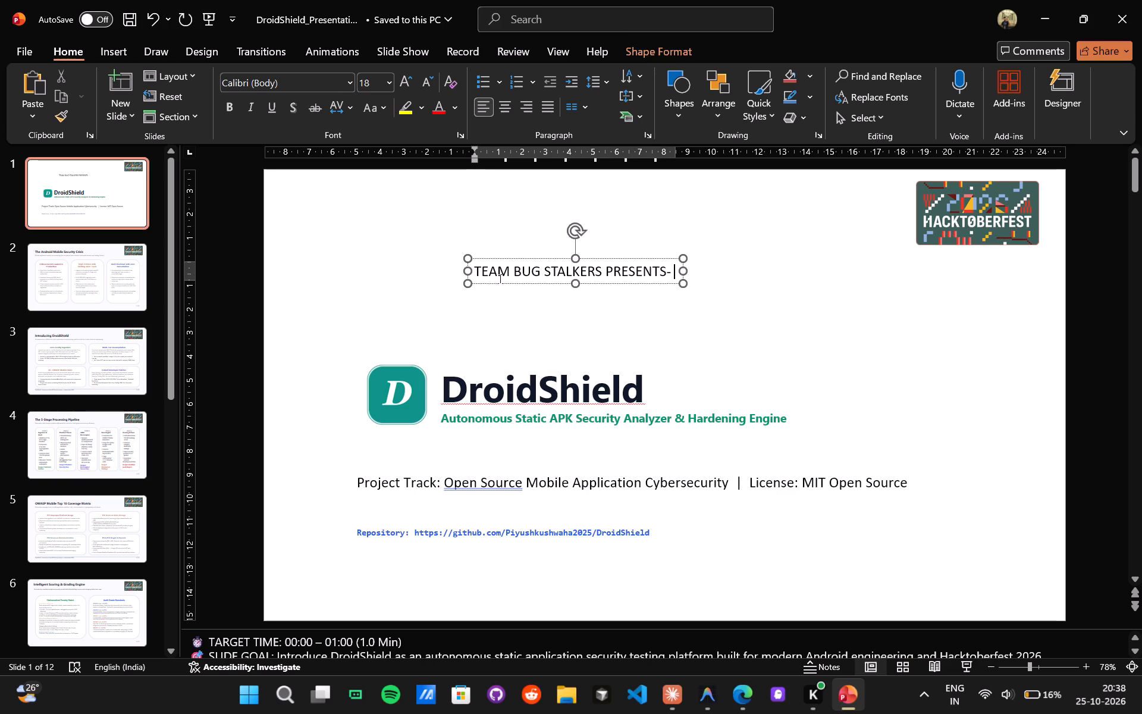
# Format the whole "TEAM BUG STALKERS PRESENTS-" line as bold with a font size of 25.
pyautogui.hotkey('ctrl', 'a')
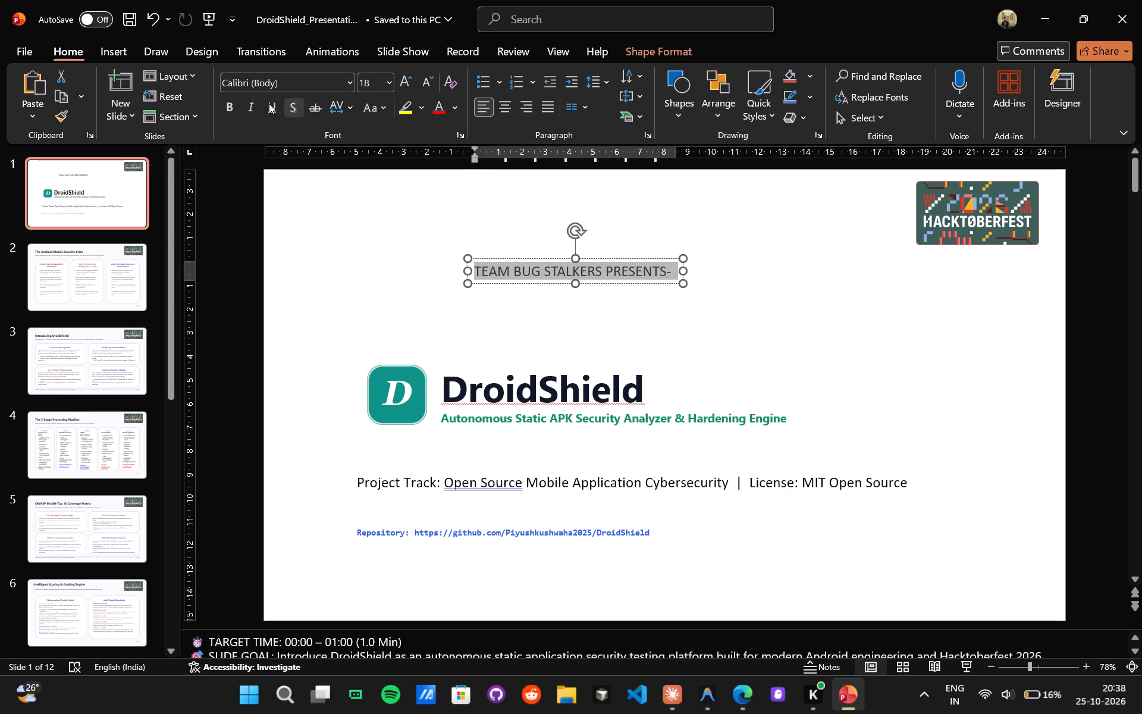
pyautogui.click(238, 101)
pyautogui.click(377, 82)
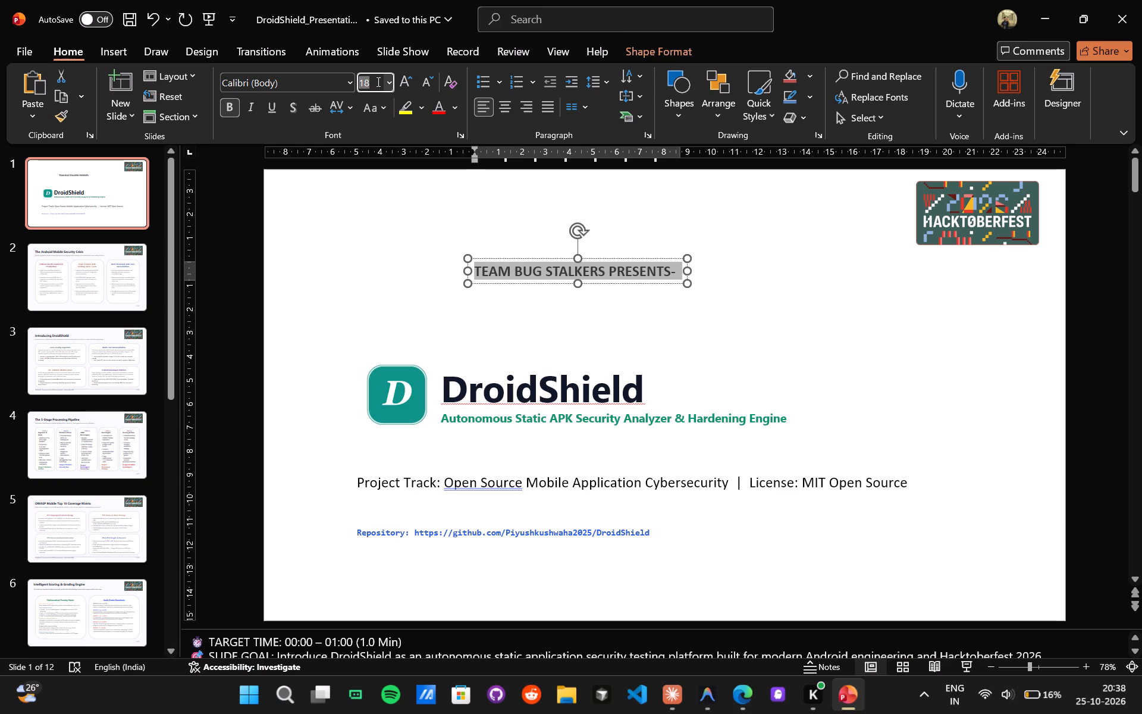
pyautogui.press('BackSpace')
pyautogui.write('25')
pyautogui.press('Return')
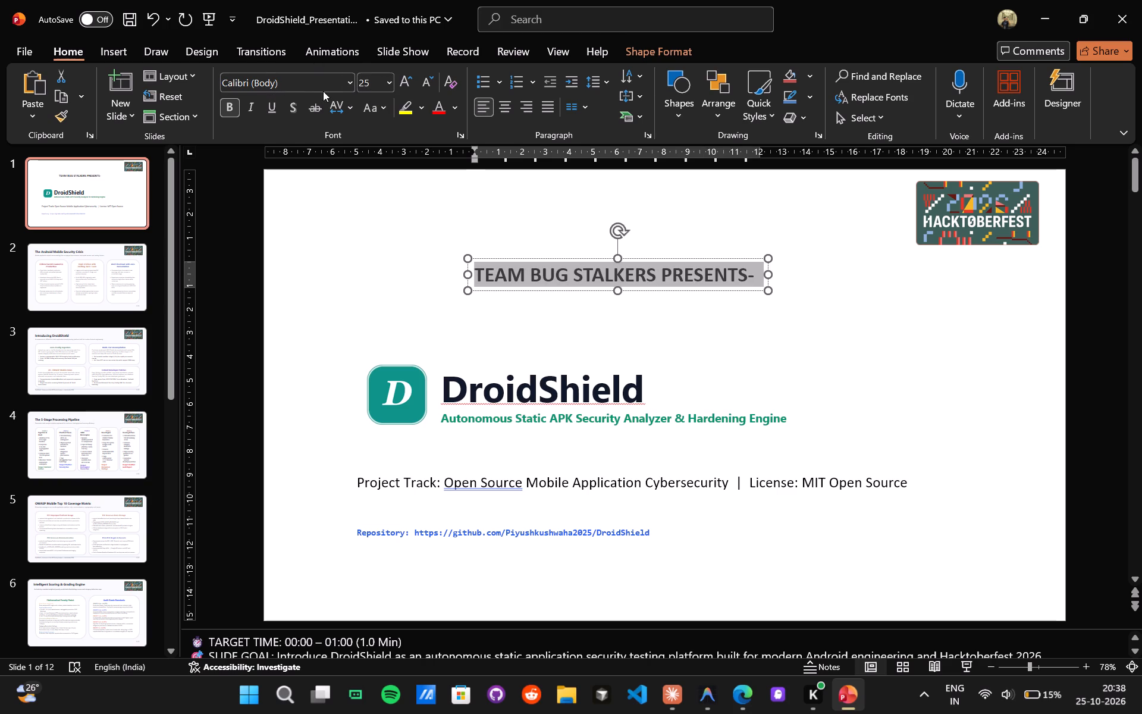
pyautogui.click(250, 107)
pyautogui.click(250, 107)
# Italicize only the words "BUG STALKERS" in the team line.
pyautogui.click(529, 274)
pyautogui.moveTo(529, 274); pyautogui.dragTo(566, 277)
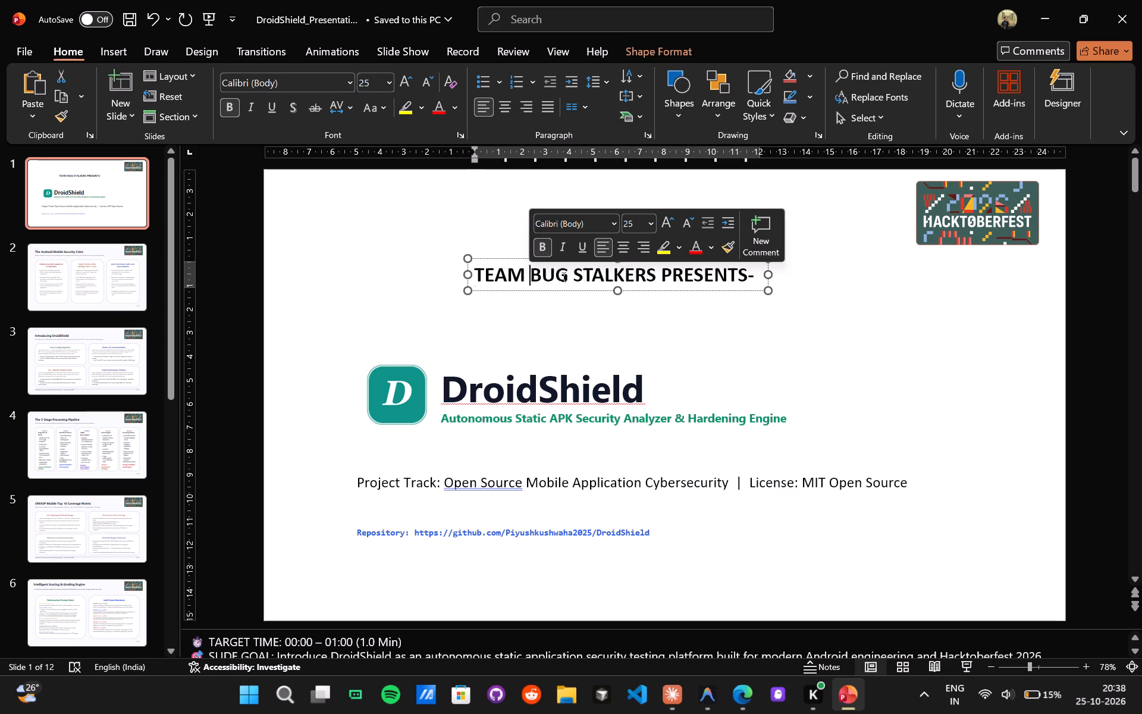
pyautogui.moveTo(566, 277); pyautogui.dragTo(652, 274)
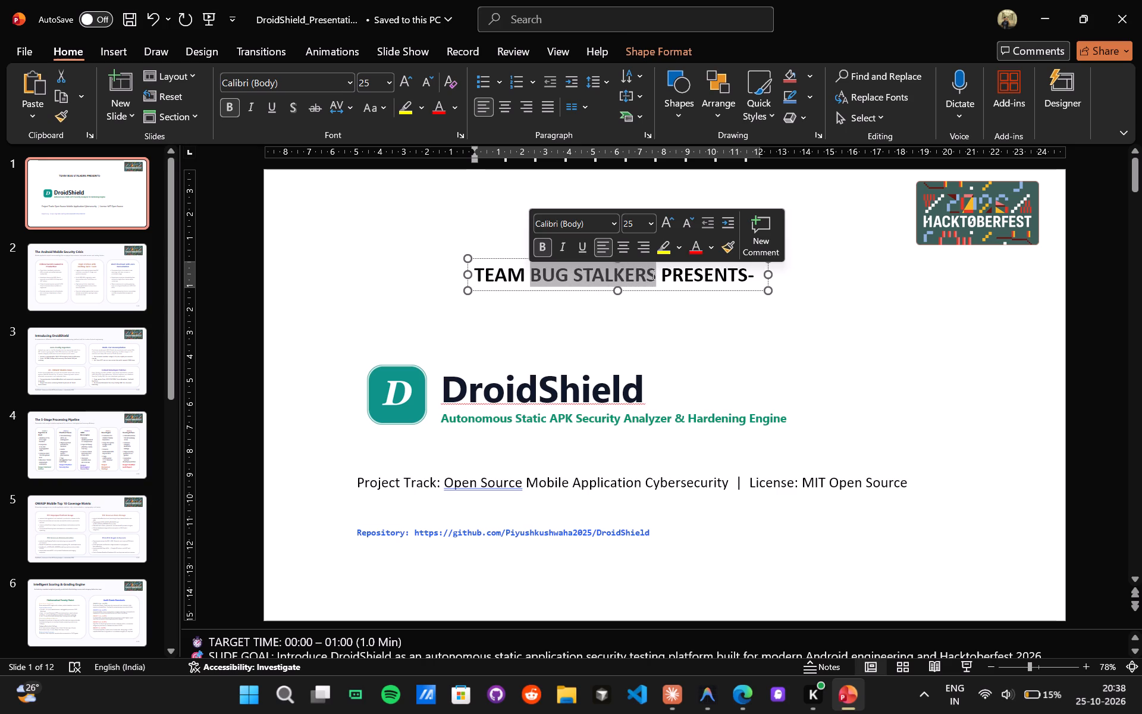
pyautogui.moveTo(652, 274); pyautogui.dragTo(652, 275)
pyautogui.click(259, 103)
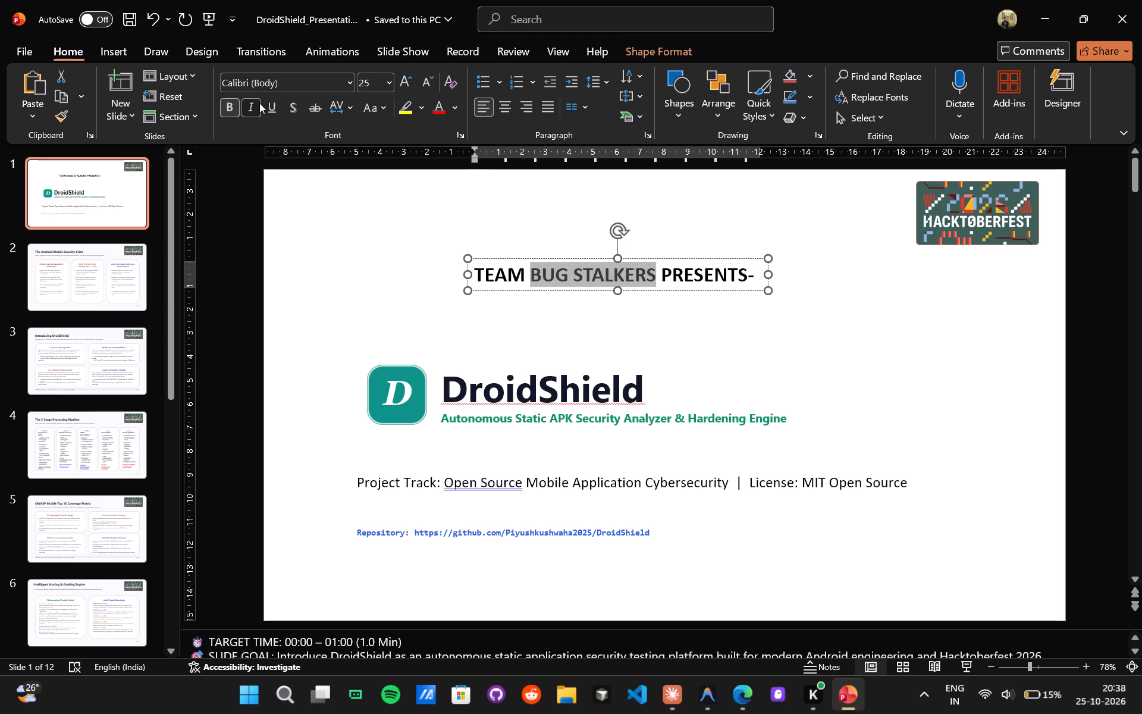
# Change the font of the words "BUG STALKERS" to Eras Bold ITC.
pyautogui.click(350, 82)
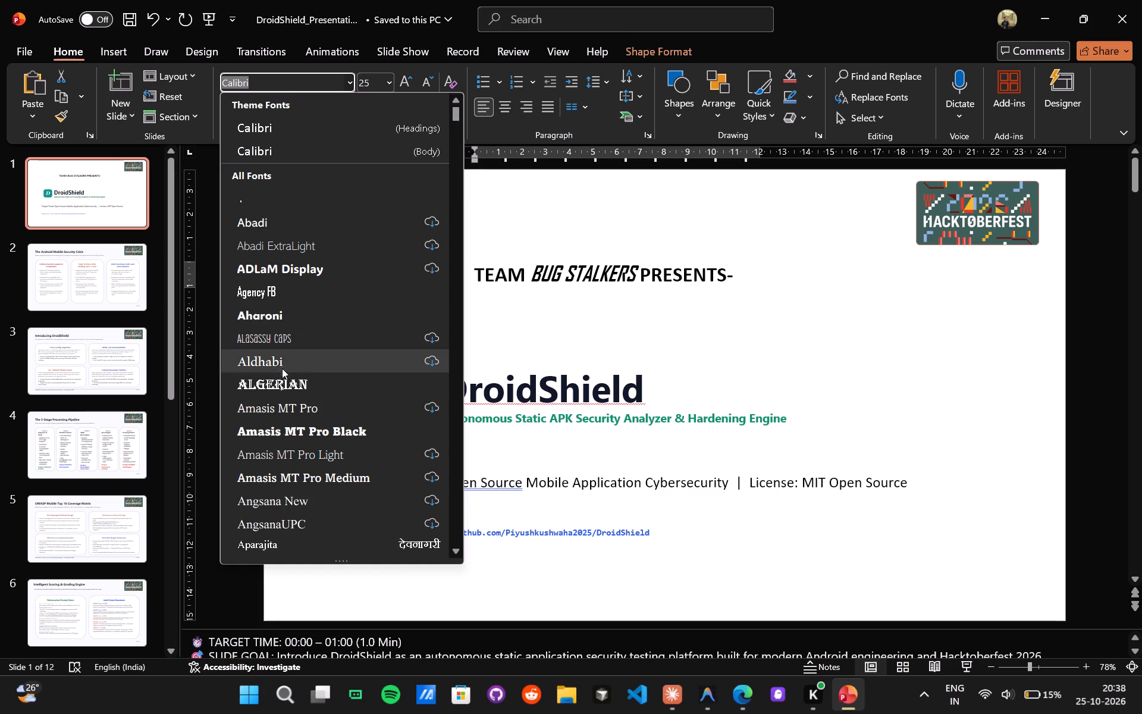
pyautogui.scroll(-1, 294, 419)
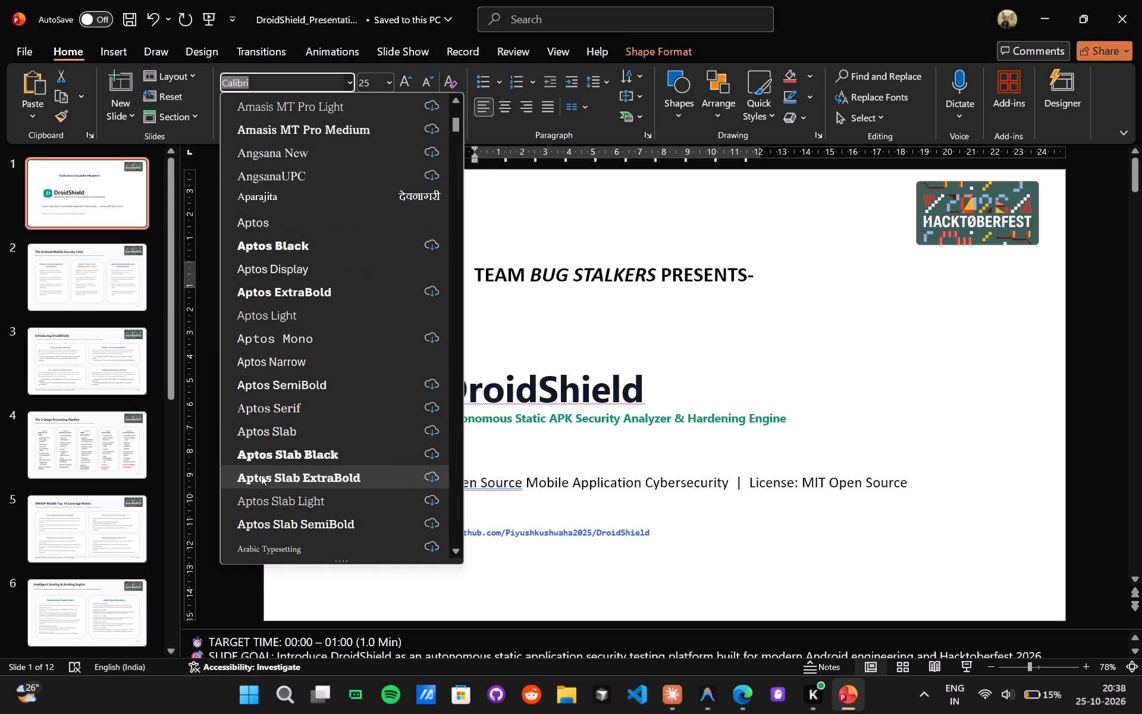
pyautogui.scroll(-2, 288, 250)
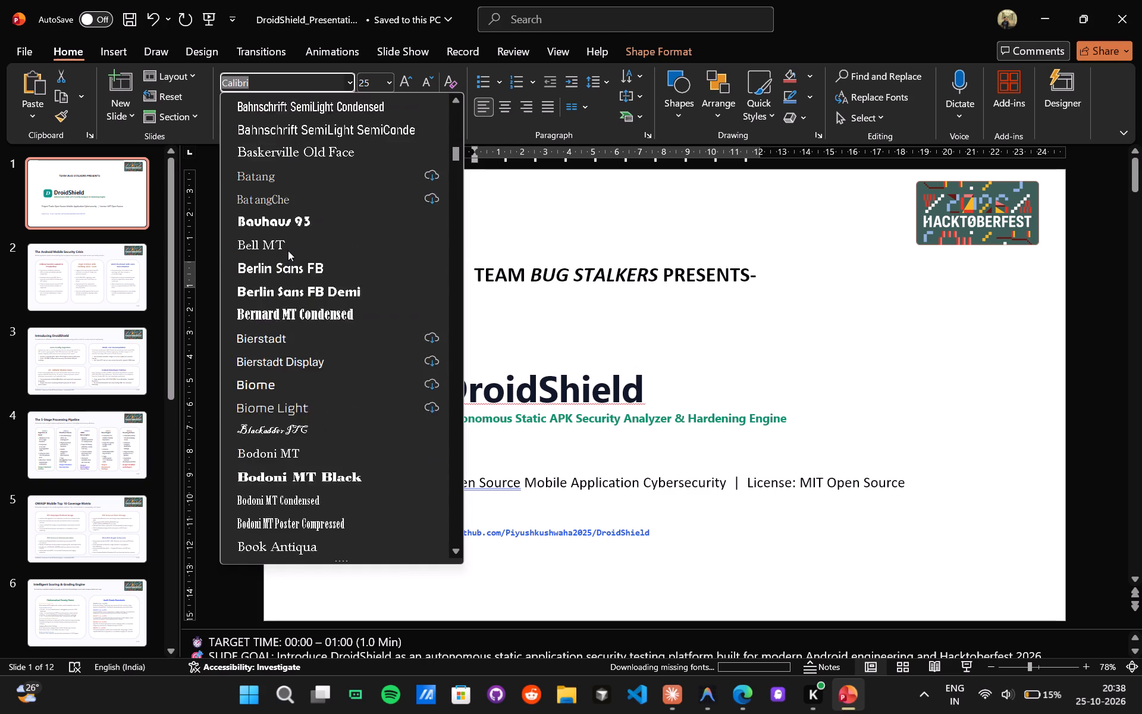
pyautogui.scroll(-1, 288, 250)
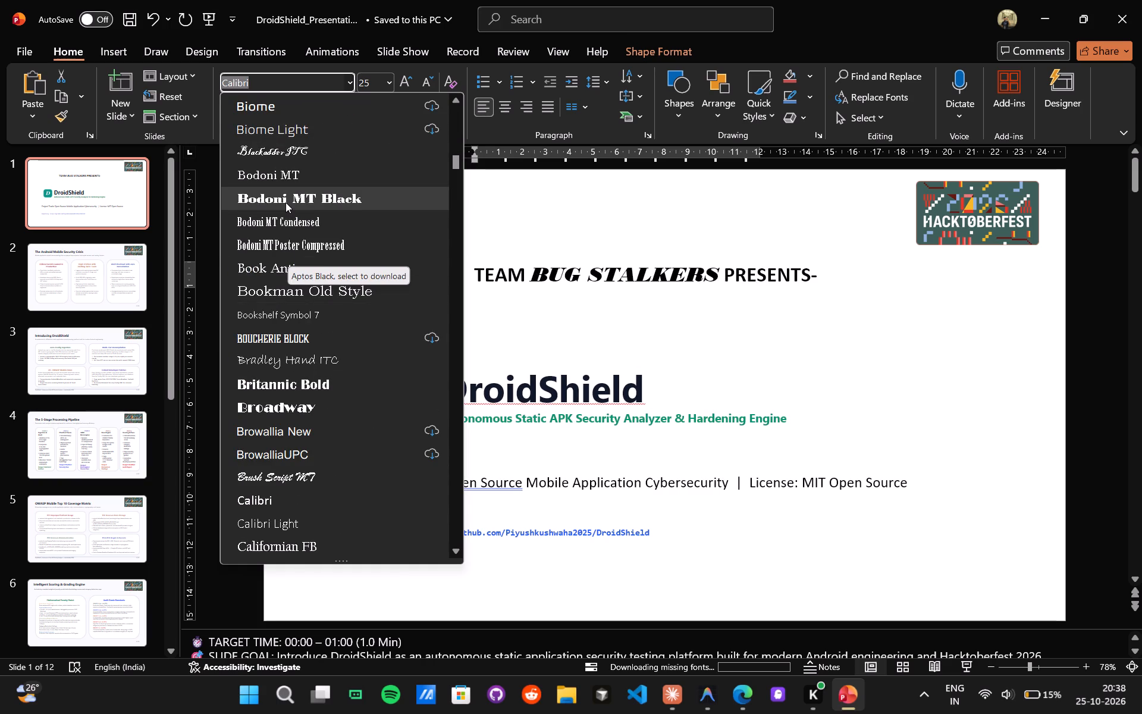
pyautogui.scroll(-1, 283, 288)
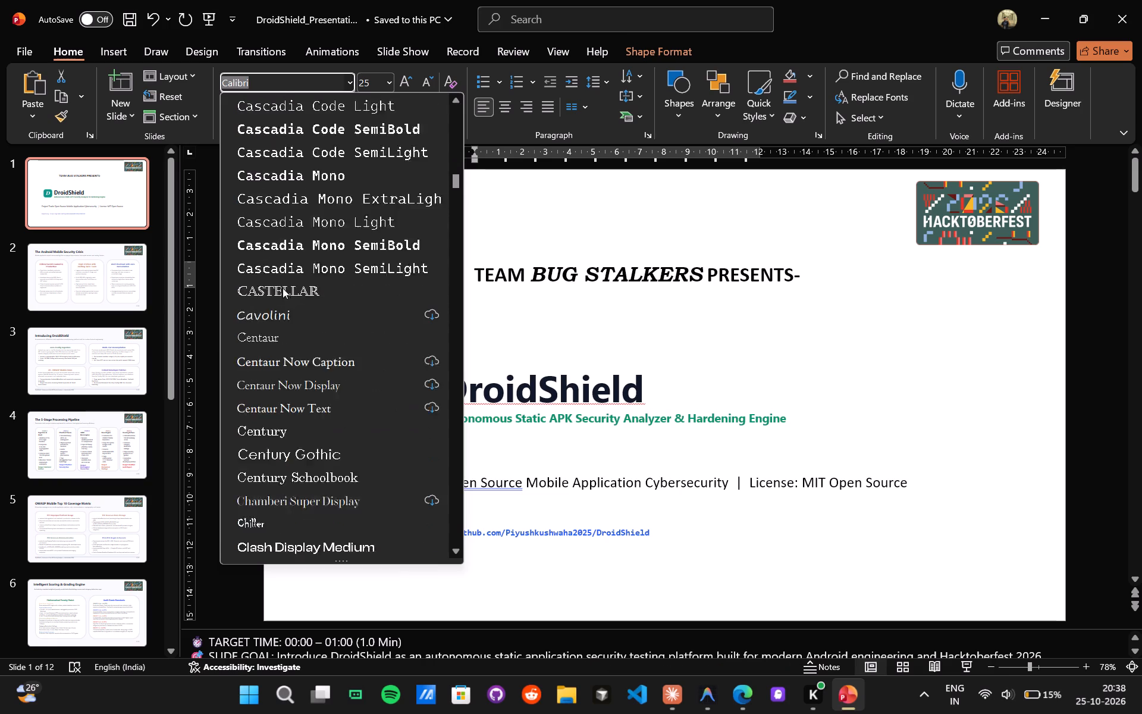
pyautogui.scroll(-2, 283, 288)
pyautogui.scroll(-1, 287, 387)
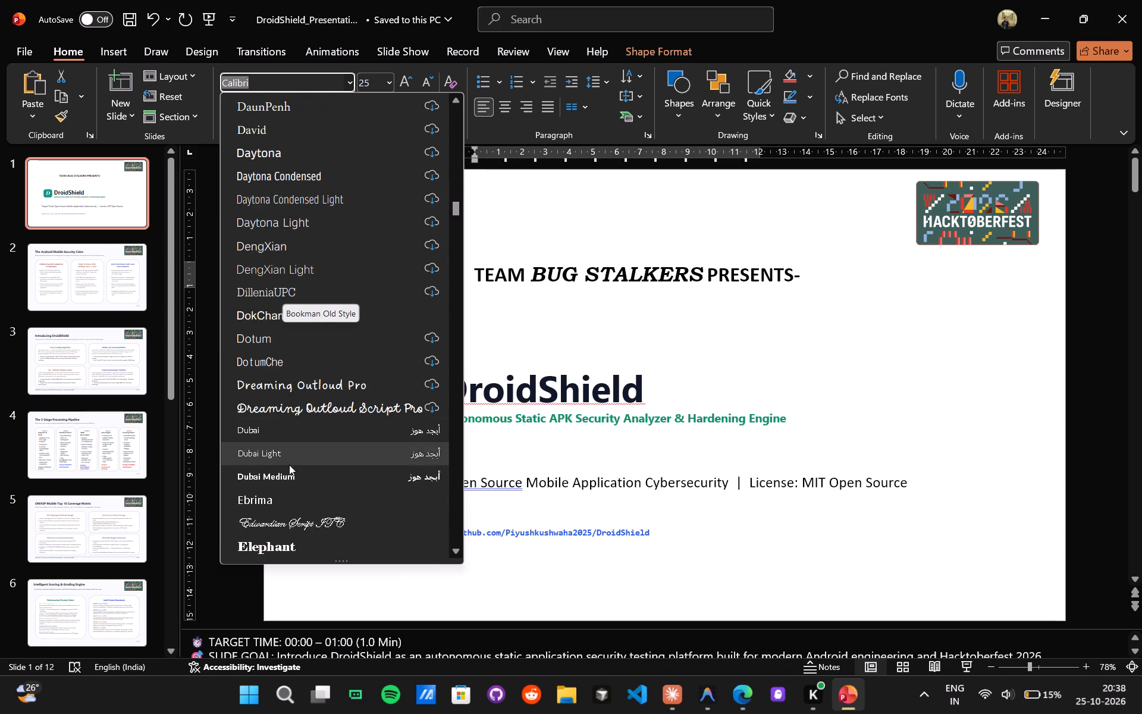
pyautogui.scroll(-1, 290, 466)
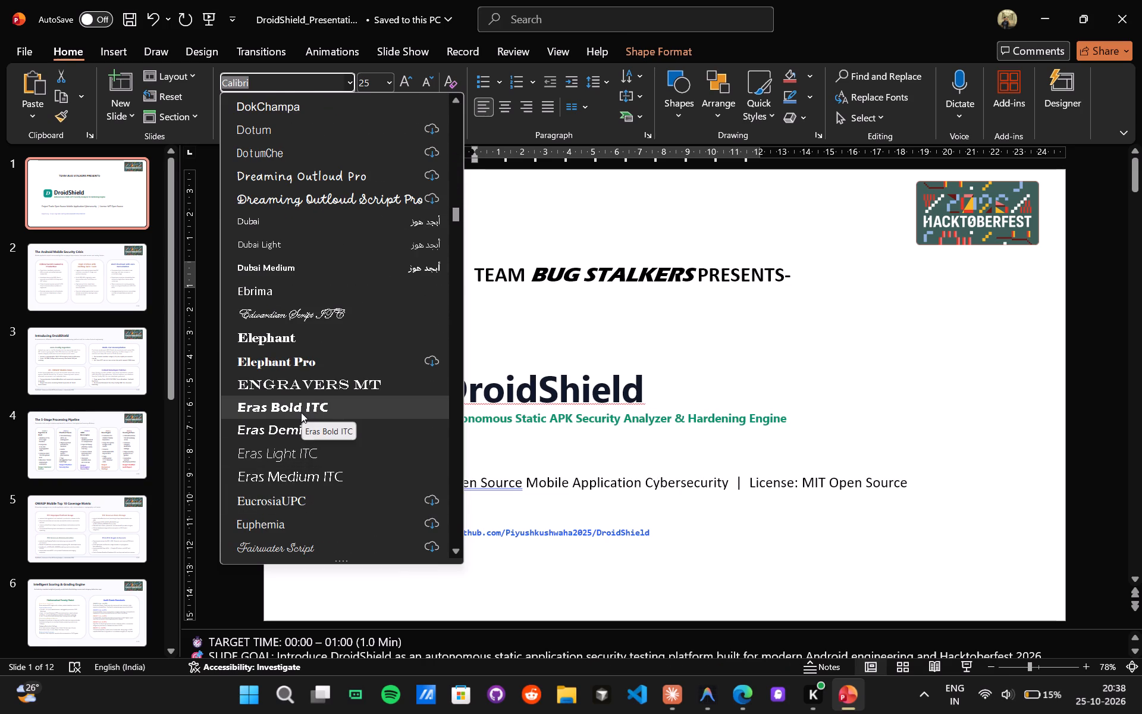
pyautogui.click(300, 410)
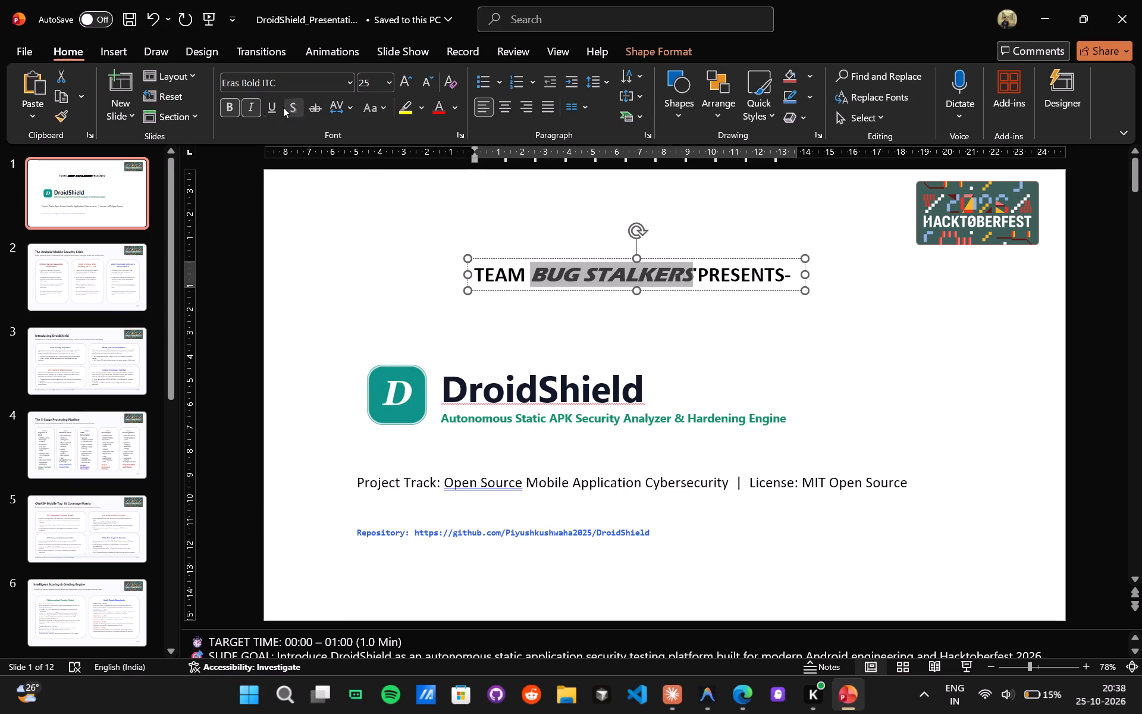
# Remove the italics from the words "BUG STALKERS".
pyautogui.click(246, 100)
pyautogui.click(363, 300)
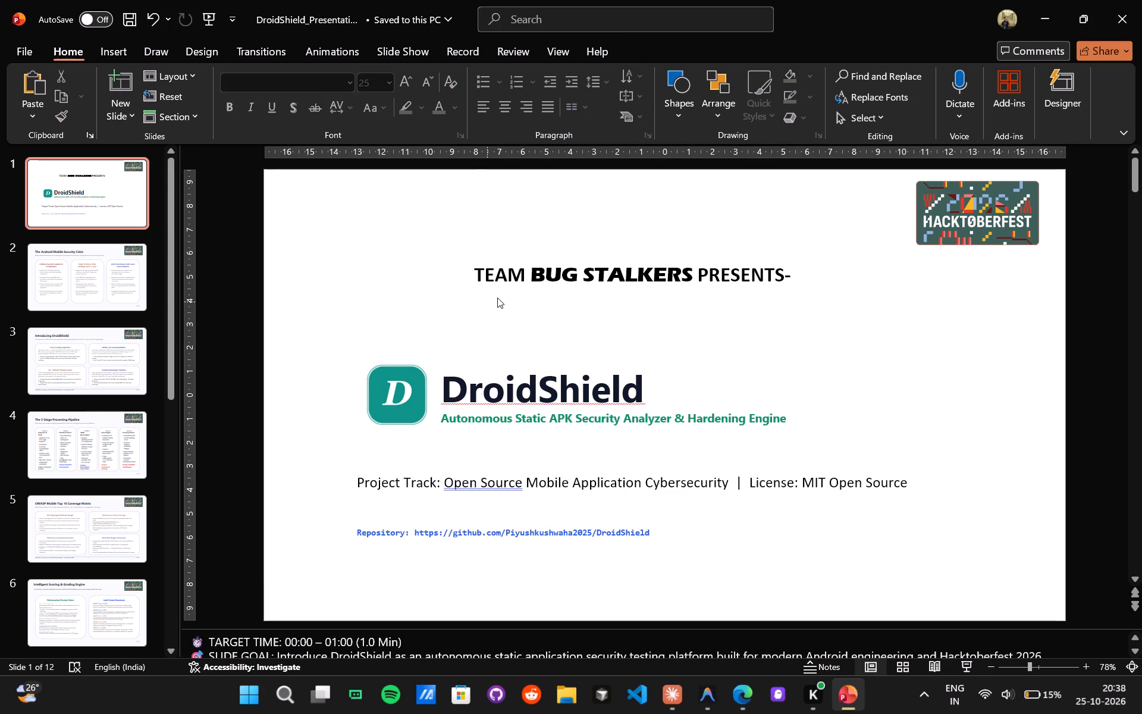
# Move the team text box leftward on the slide so its edge lines up with the Project Track line below.
pyautogui.click(512, 290)
pyautogui.moveTo(528, 290); pyautogui.dragTo(421, 294)
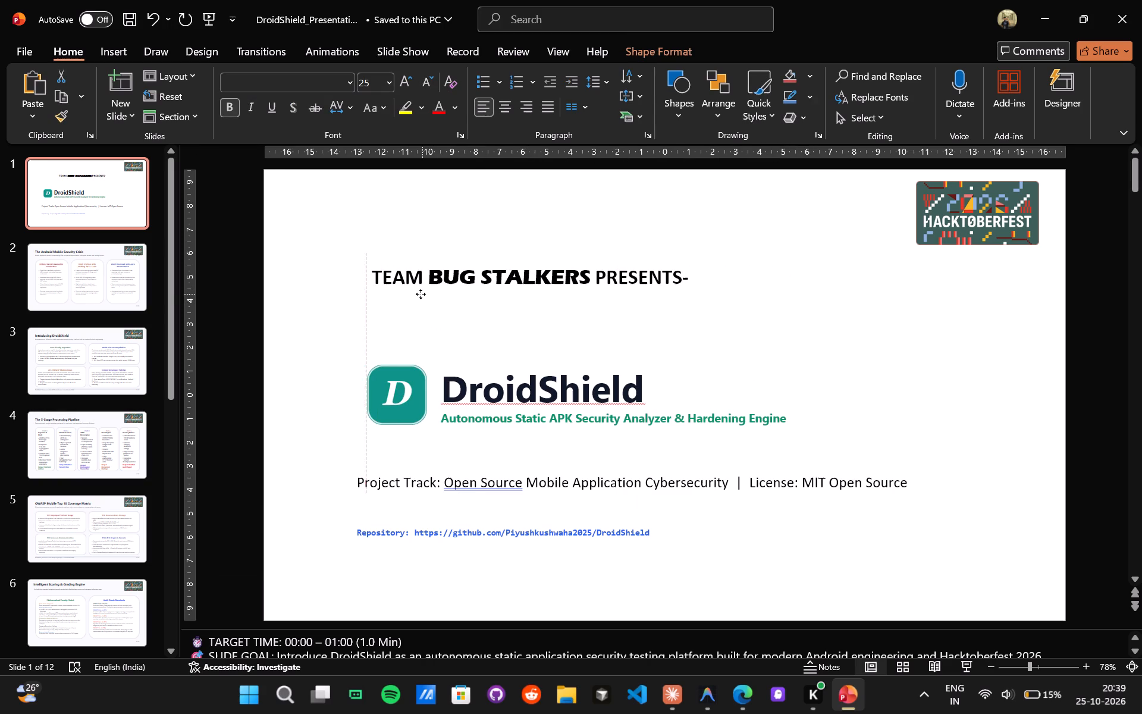
pyautogui.moveTo(421, 294); pyautogui.dragTo(416, 289)
# Change the font of the words "BUG STALKERS" to Arial Black.
pyautogui.moveTo(422, 272); pyautogui.dragTo(549, 276)
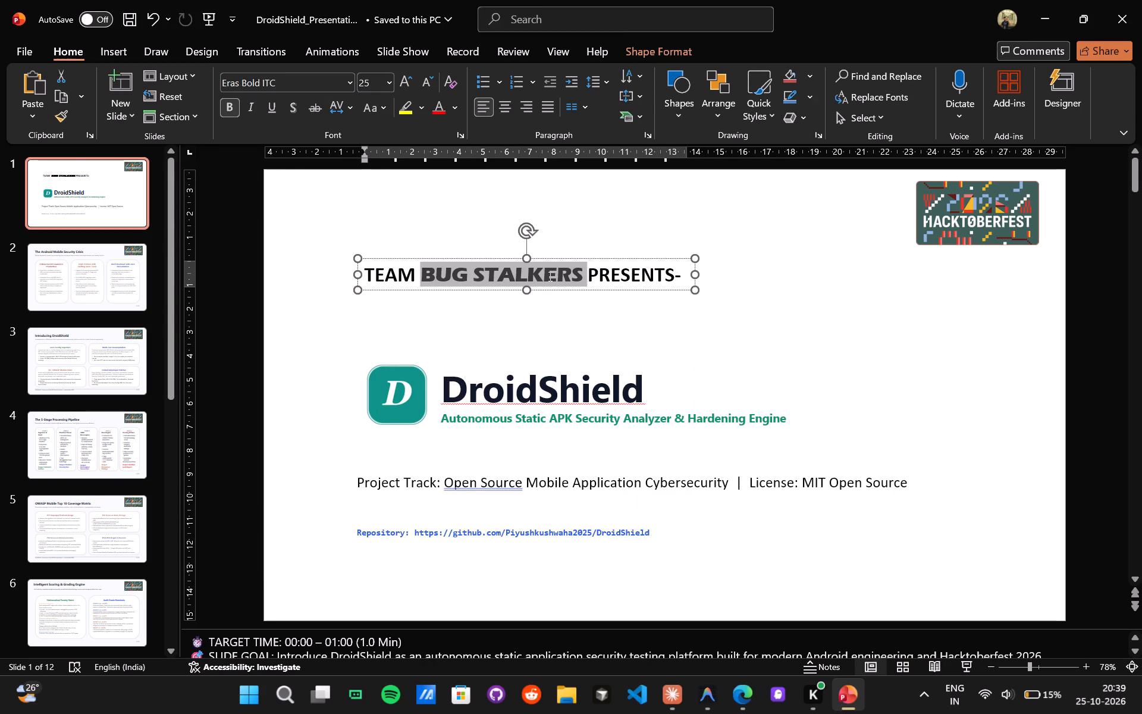
pyautogui.moveTo(549, 276); pyautogui.dragTo(558, 275)
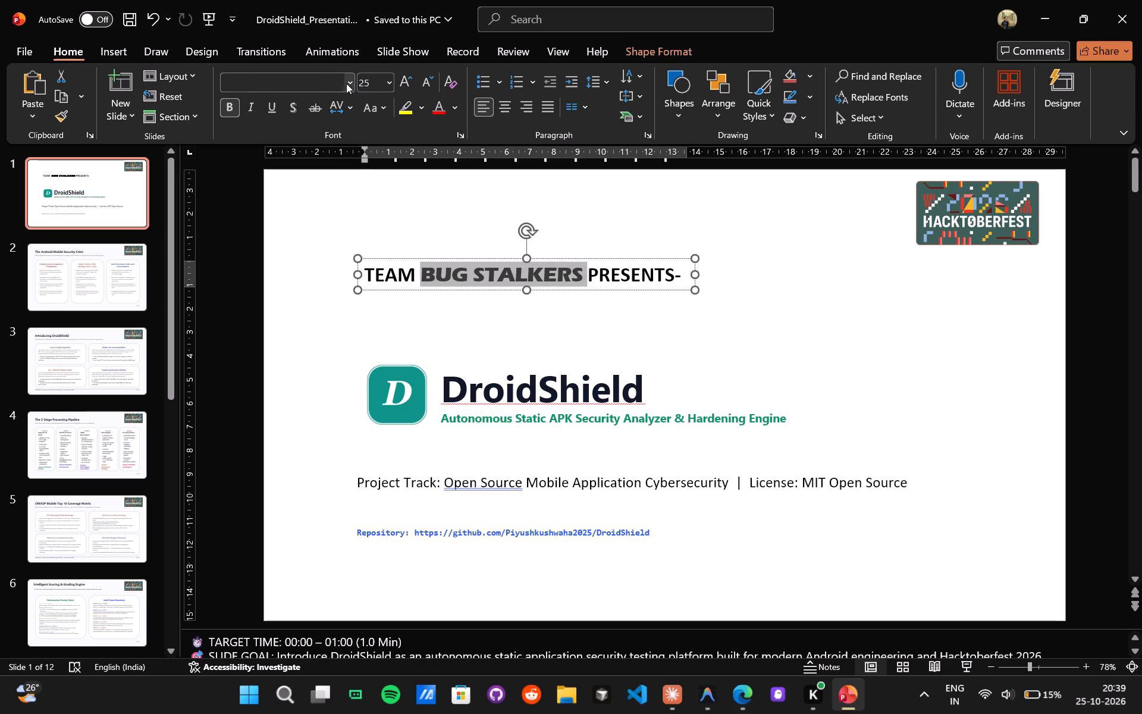
pyautogui.click(350, 83)
pyautogui.scroll(-3, 267, 275)
pyautogui.scroll(1, 267, 275)
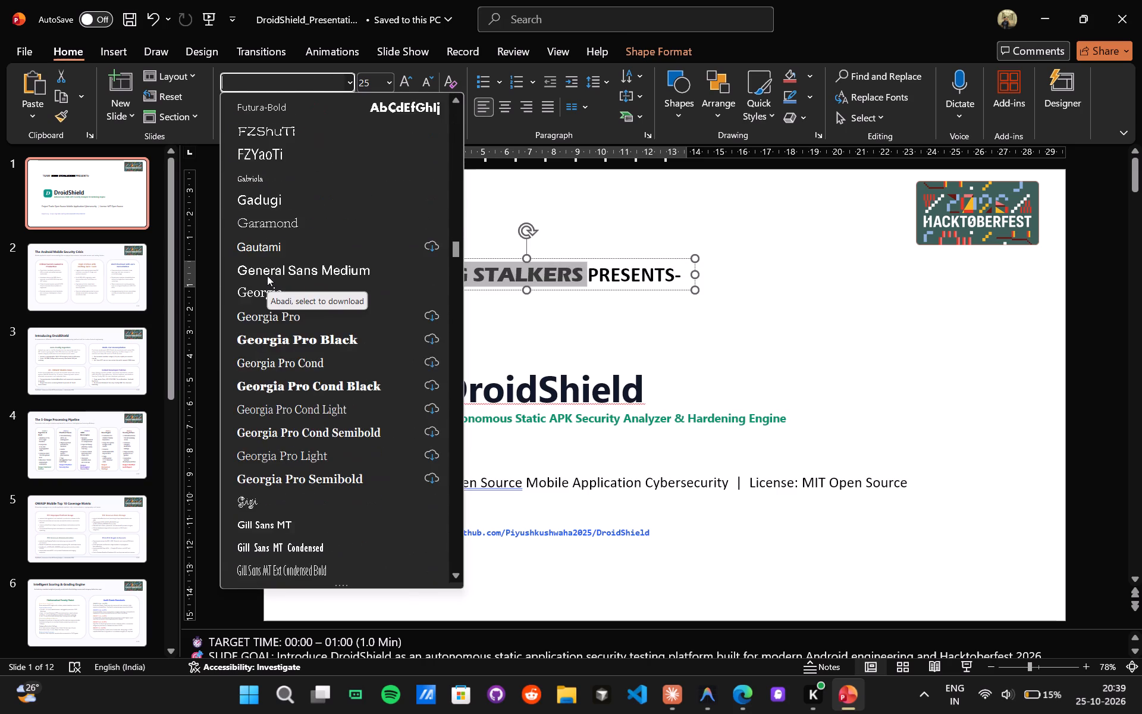
pyautogui.scroll(1, 267, 275)
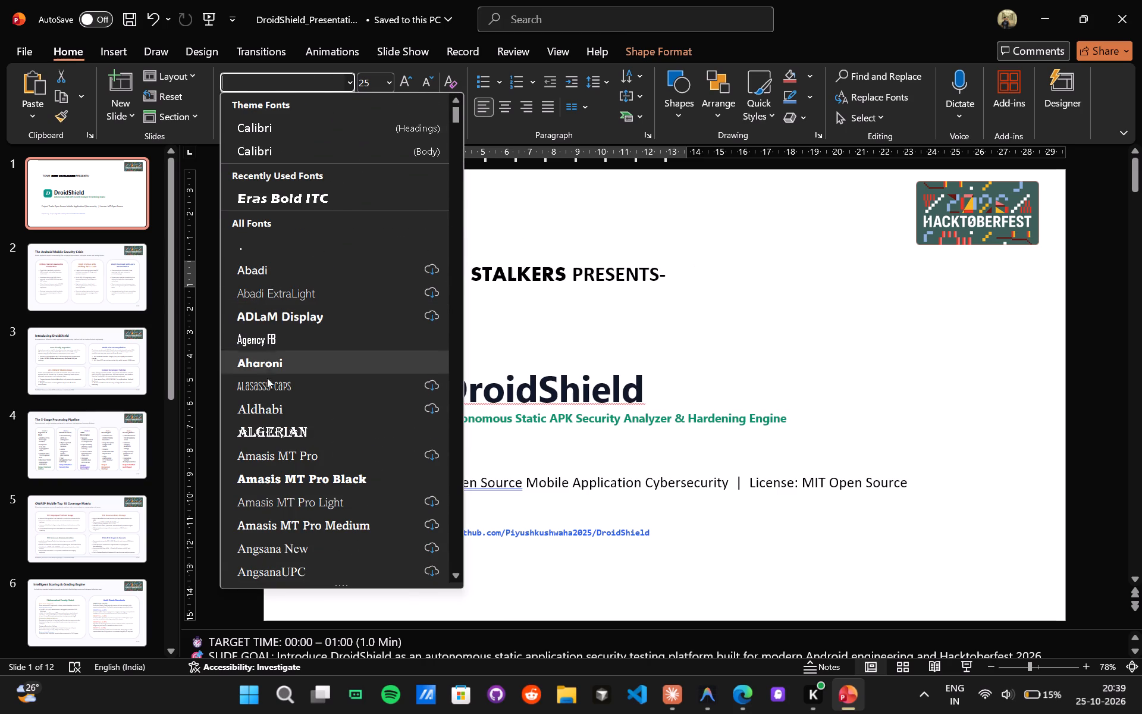
pyautogui.scroll(-3, 272, 394)
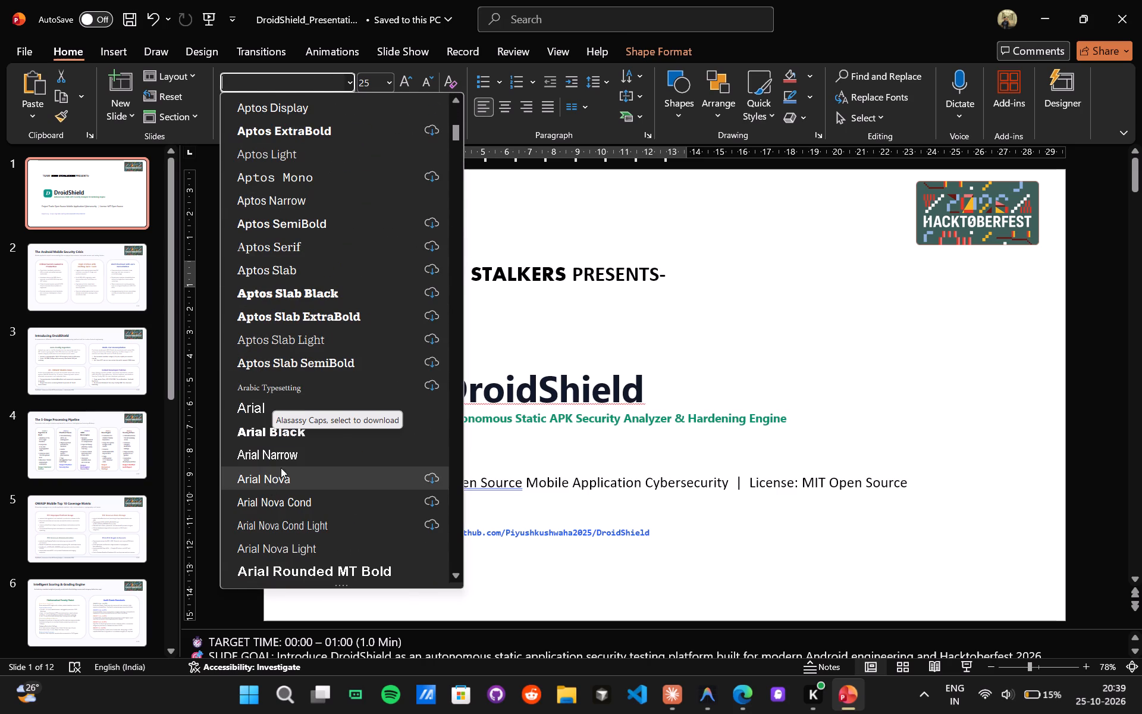
pyautogui.click(300, 434)
pyautogui.click(446, 341)
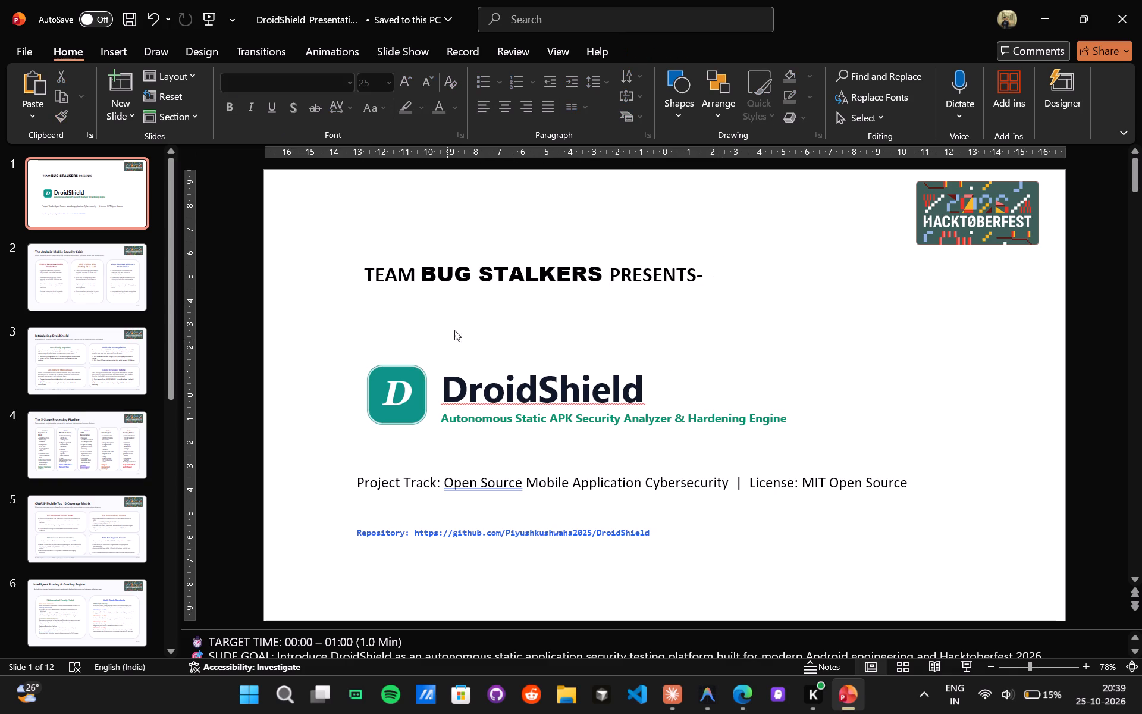
# Move the team text box slightly down, closer to the DroidShield logo and title.
pyautogui.click(475, 272)
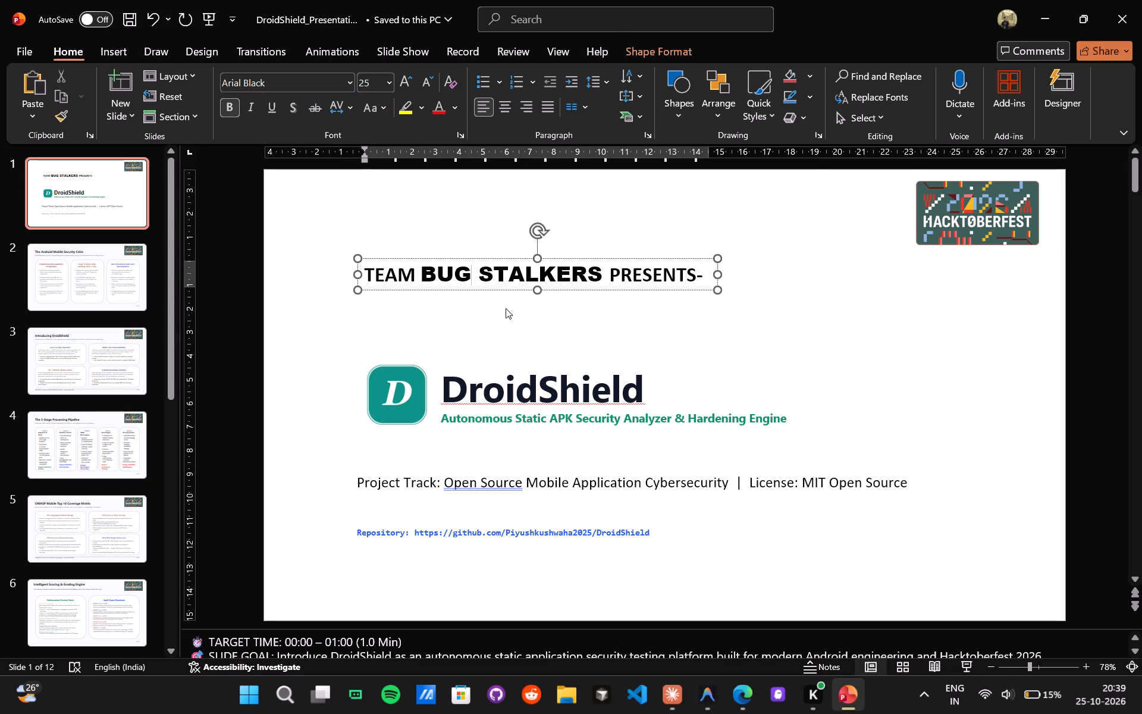
pyautogui.click(421, 283)
pyautogui.moveTo(429, 290); pyautogui.dragTo(433, 312)
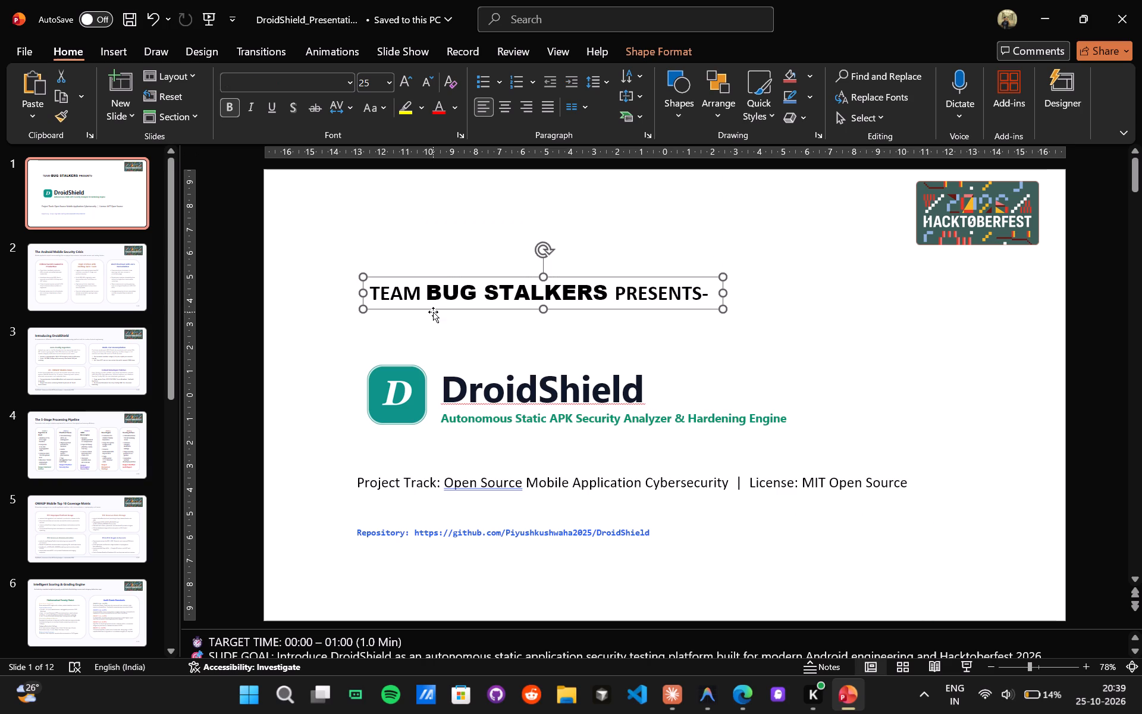
# Set the first slide's background to a solid fill in the lightest off-white shade of the white theme color.
pyautogui.click(427, 242)
pyautogui.rightClick(440, 215)
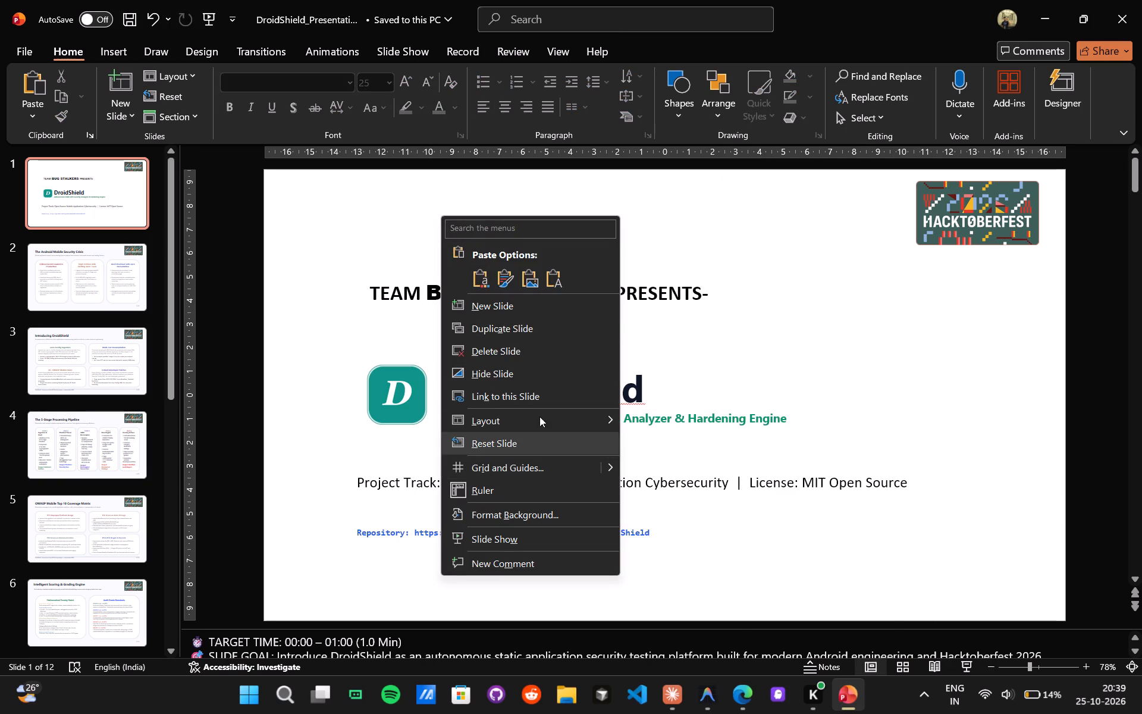
pyautogui.click(488, 521)
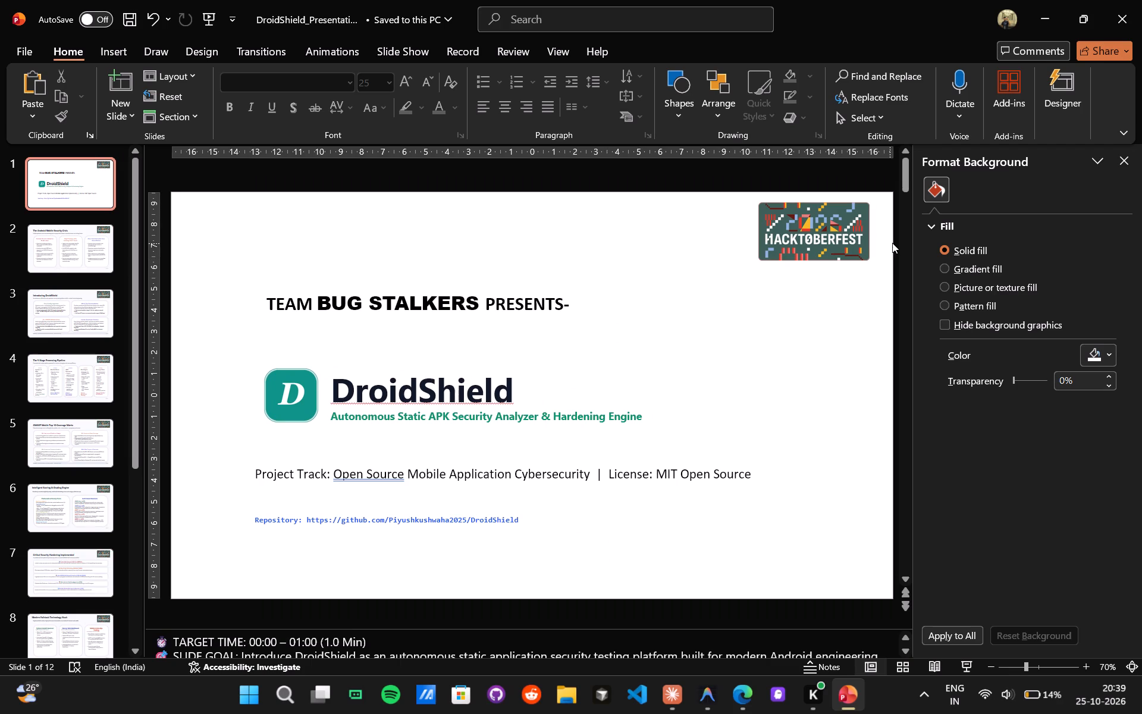
pyautogui.click(1096, 353)
pyautogui.click(945, 144)
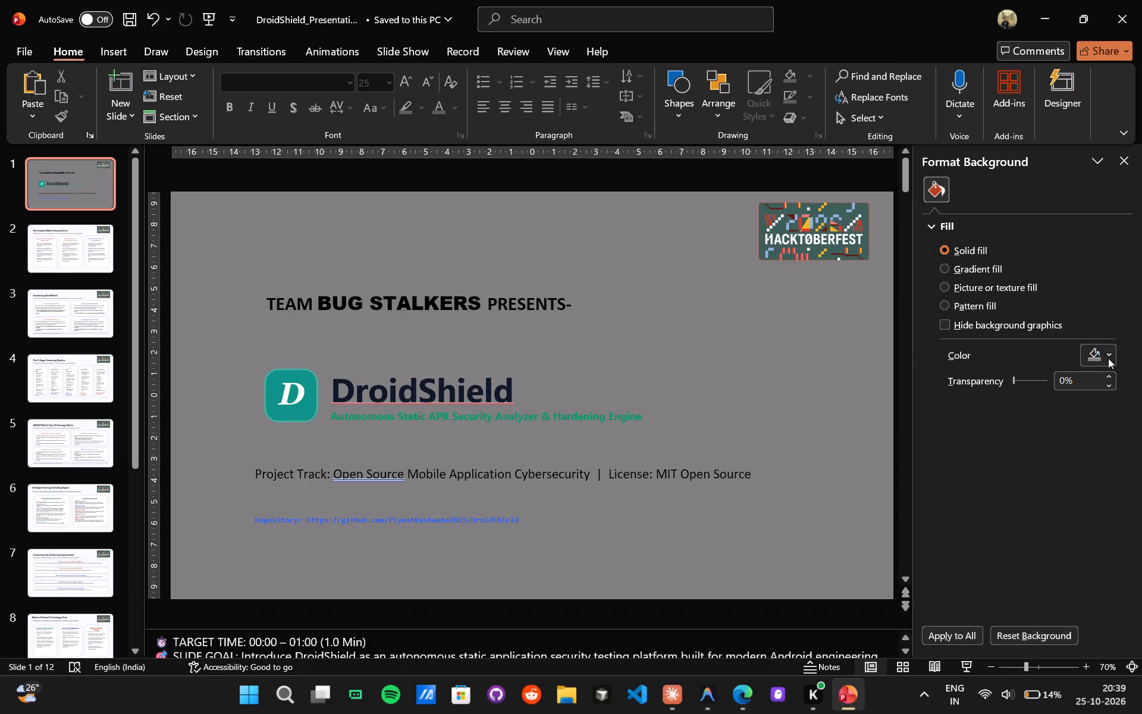
pyautogui.click(1108, 358)
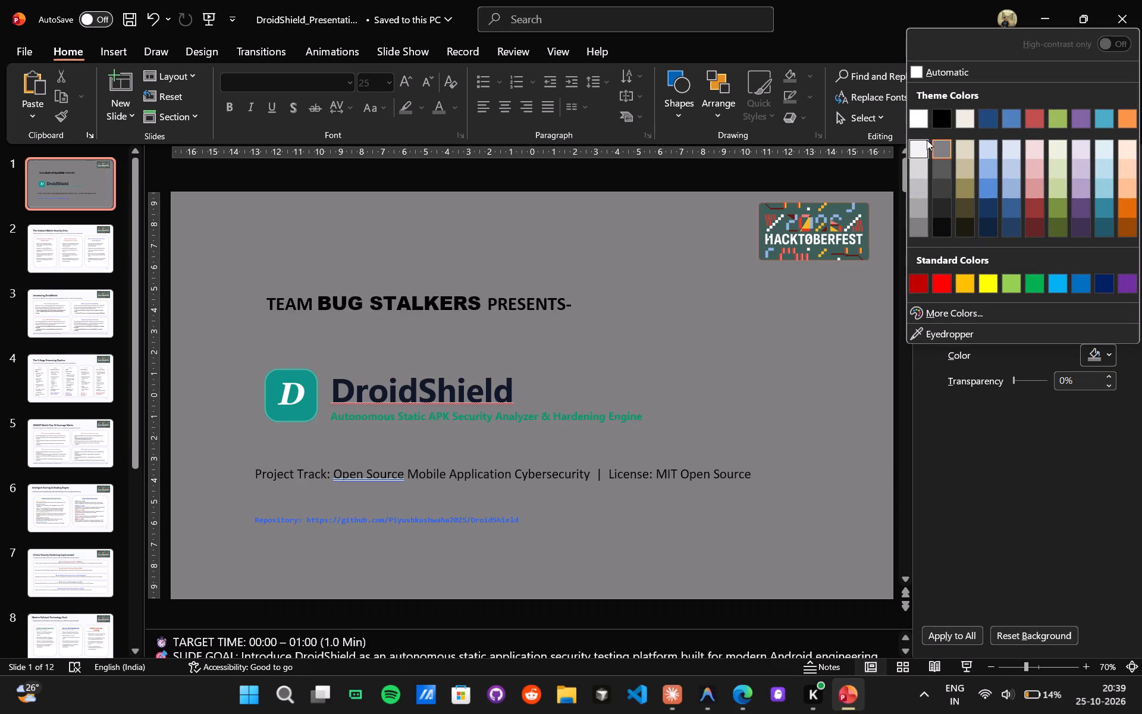
pyautogui.click(917, 144)
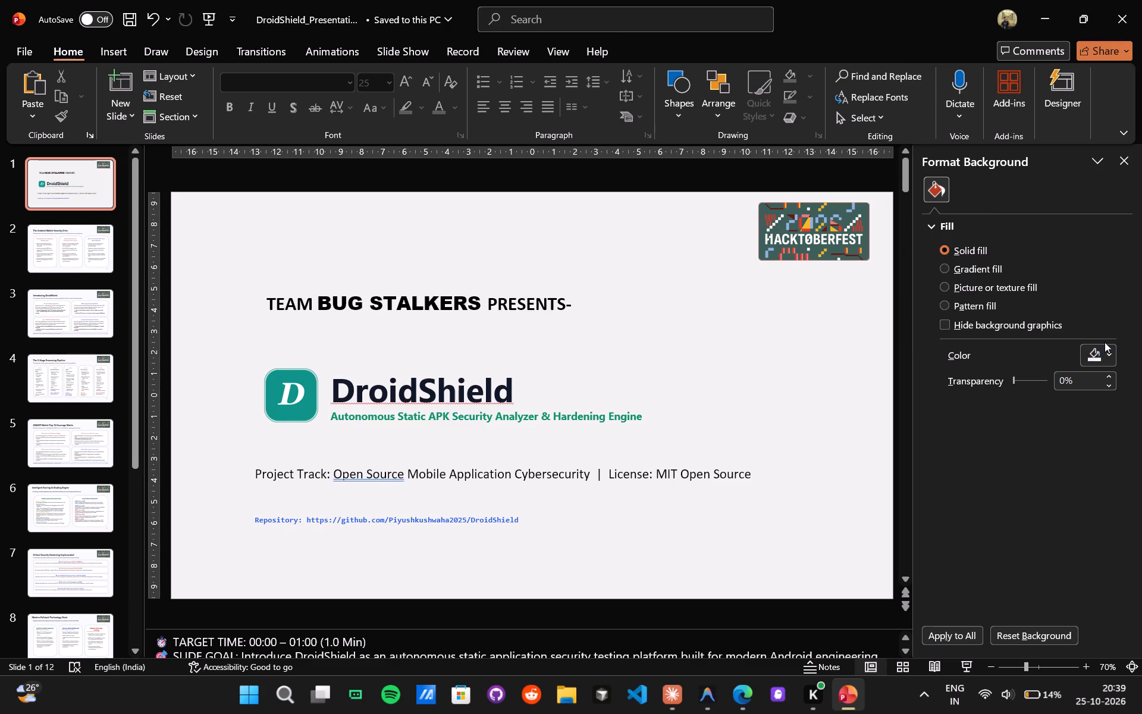
# On slide 2, examine the shape, text box and text fill settings of the "Critical Secrets Leaked in Production" card.
pyautogui.click(78, 227)
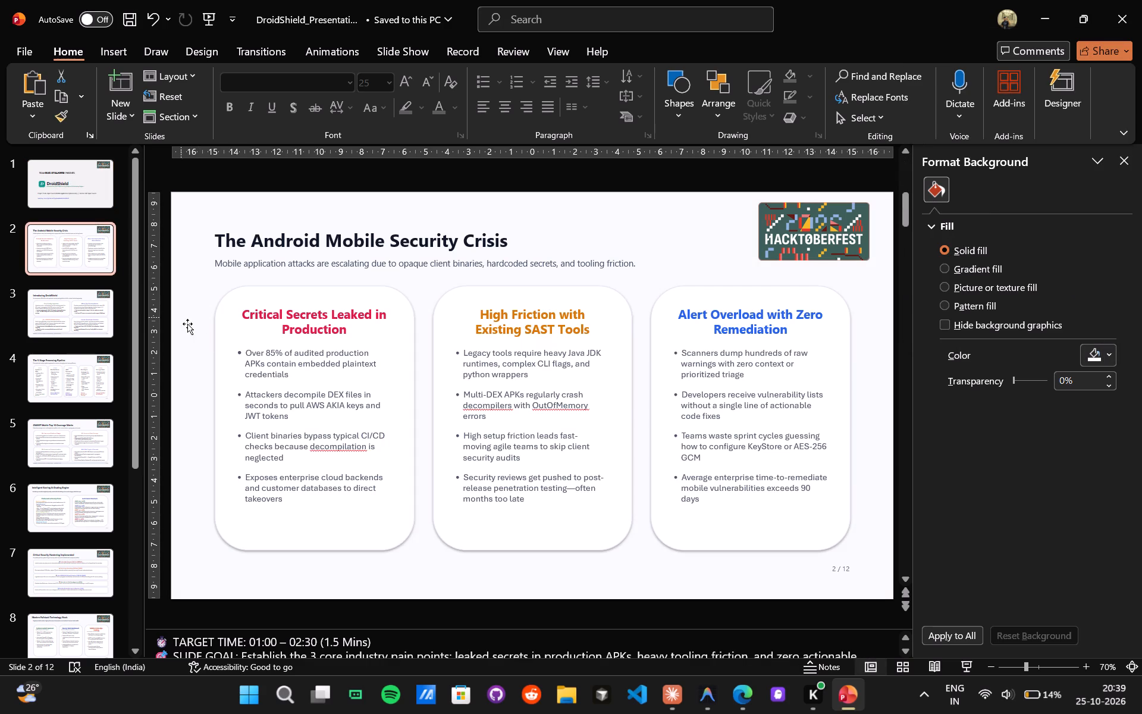
pyautogui.click(224, 297)
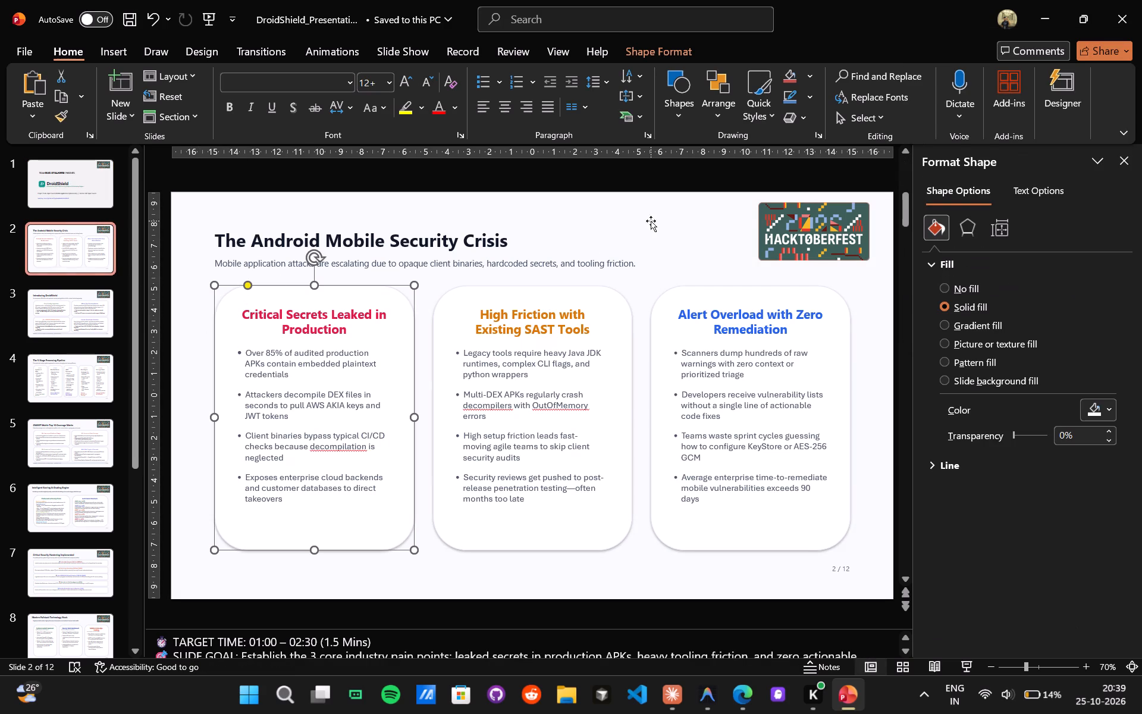
pyautogui.click(1011, 216)
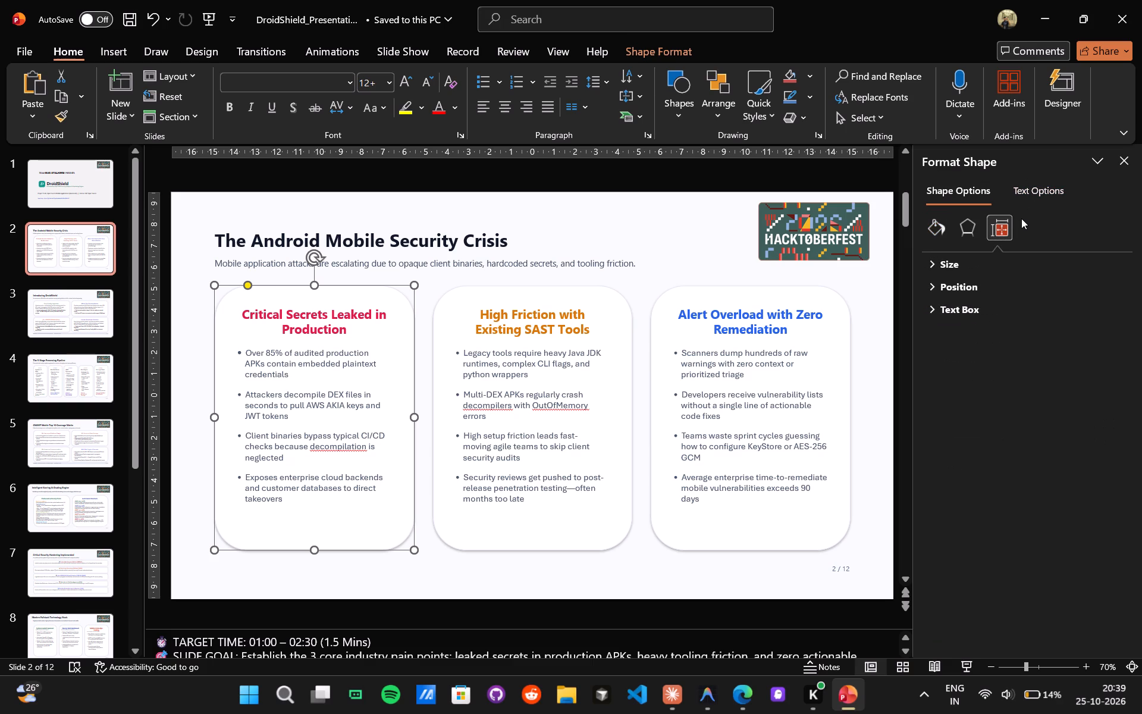
pyautogui.click(967, 302)
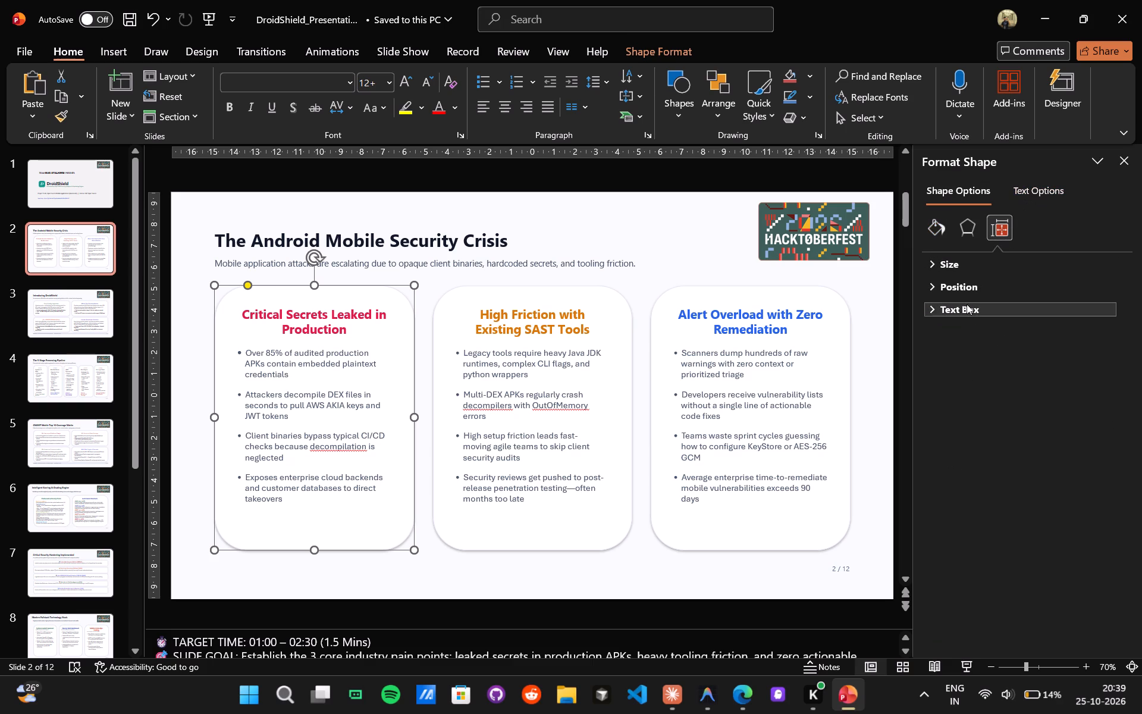
pyautogui.click(967, 304)
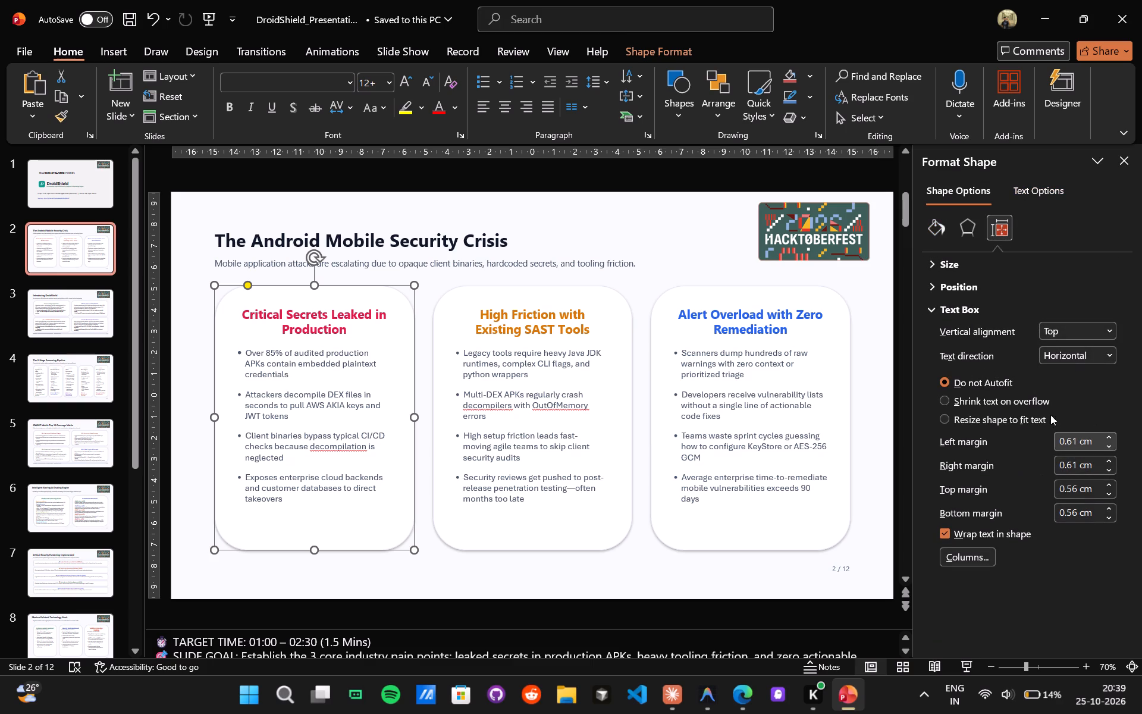
pyautogui.click(1110, 337)
pyautogui.click(1108, 327)
pyautogui.click(1041, 189)
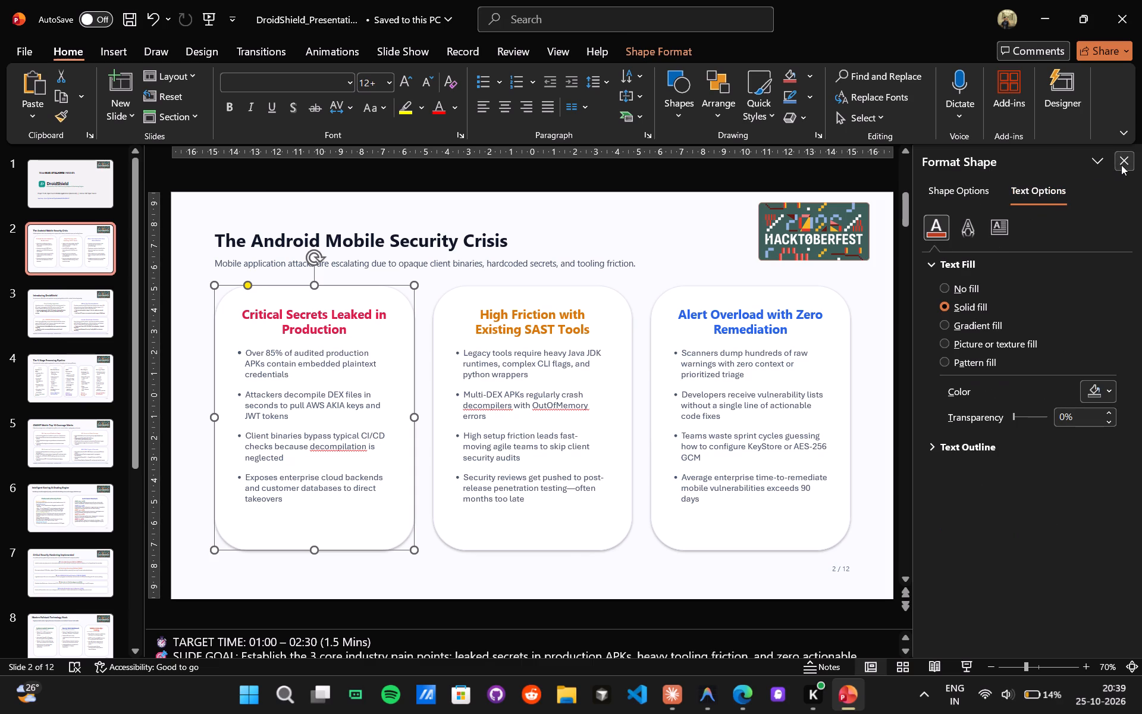
pyautogui.click(1121, 165)
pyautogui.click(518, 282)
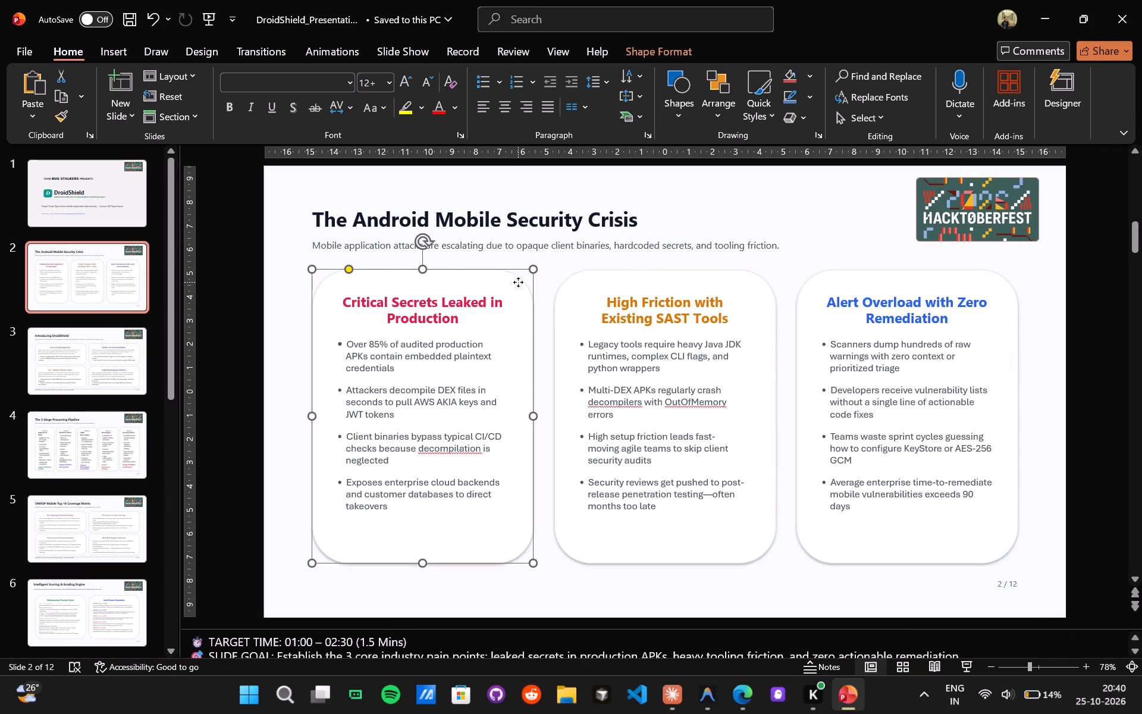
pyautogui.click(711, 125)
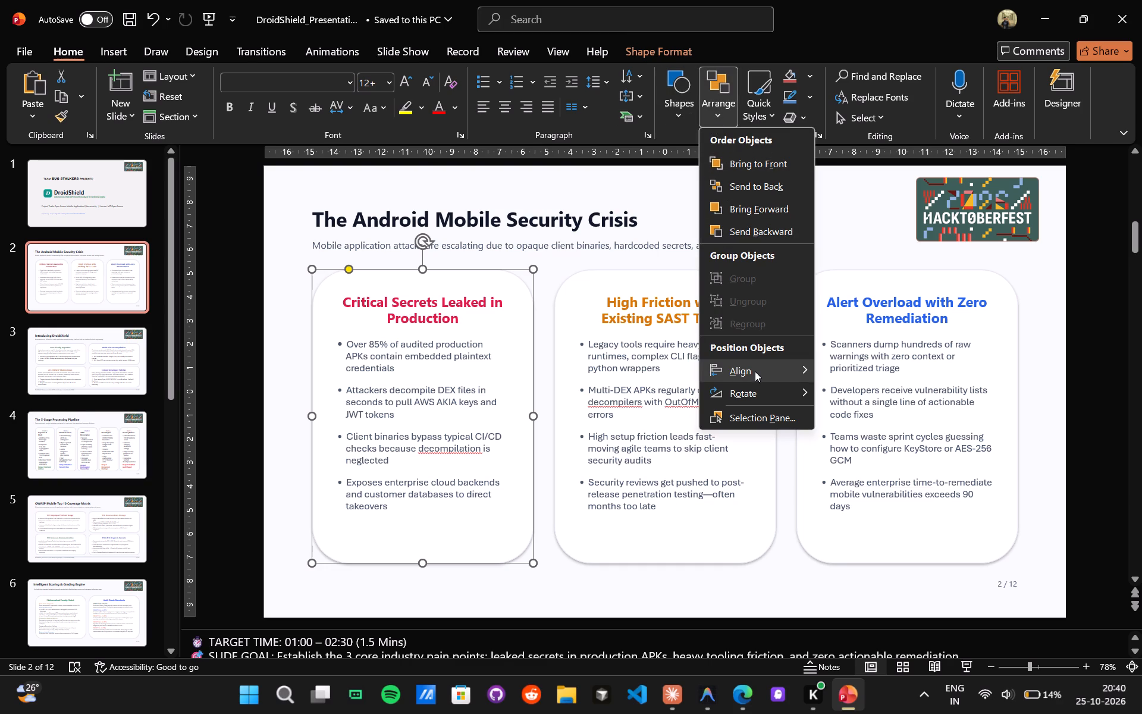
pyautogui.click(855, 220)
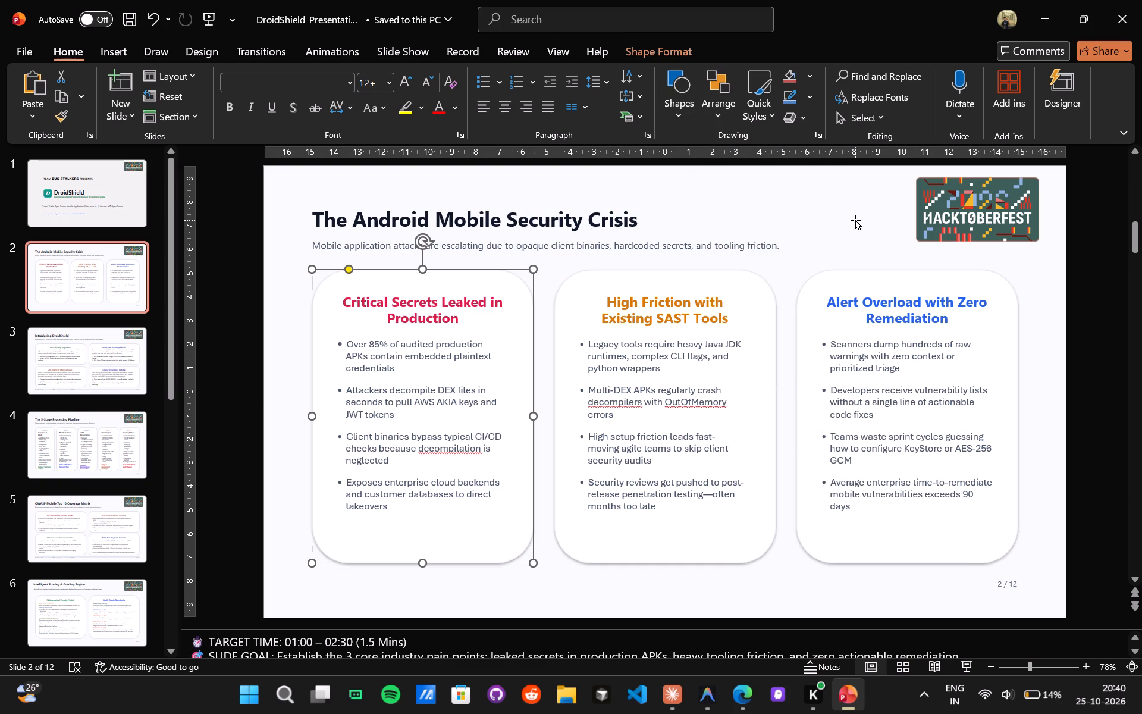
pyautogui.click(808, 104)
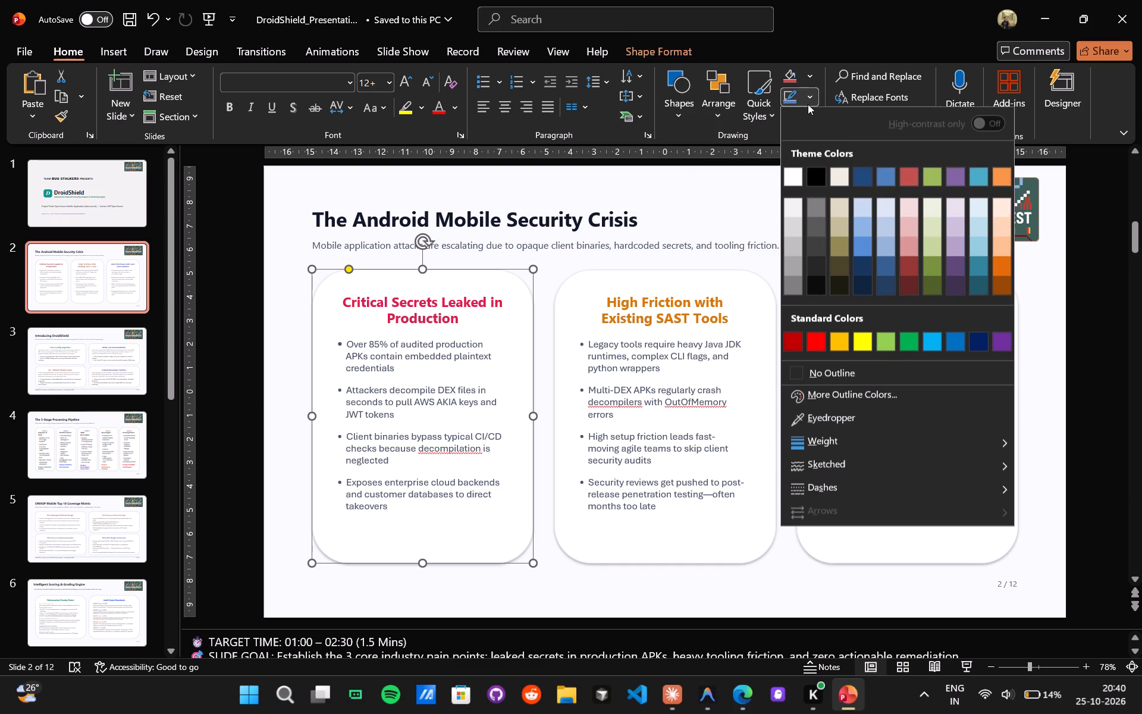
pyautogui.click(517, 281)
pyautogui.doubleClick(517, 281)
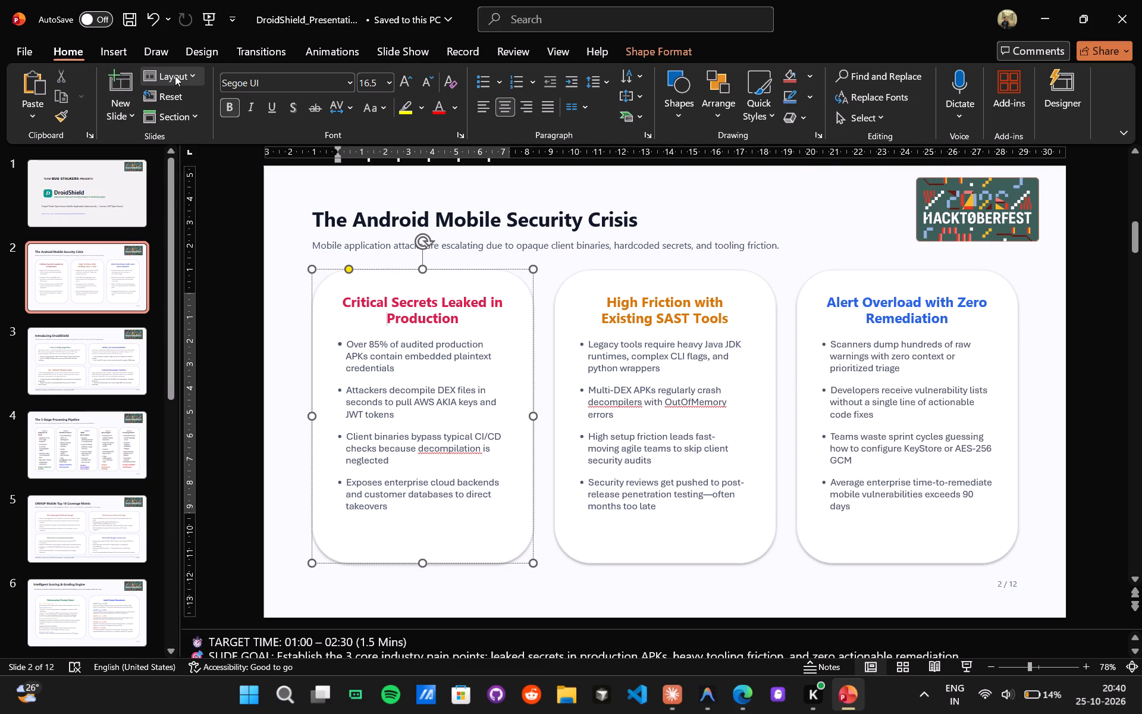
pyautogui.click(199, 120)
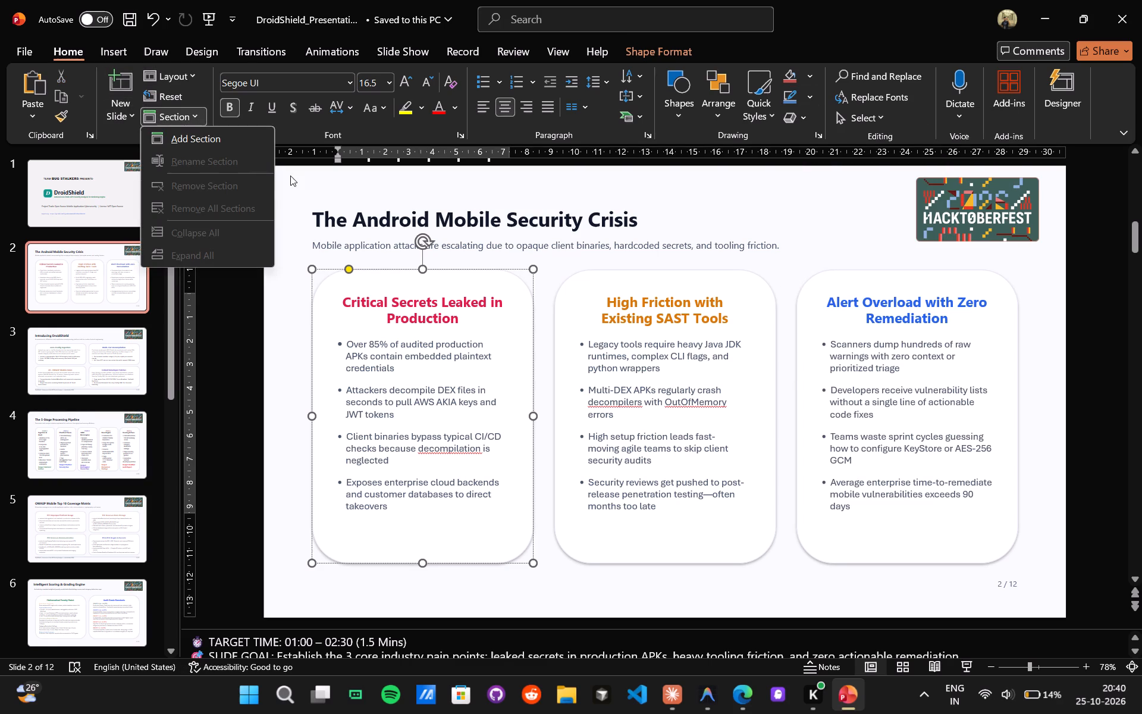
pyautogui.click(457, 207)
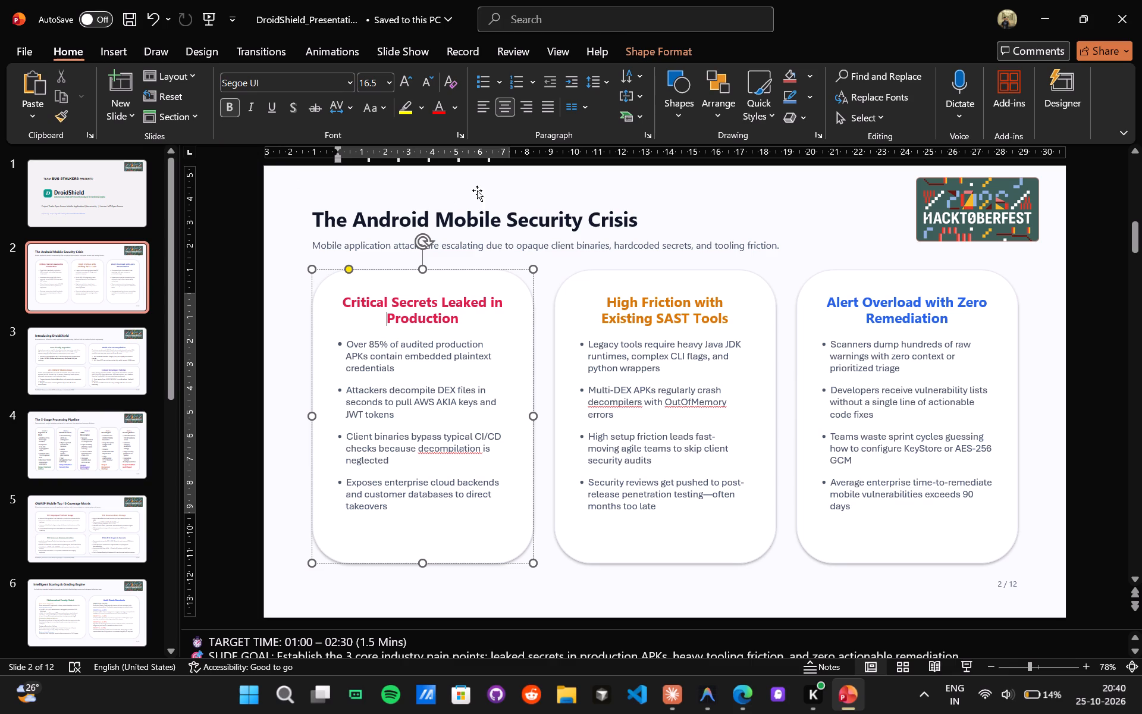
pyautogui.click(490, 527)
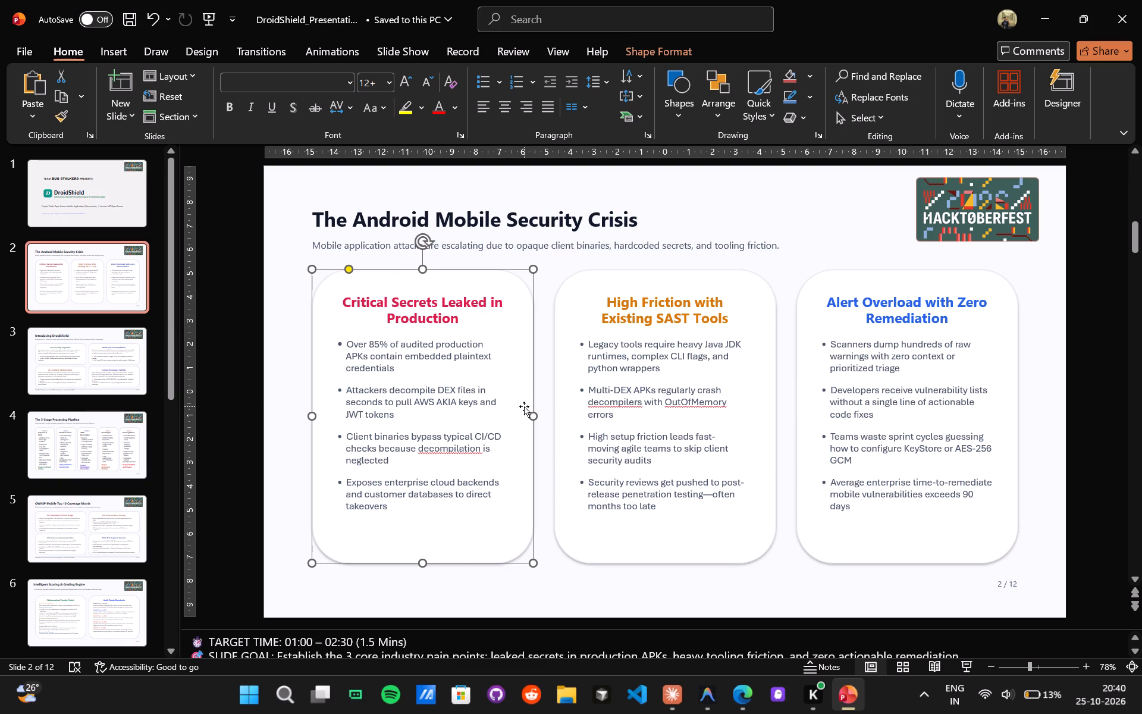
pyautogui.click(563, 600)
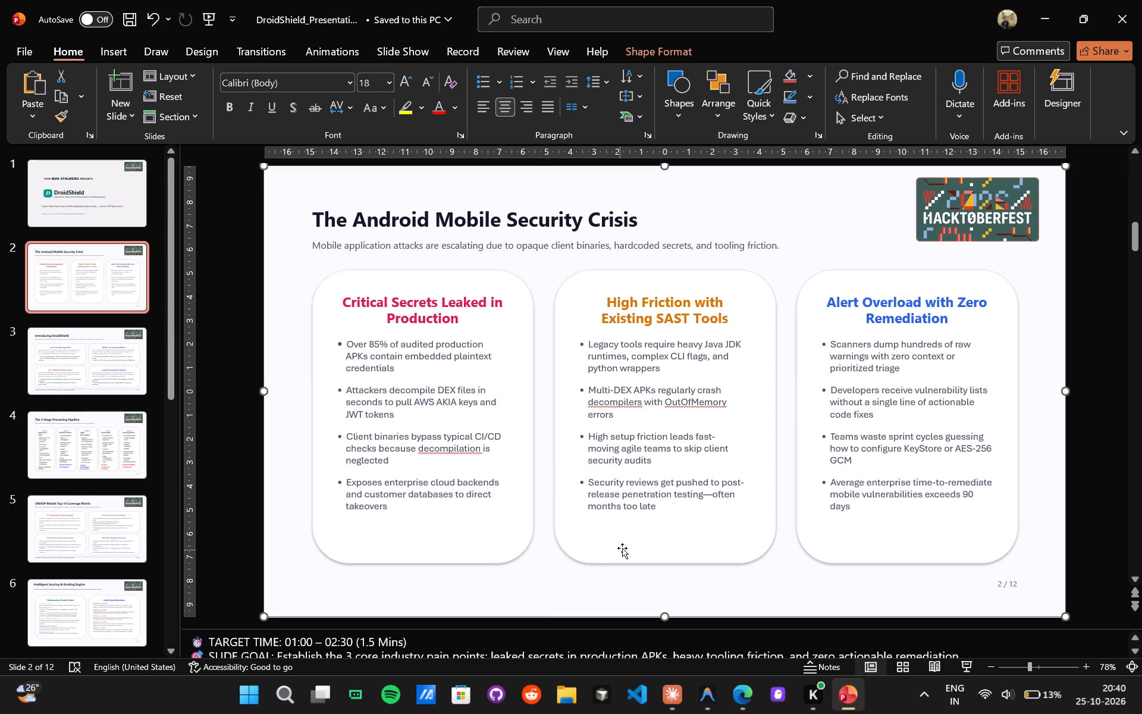
# Make all bullet points under "High Friction with Existing SAST Tools" on slide 2 bold.
pyautogui.moveTo(660, 502); pyautogui.dragTo(588, 382)
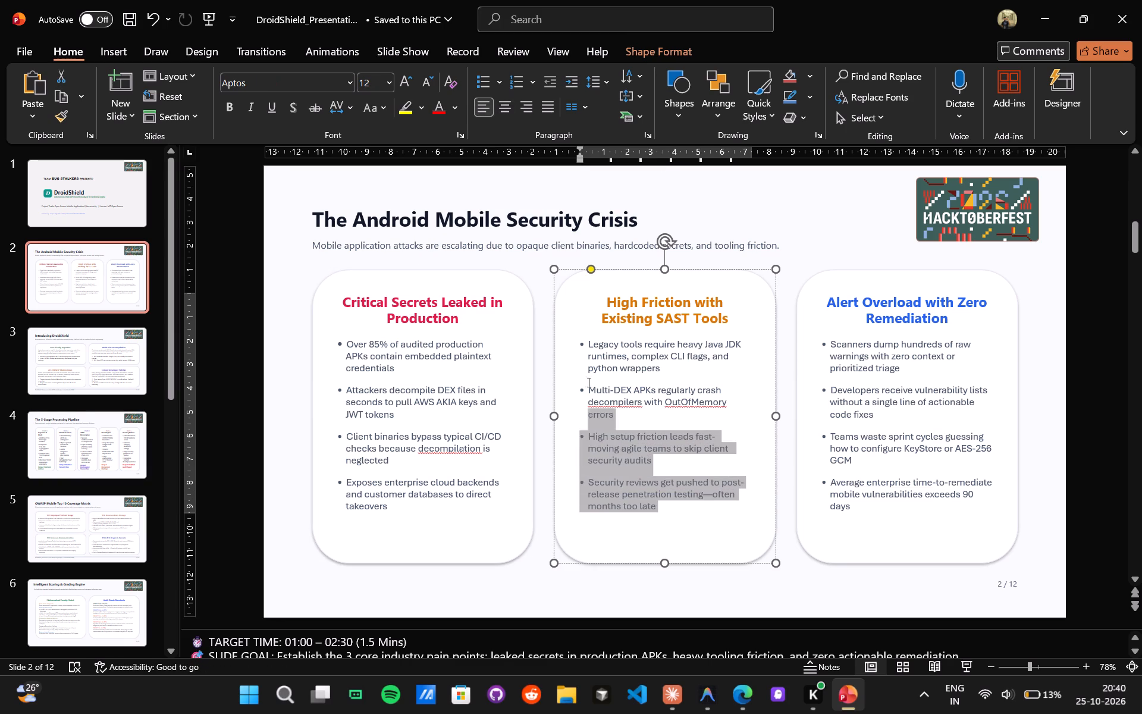
pyautogui.moveTo(588, 382); pyautogui.dragTo(579, 342)
pyautogui.click(241, 108)
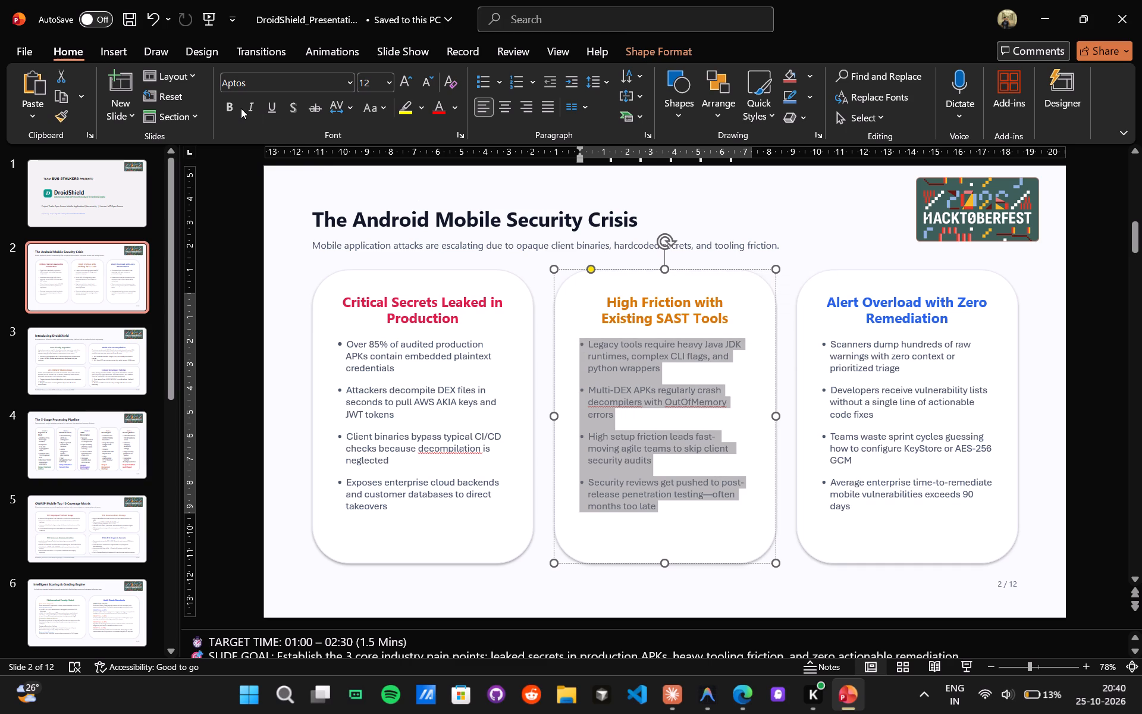
pyautogui.click(234, 106)
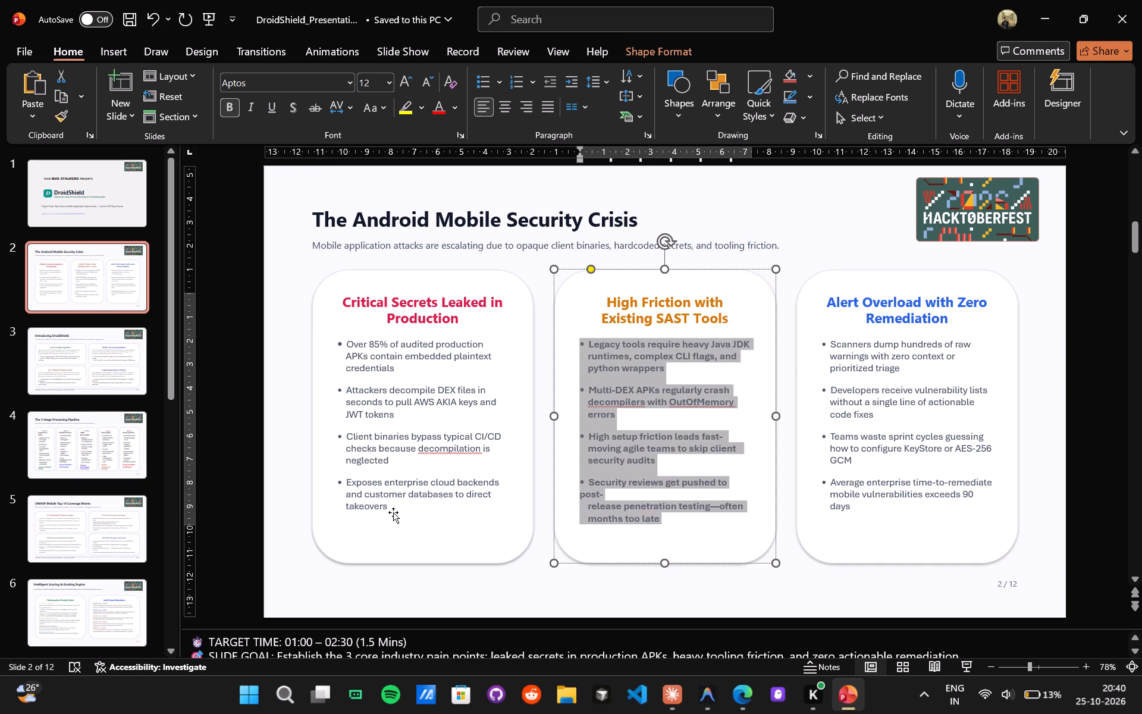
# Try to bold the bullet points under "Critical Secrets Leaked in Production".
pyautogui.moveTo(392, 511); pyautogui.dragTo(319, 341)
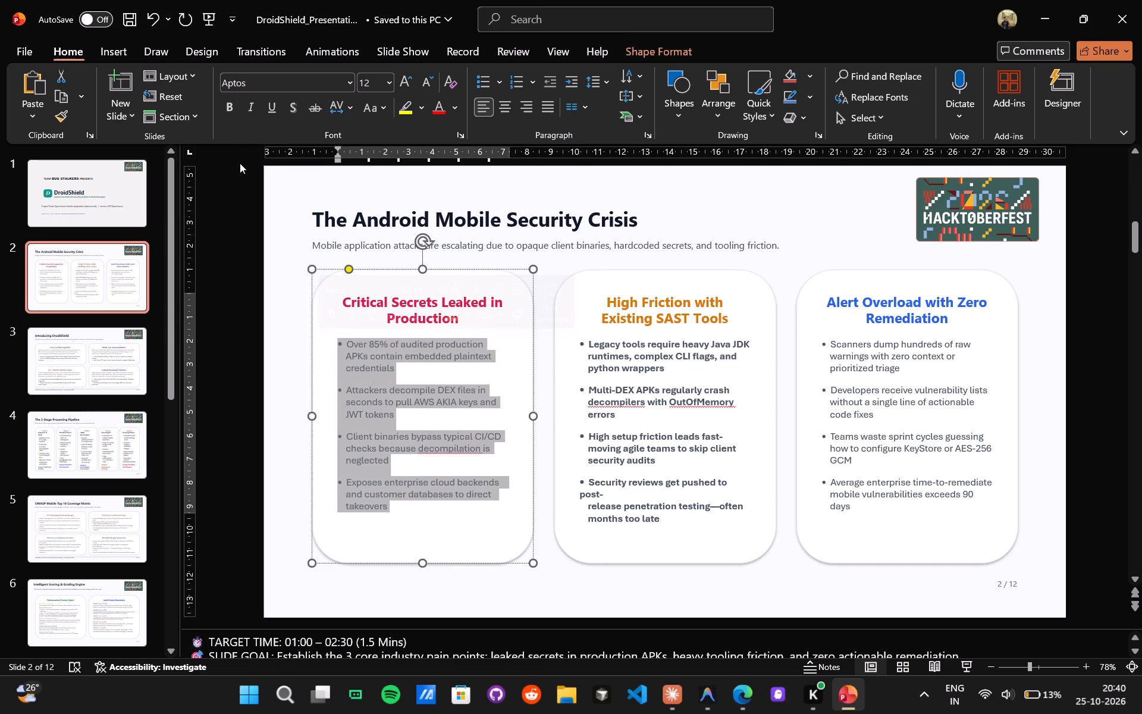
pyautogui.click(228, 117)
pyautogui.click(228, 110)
# Make all bullet points under "Alert Overload with Zero Remediation" bold.
pyautogui.moveTo(854, 505); pyautogui.dragTo(807, 383)
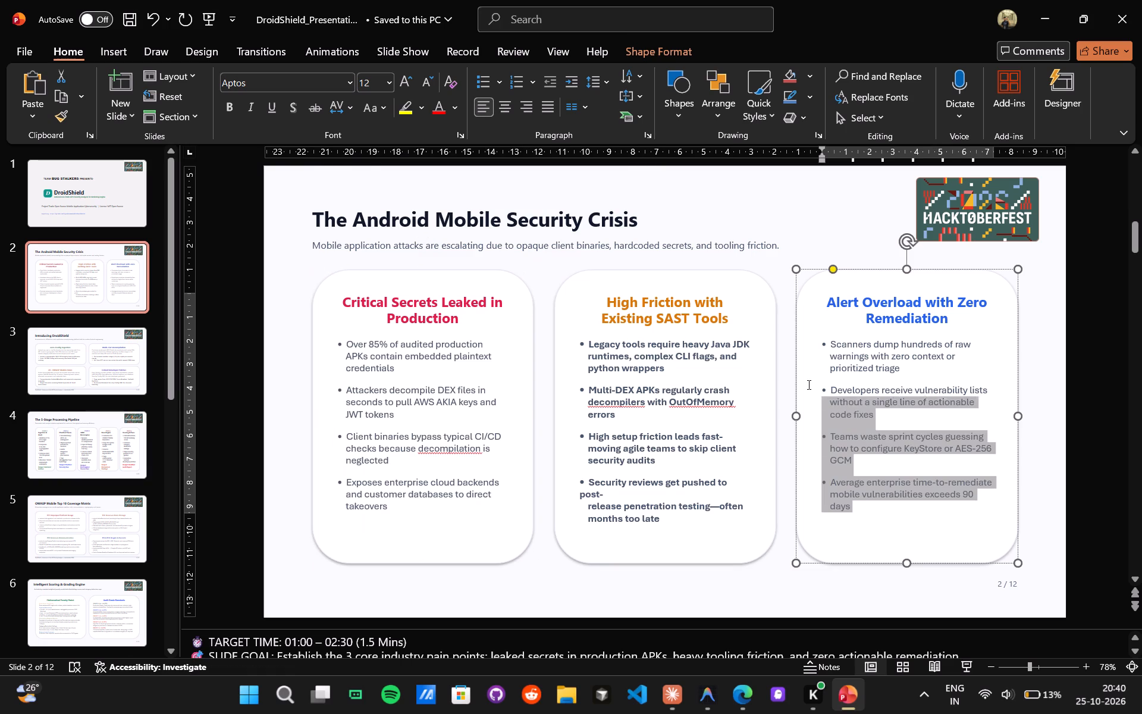
pyautogui.moveTo(807, 383); pyautogui.dragTo(799, 345)
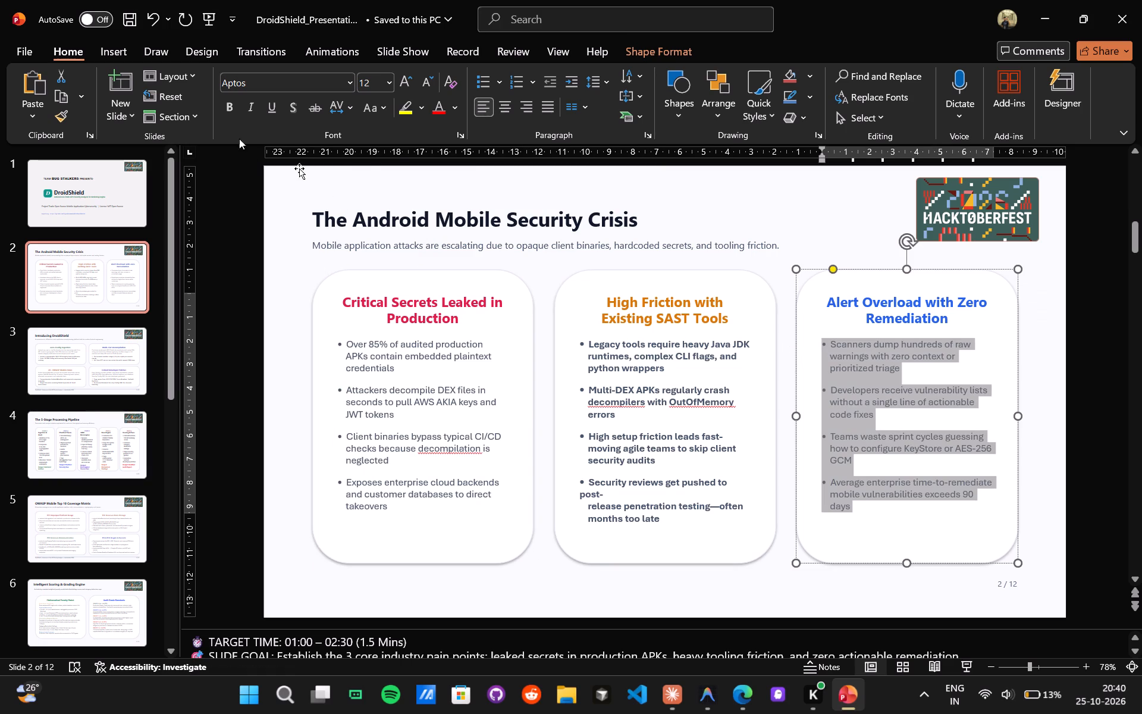
pyautogui.click(232, 112)
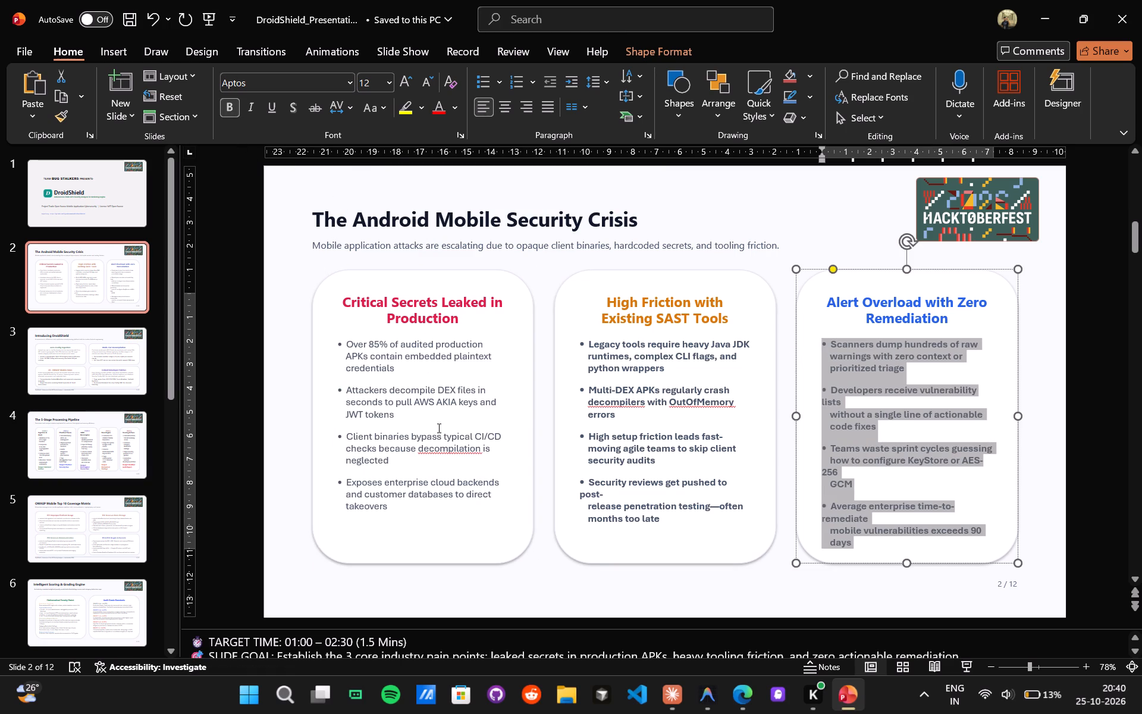
# Make all bullet points in the "Critical Secrets Leaked in Production" card bold.
pyautogui.moveTo(394, 511); pyautogui.dragTo(305, 350)
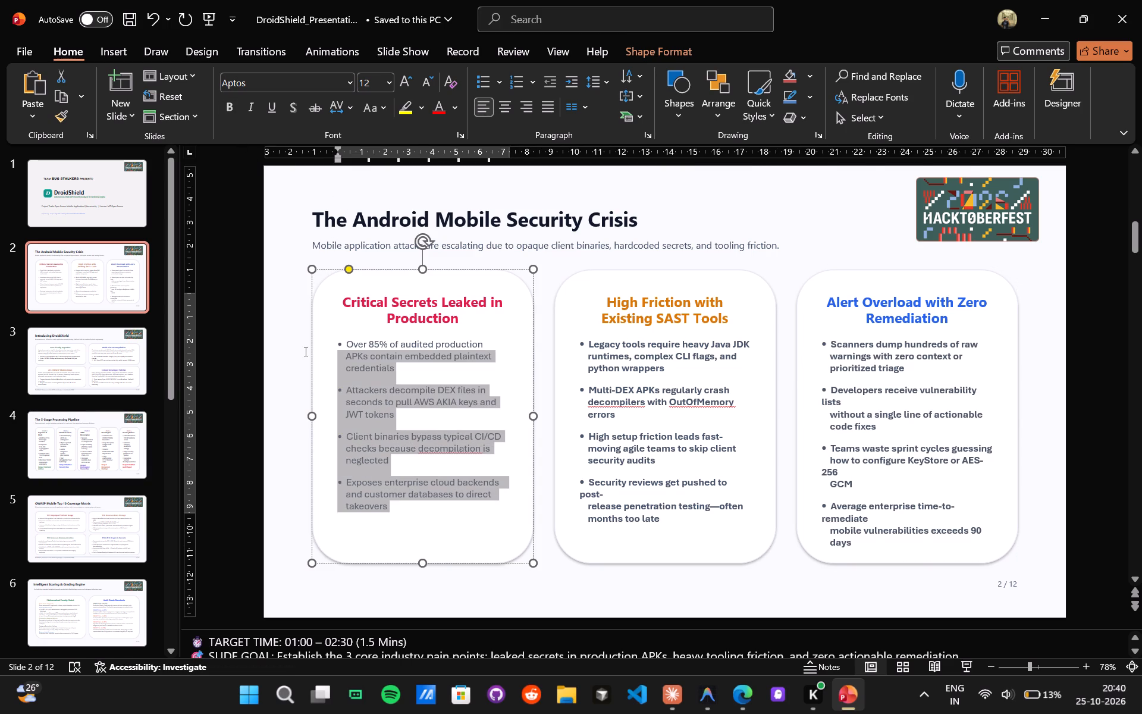
pyautogui.moveTo(305, 350); pyautogui.dragTo(307, 343)
pyautogui.click(233, 110)
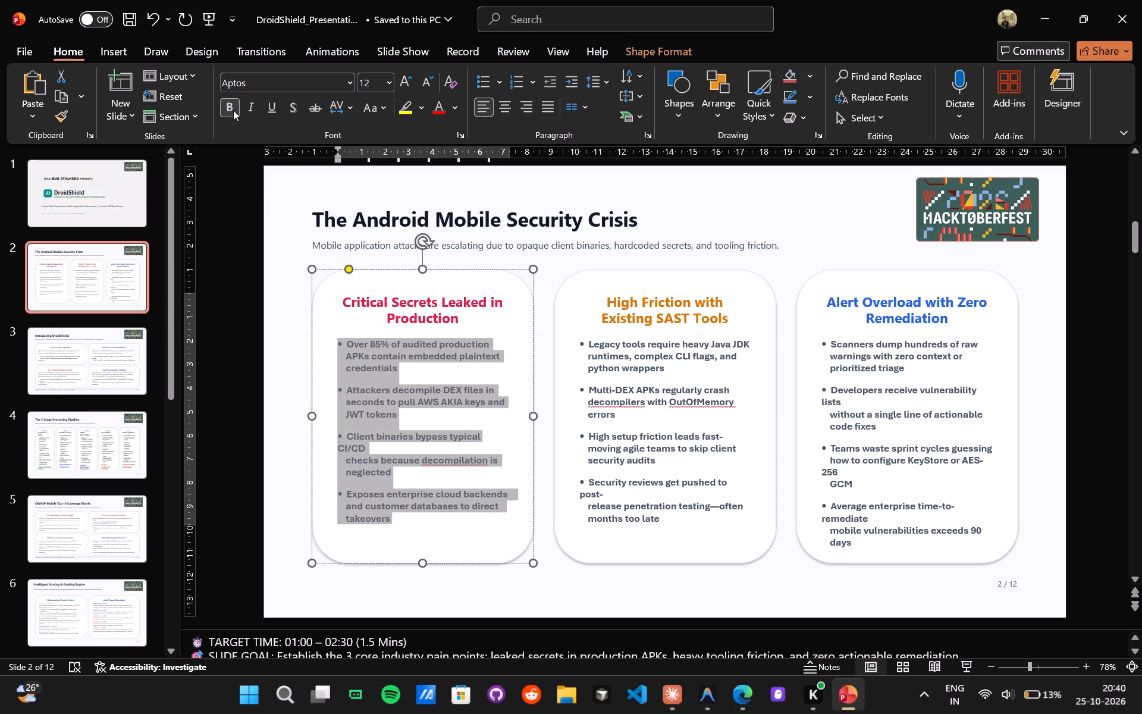
# Remove the outline of the "Critical Secrets Leaked in Production" card by setting its shape line to No line.
pyautogui.click(299, 255)
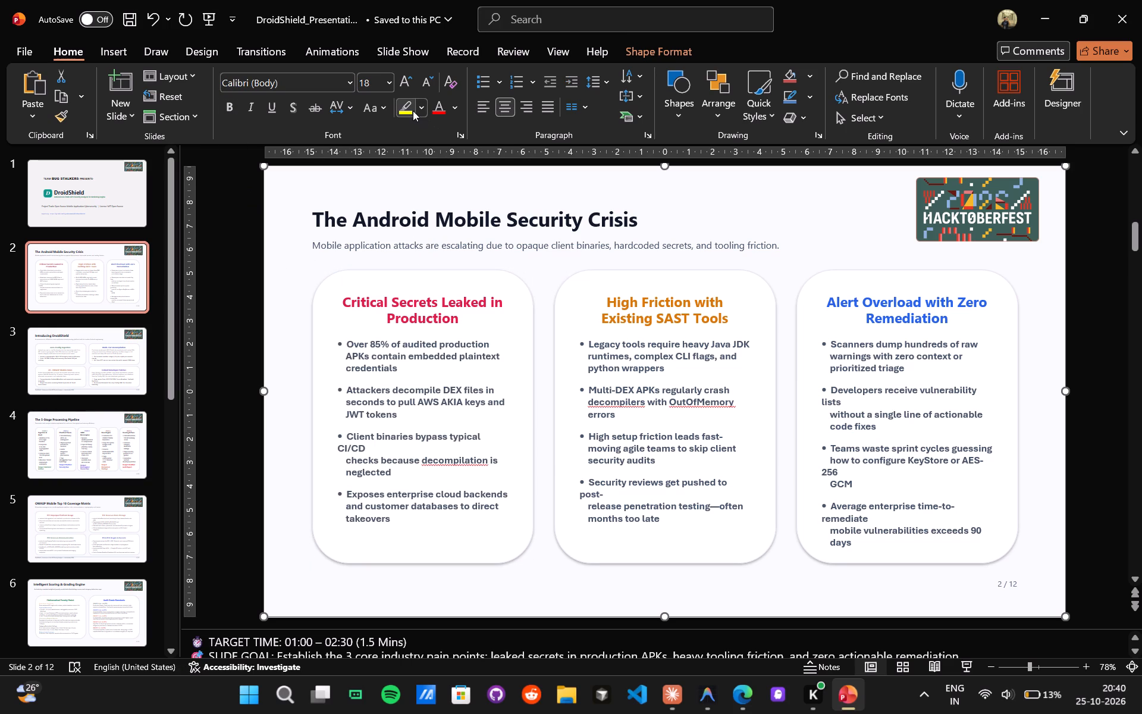
pyautogui.click(409, 266)
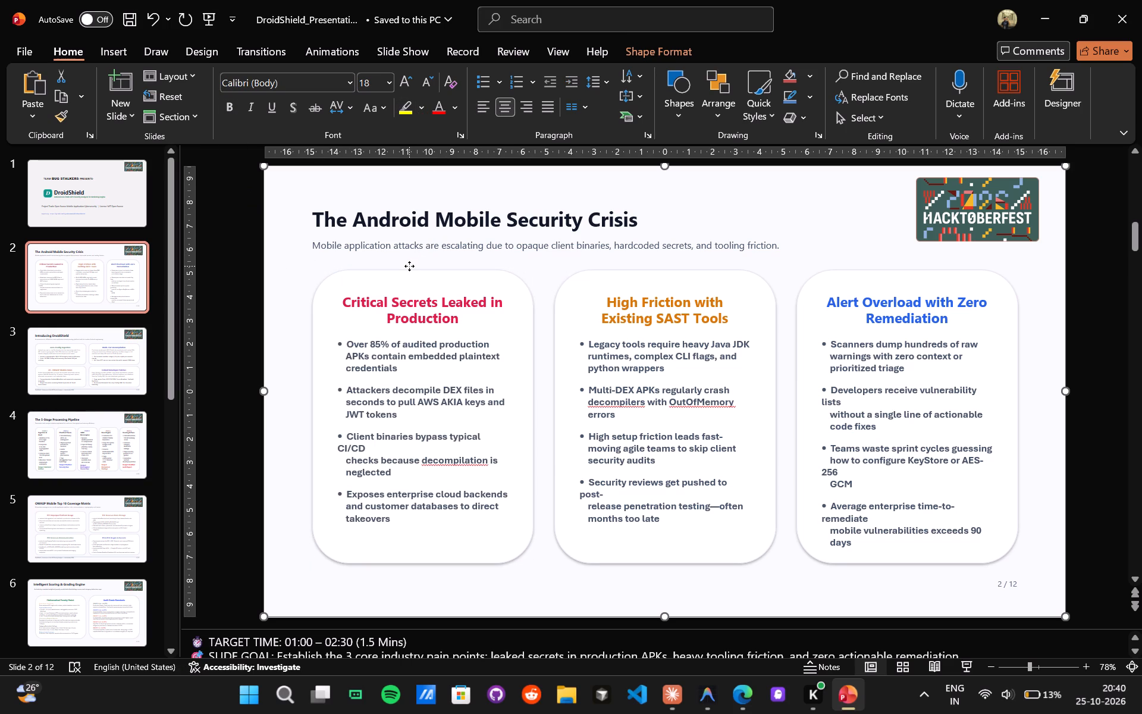
pyautogui.click(412, 273)
pyautogui.rightClick(412, 273)
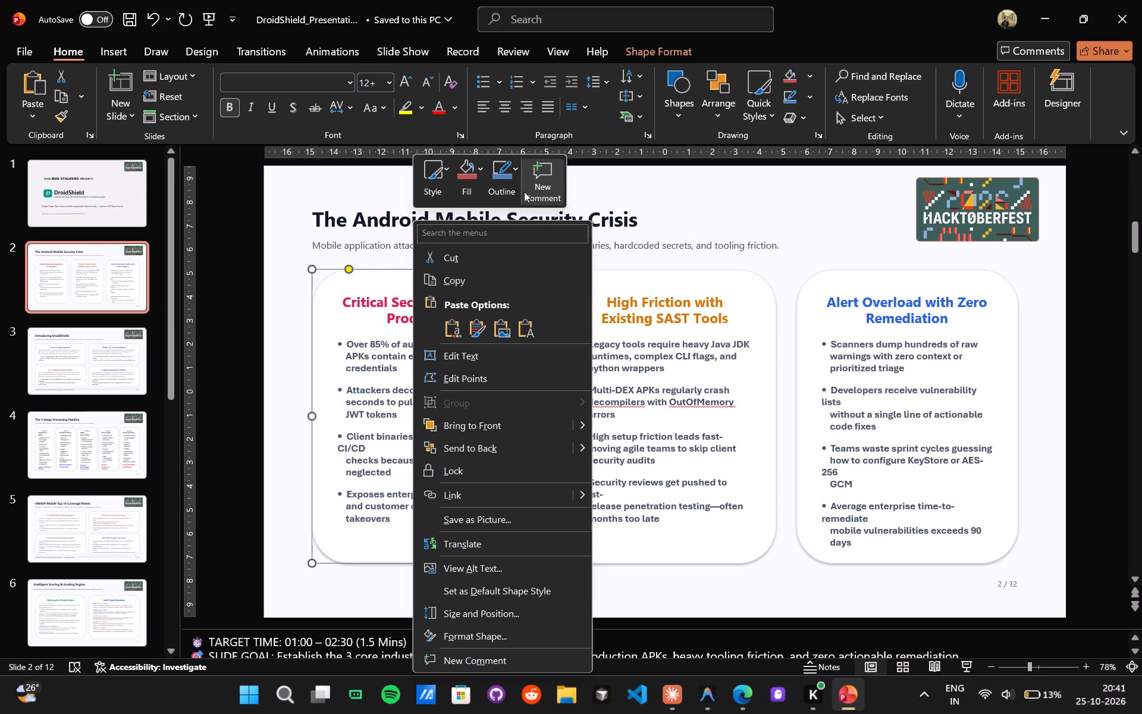
pyautogui.click(463, 631)
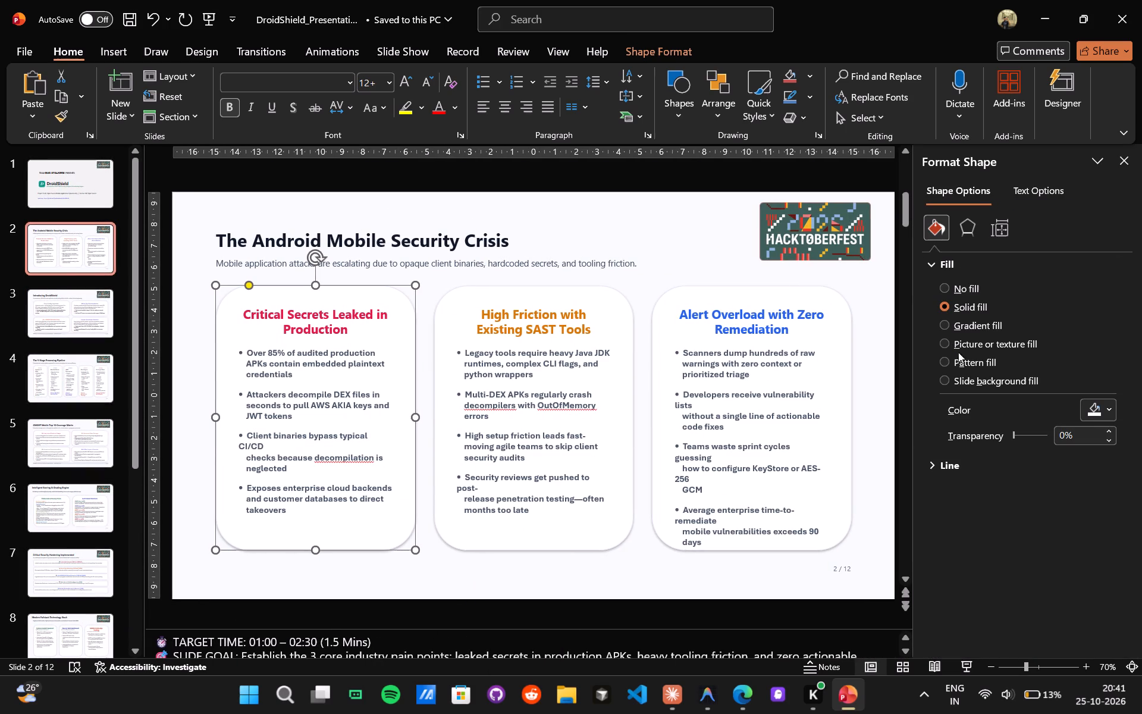
pyautogui.click(948, 459)
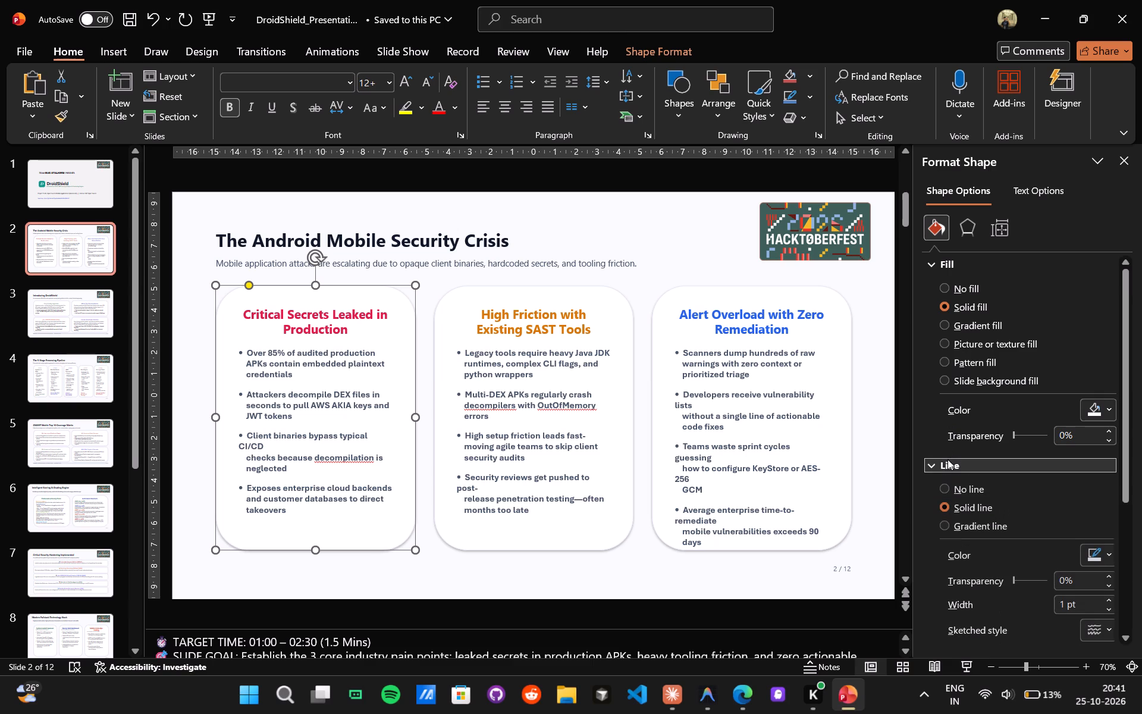
pyautogui.click(947, 488)
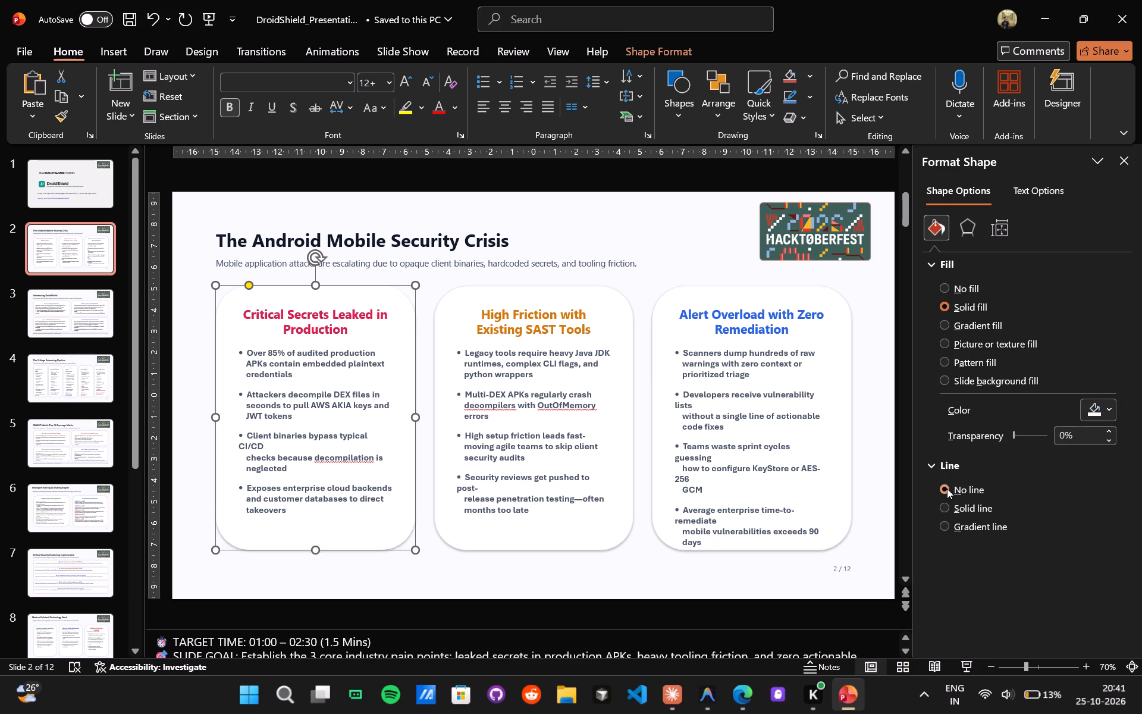
pyautogui.click(939, 462)
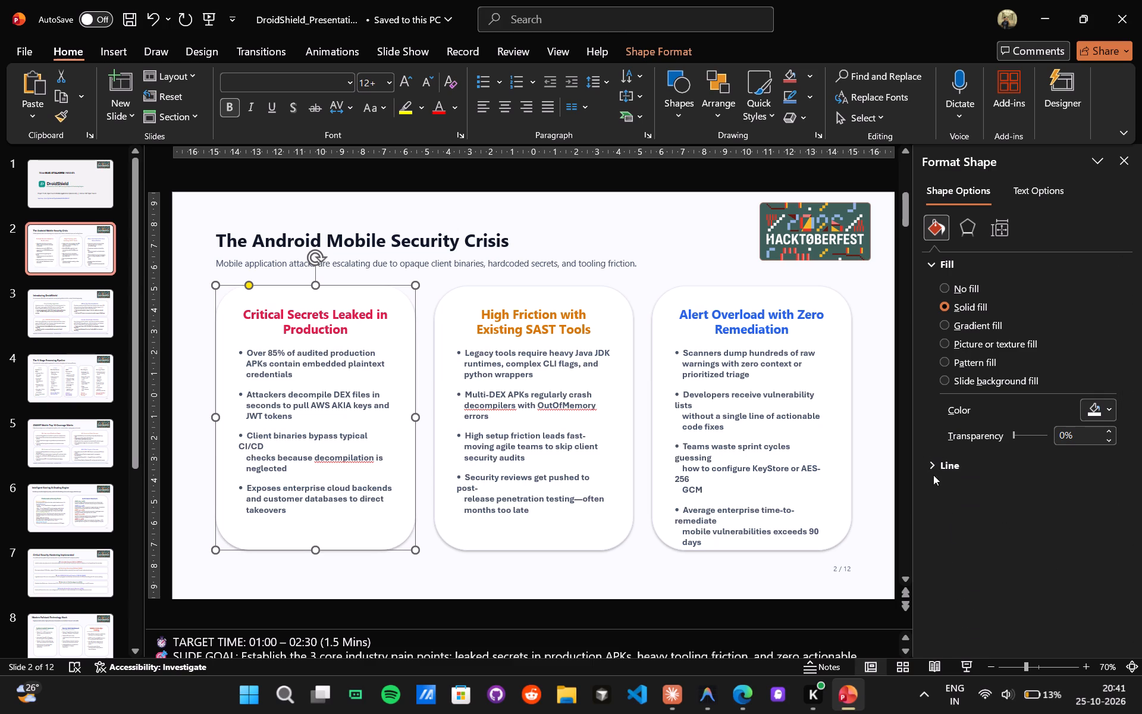
pyautogui.click(933, 469)
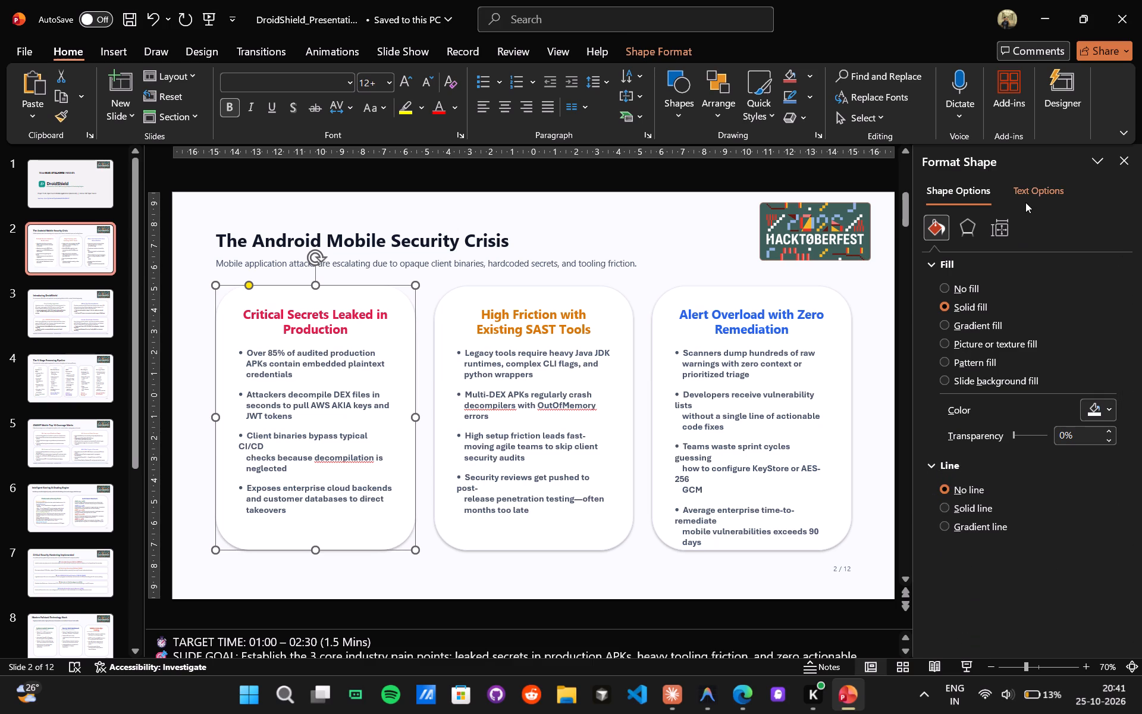
pyautogui.click(970, 222)
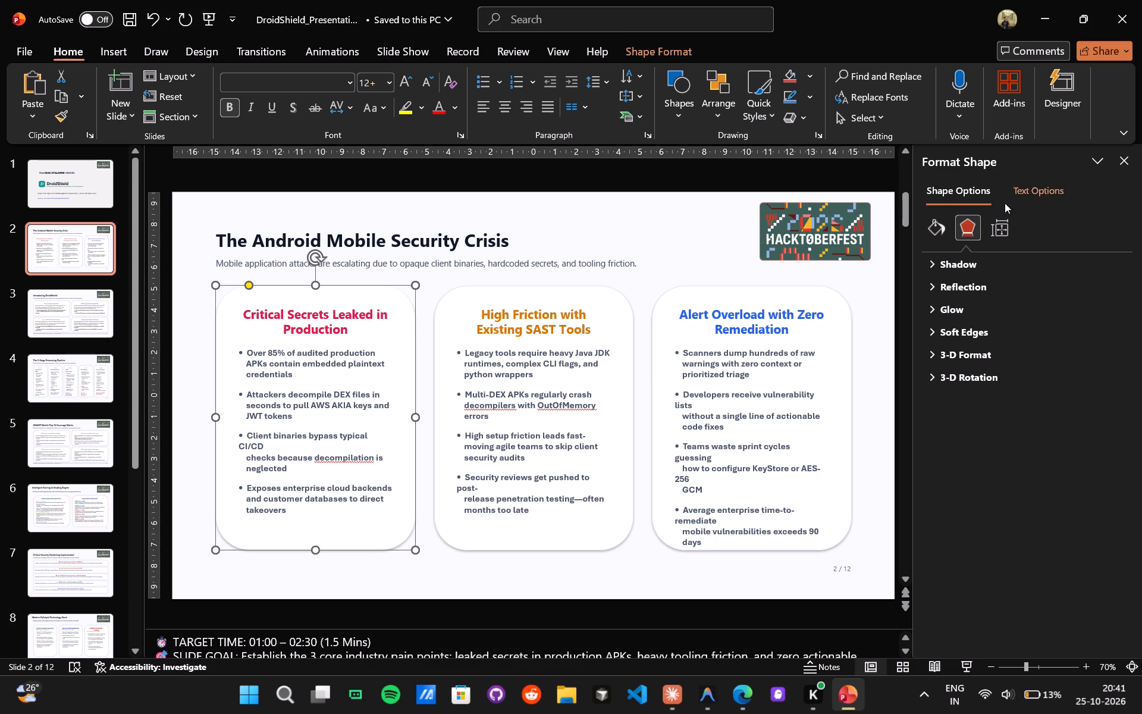
pyautogui.click(1018, 202)
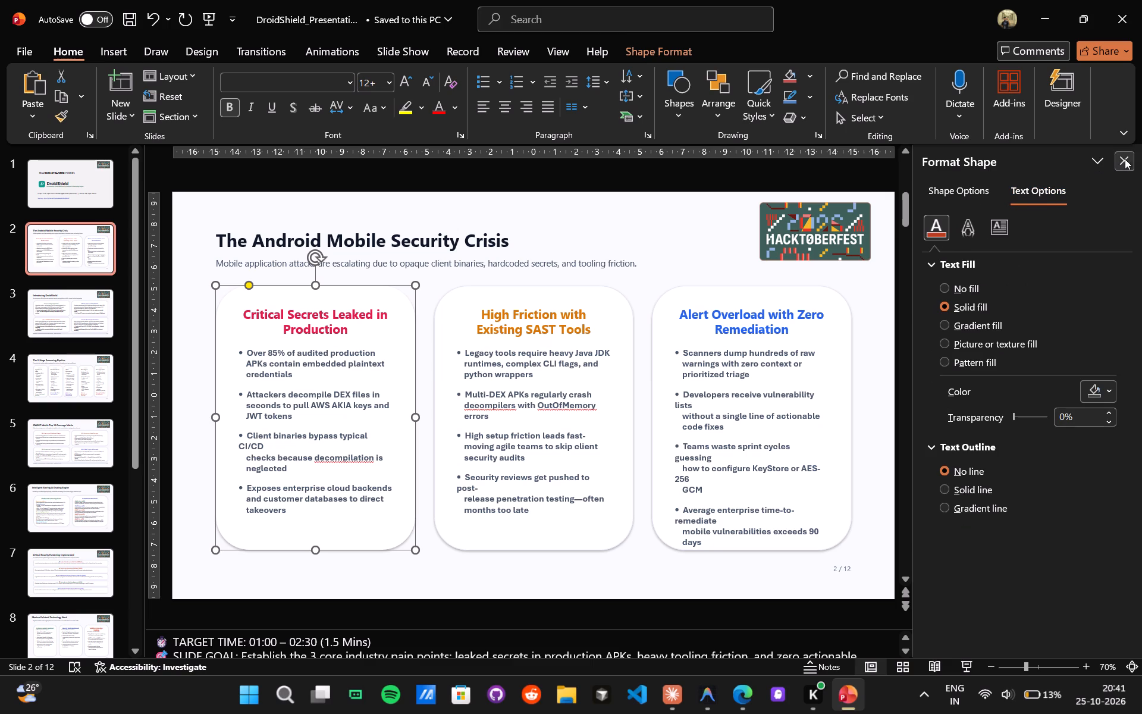
pyautogui.click(1130, 159)
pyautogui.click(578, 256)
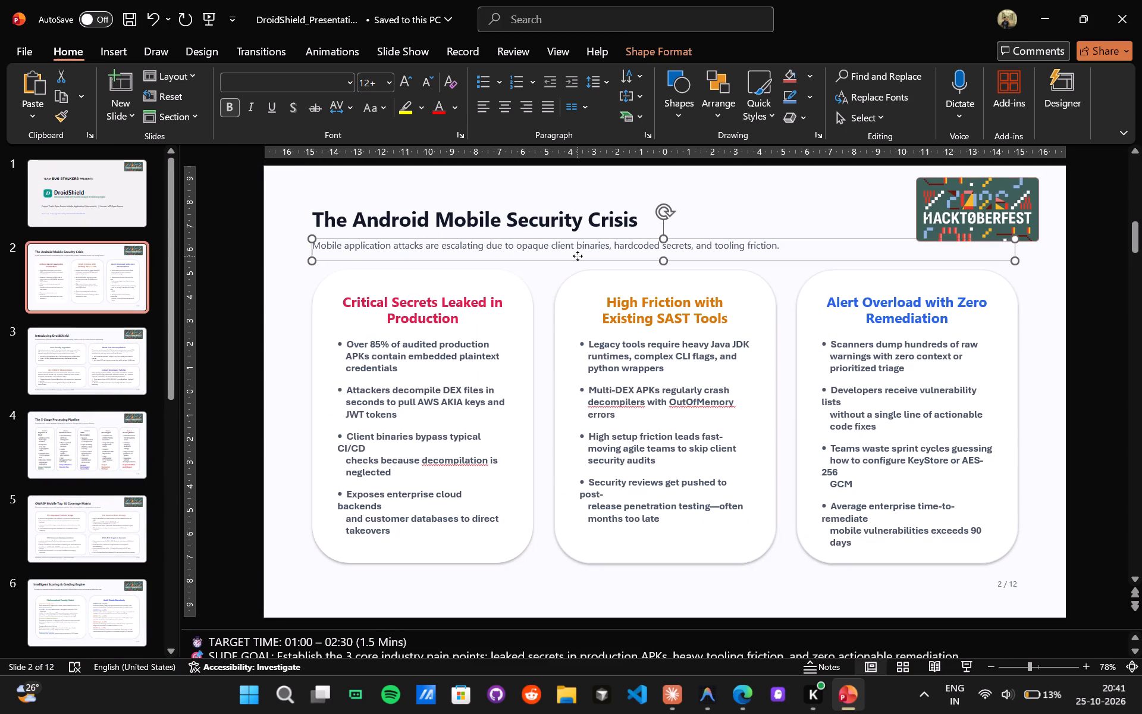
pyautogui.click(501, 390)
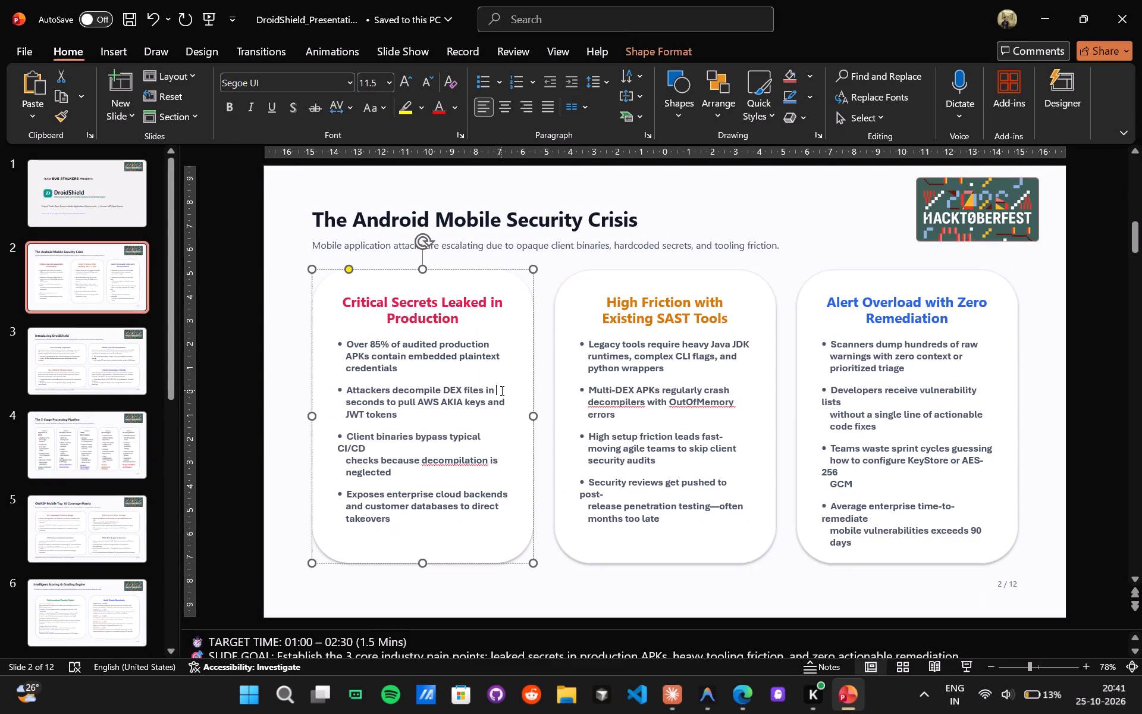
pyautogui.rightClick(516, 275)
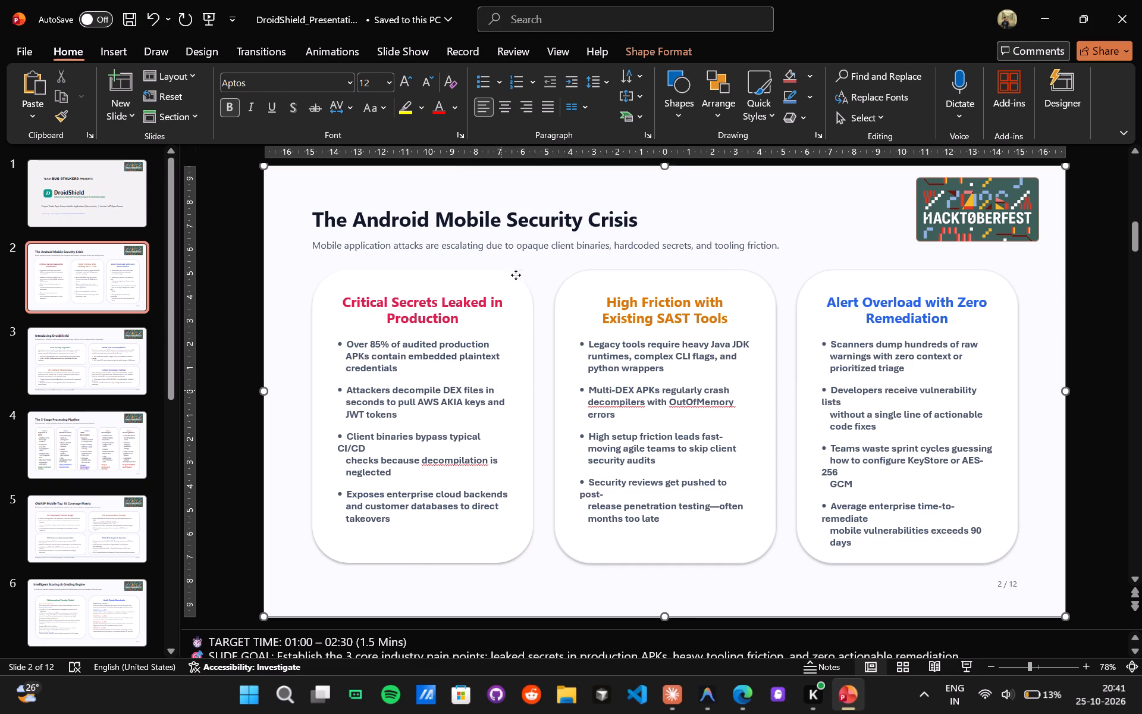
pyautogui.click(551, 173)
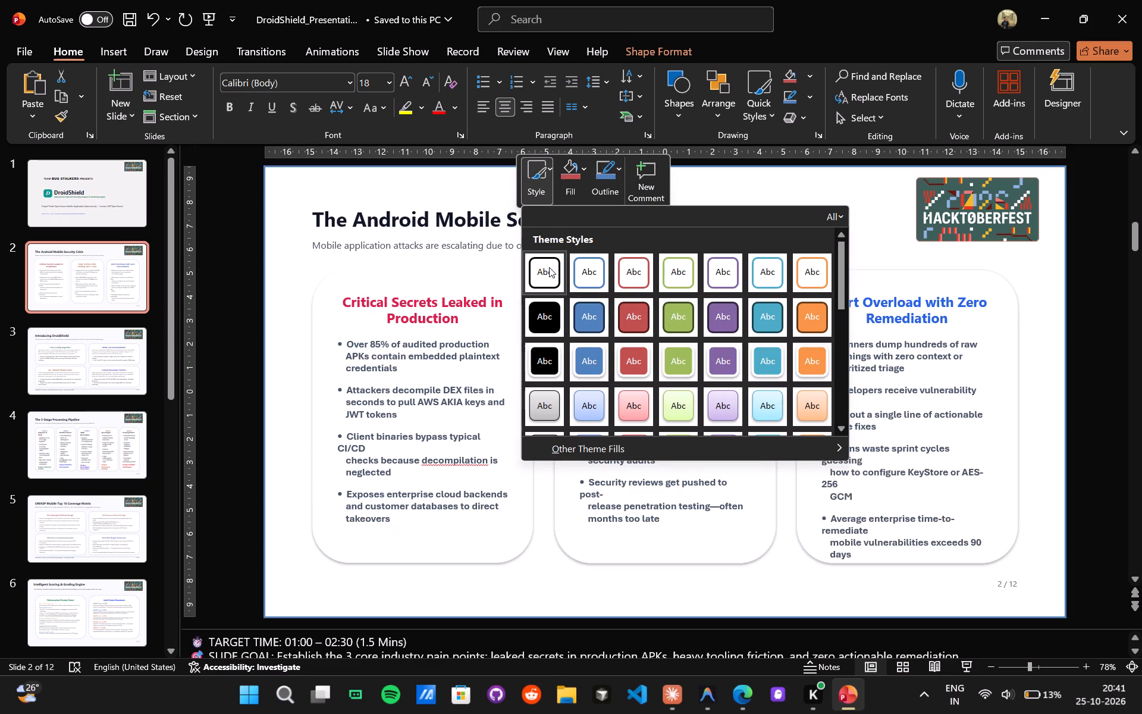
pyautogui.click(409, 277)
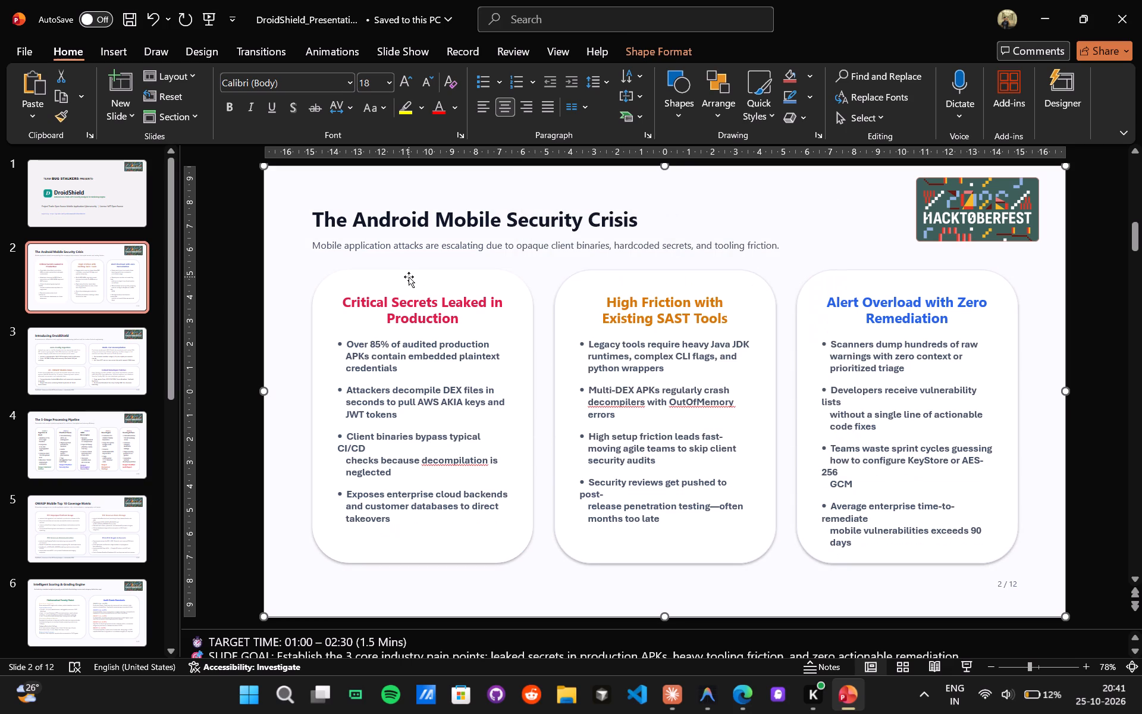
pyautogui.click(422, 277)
# Set the font colour of all bullet points under "Critical Secrets Leaked in Production" to black.
pyautogui.moveTo(393, 519); pyautogui.dragTo(357, 390)
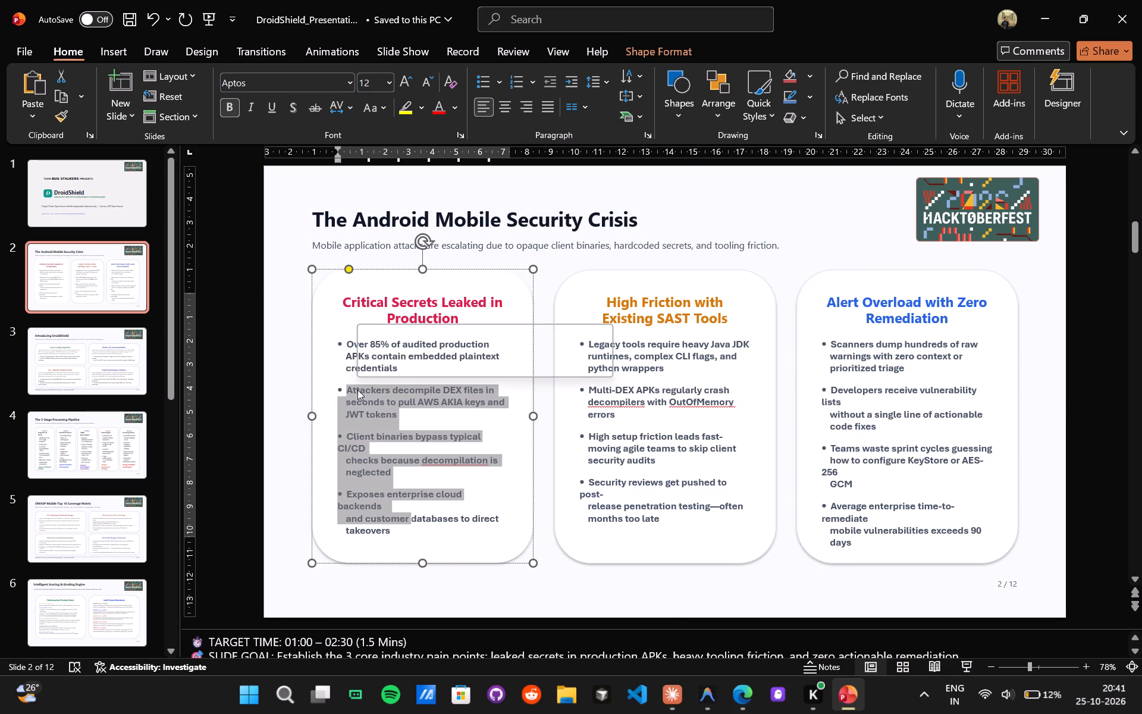
pyautogui.click(395, 527)
pyautogui.moveTo(395, 527); pyautogui.dragTo(321, 349)
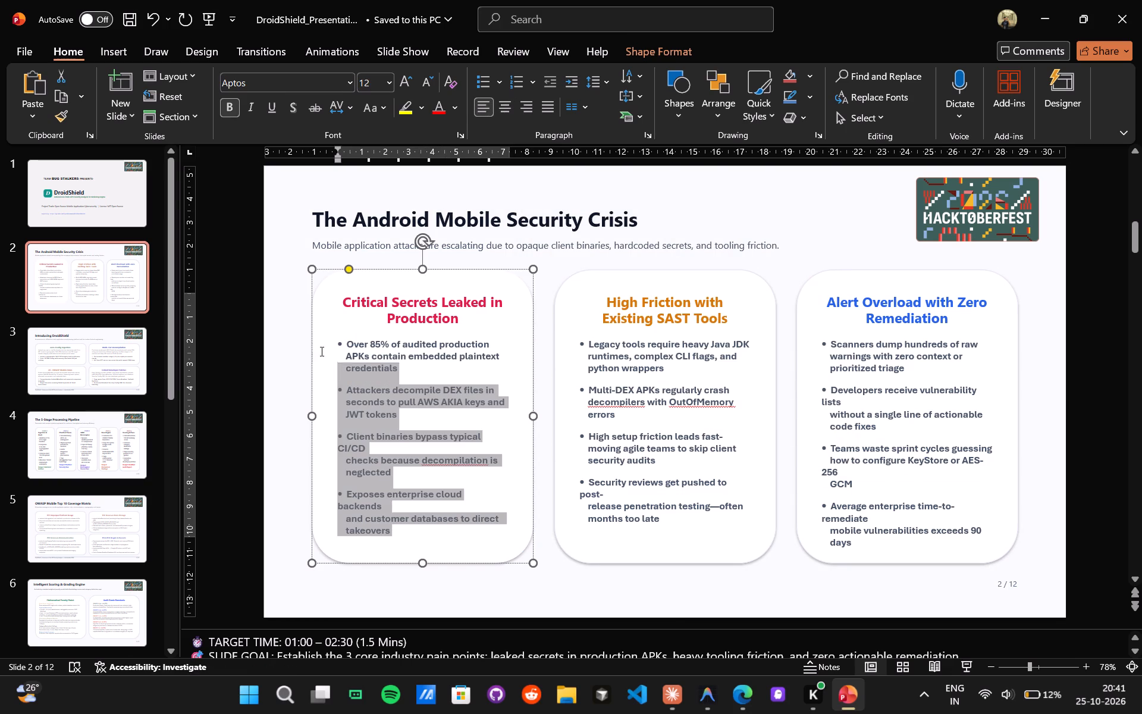
pyautogui.moveTo(321, 349); pyautogui.dragTo(318, 338)
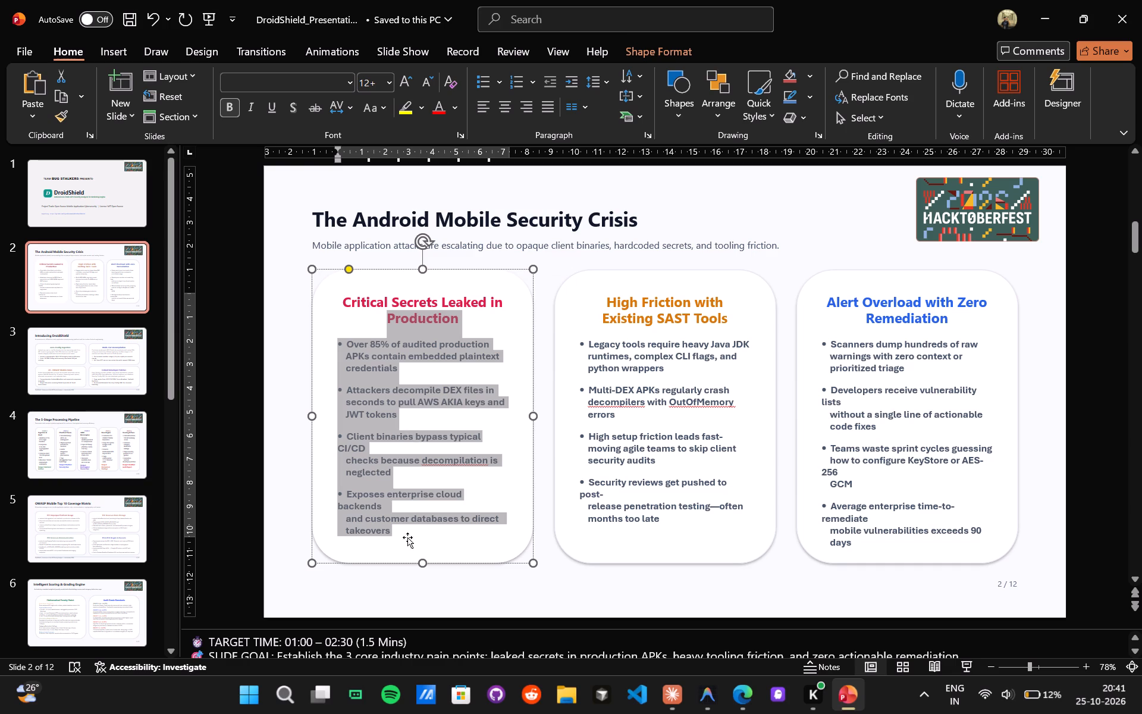
pyautogui.click(384, 538)
pyautogui.moveTo(392, 531); pyautogui.dragTo(313, 359)
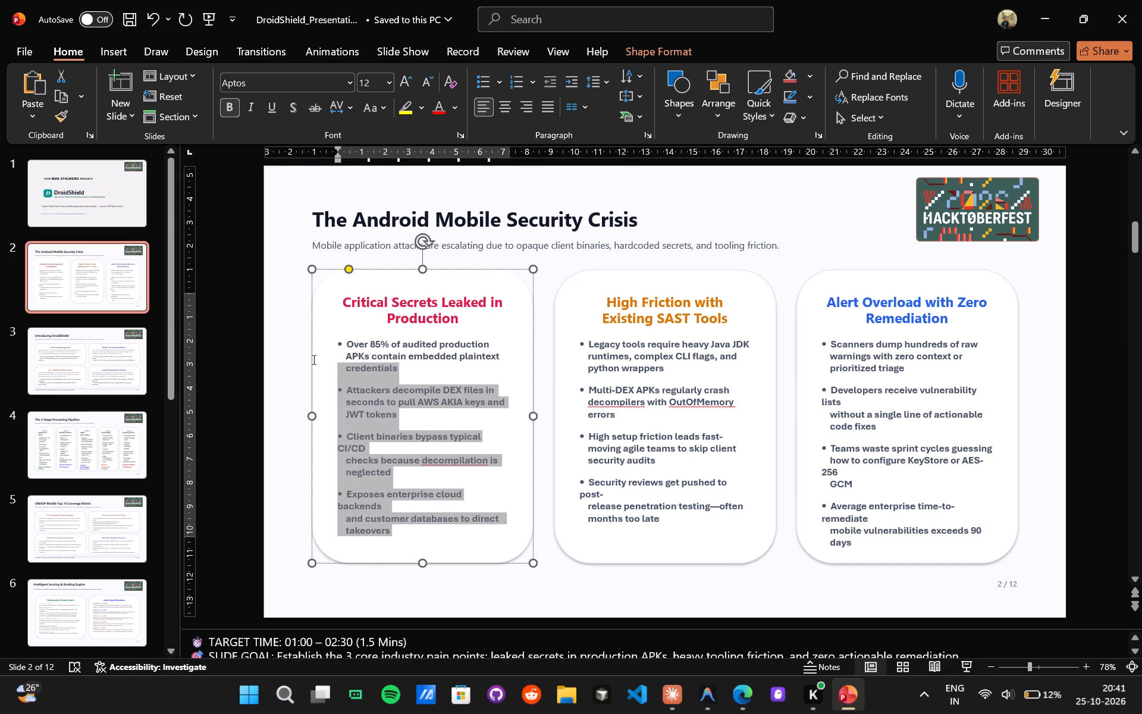
pyautogui.moveTo(313, 359); pyautogui.dragTo(314, 348)
pyautogui.click(387, 104)
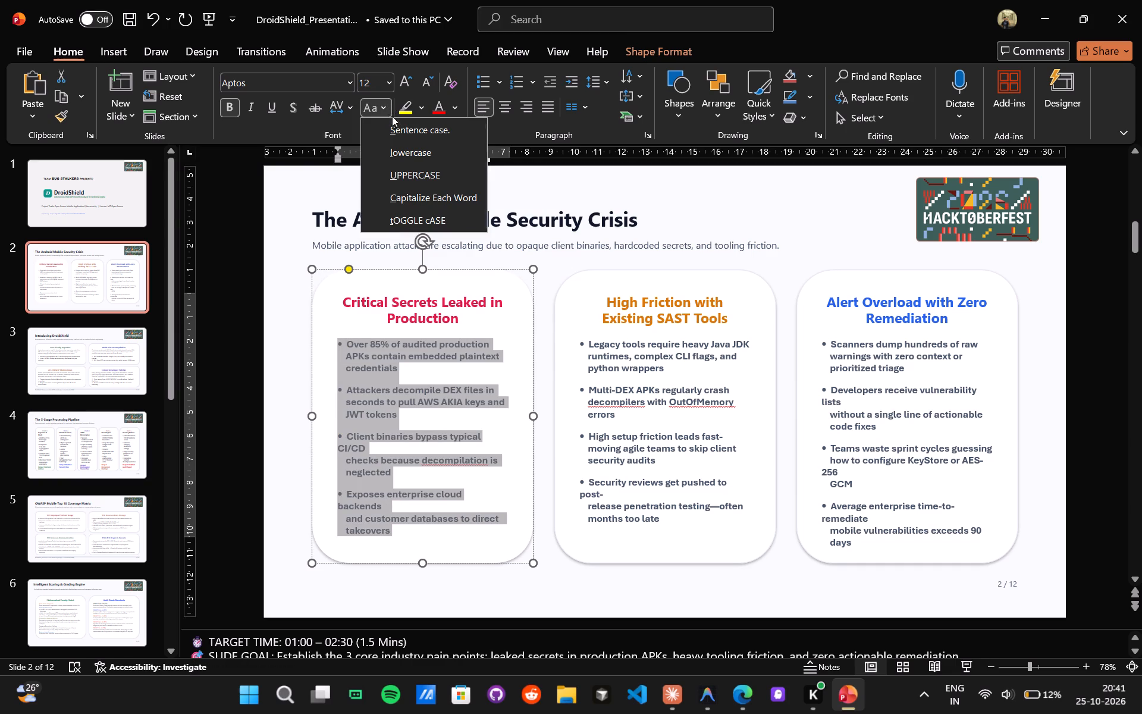
pyautogui.click(449, 104)
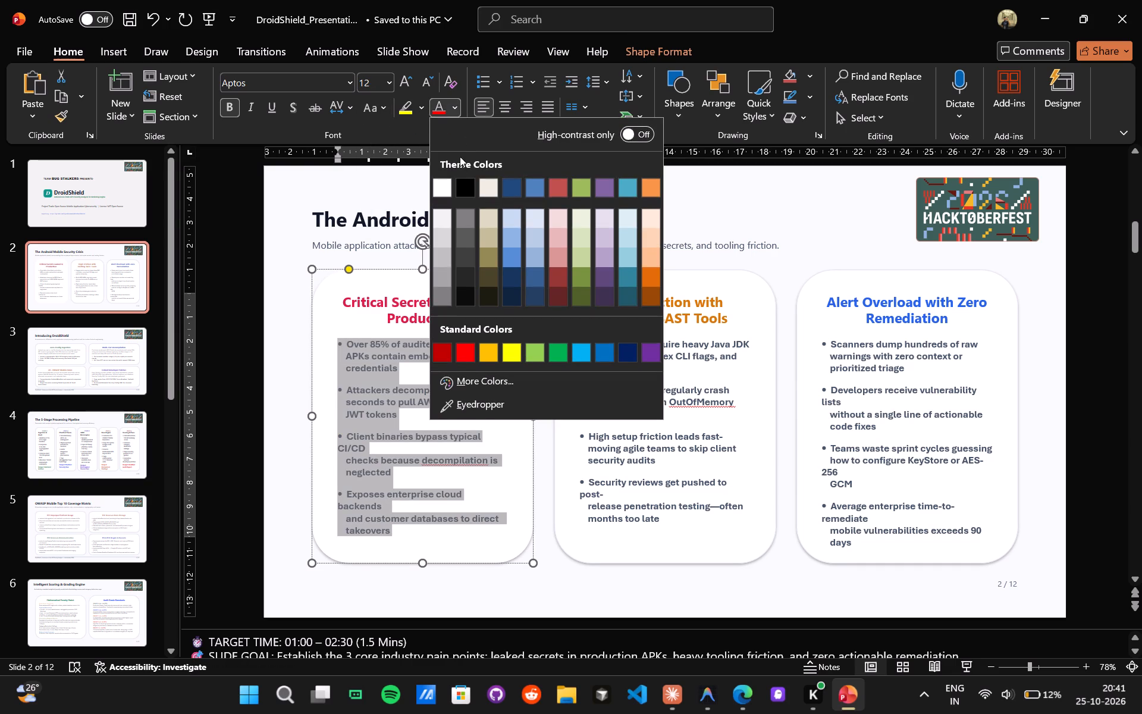
pyautogui.click(465, 177)
pyautogui.click(468, 184)
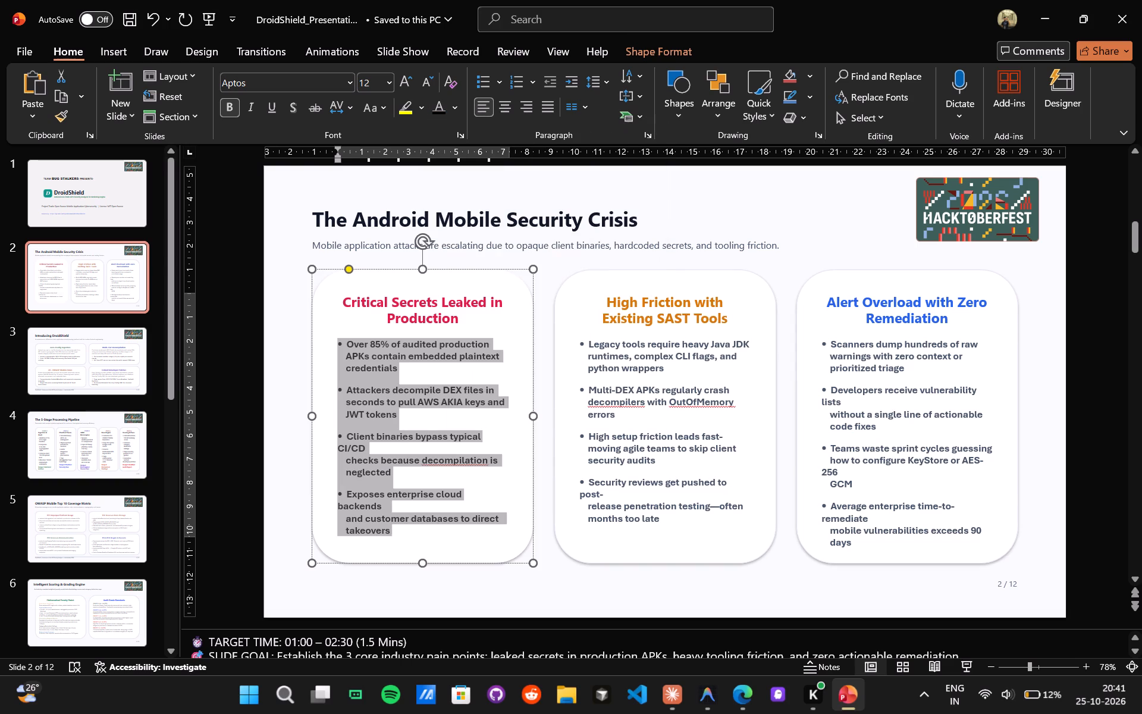
# Set the font colour of all bullet points under "High Friction with Existing SAST Tools" to black.
pyautogui.moveTo(670, 519); pyautogui.dragTo(580, 374)
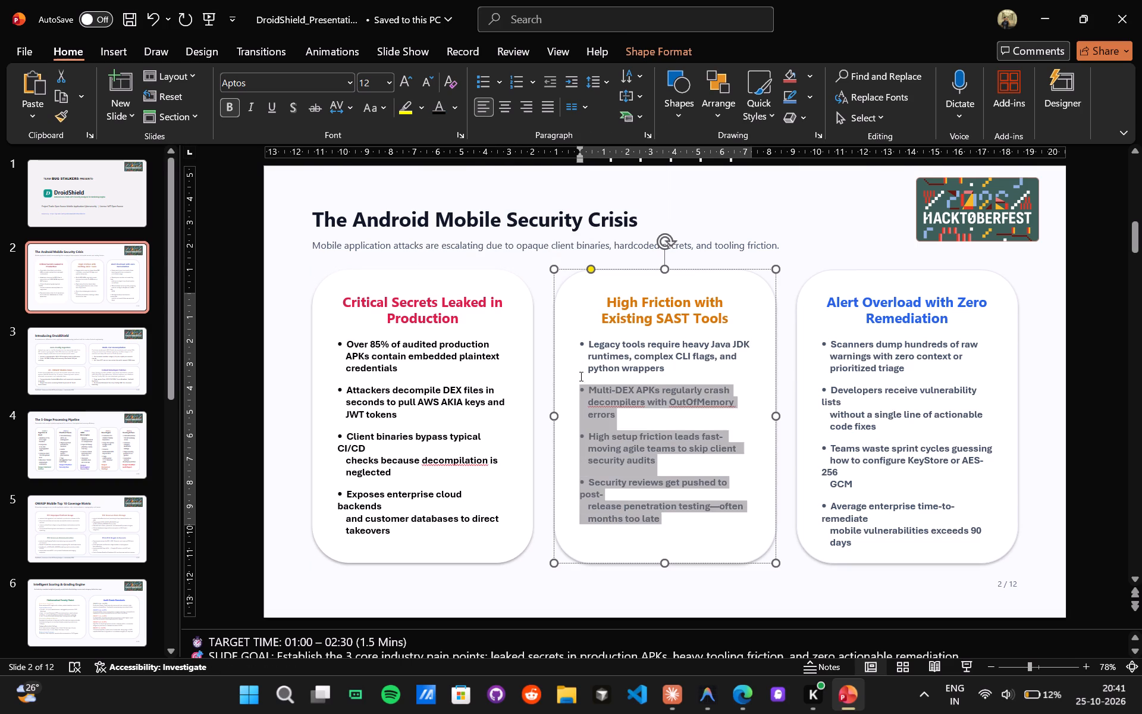
pyautogui.moveTo(580, 374); pyautogui.dragTo(575, 342)
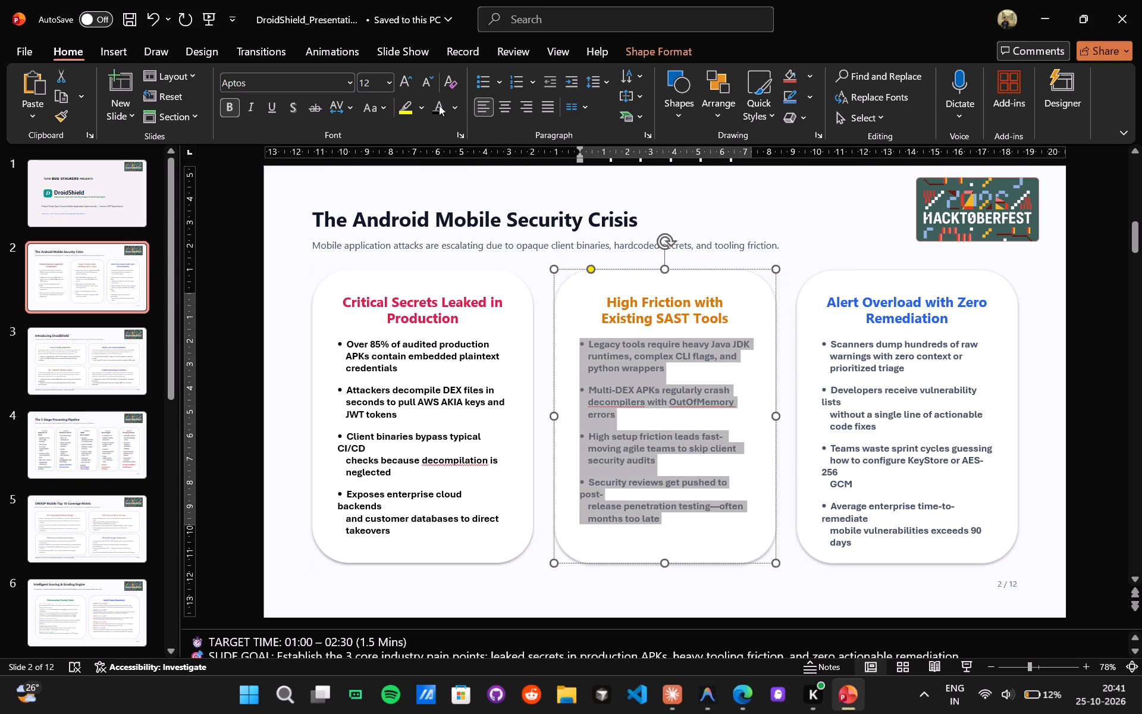
pyautogui.click(439, 105)
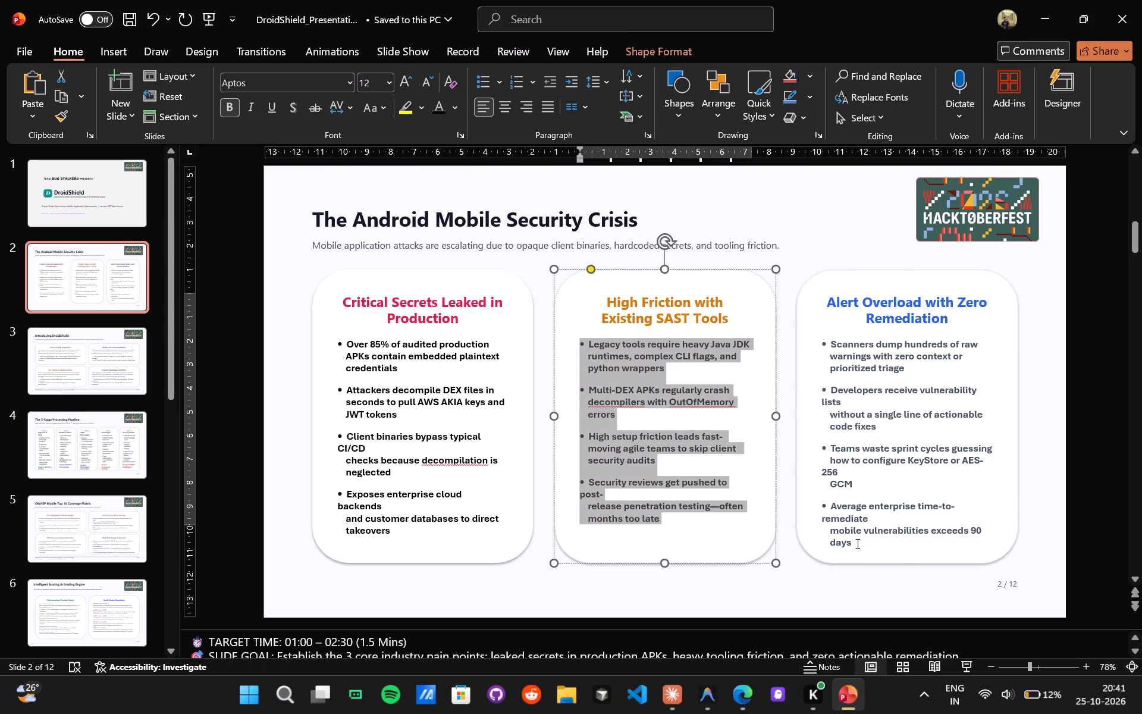
# Set the font colour of all bullet points under "Alert Overload with Zero Remediation" to black.
pyautogui.moveTo(857, 543); pyautogui.dragTo(810, 352)
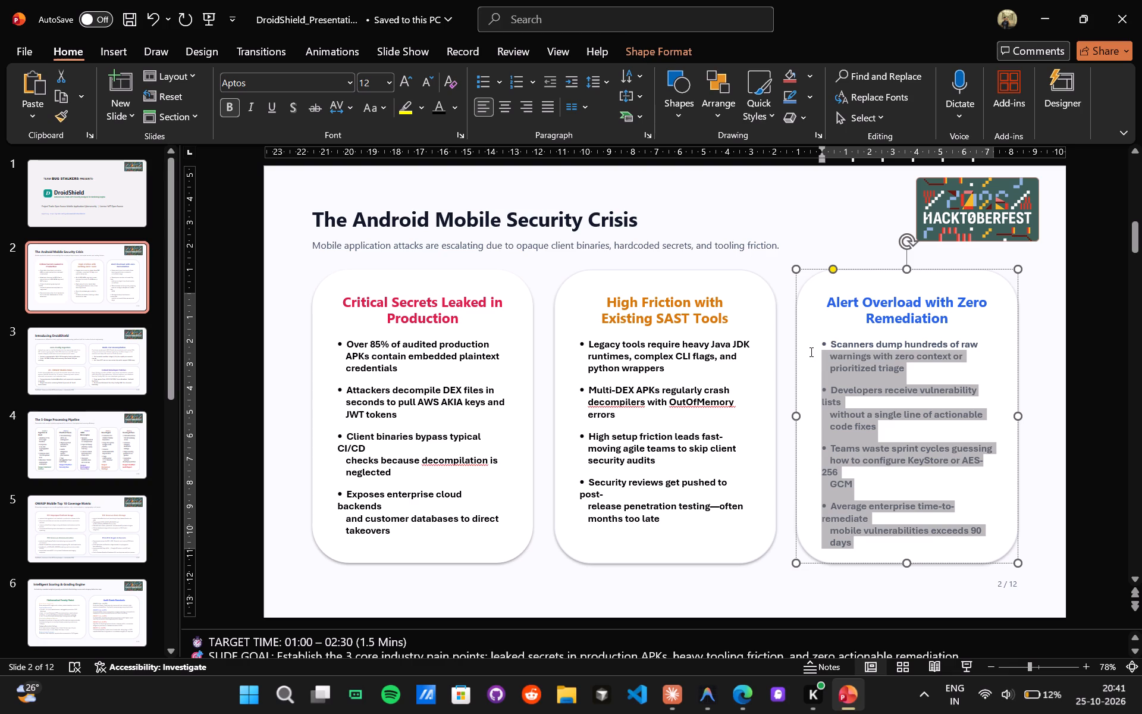
pyautogui.moveTo(810, 352); pyautogui.dragTo(808, 346)
pyautogui.click(443, 102)
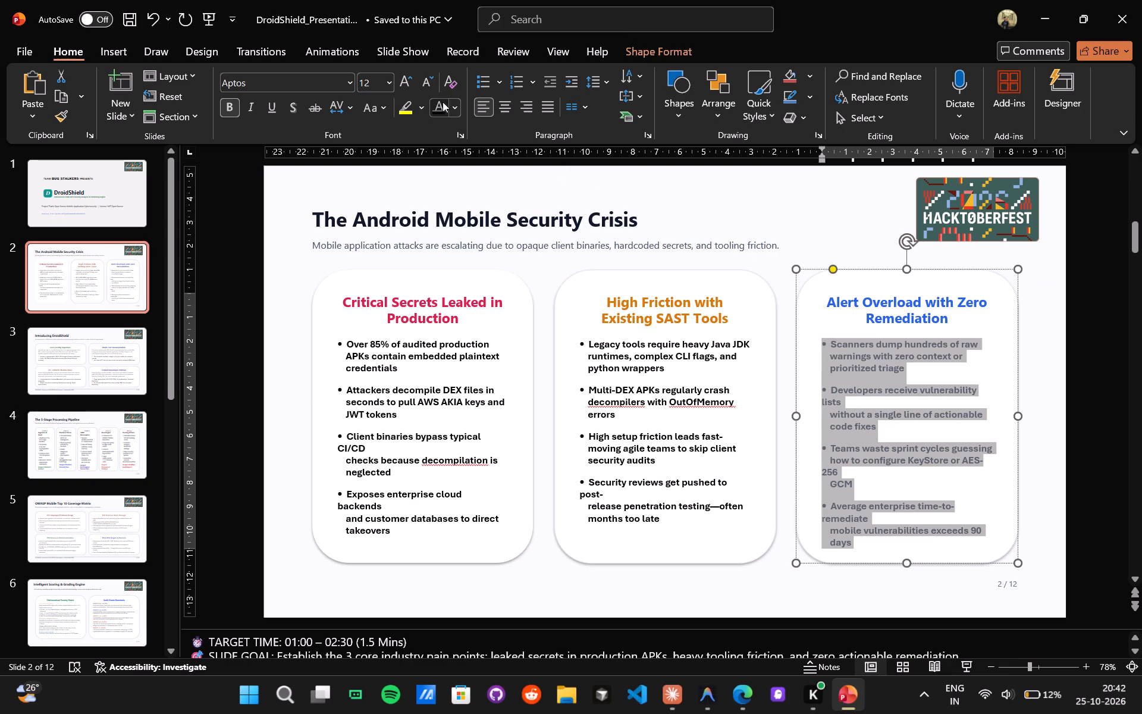
pyautogui.click(928, 519)
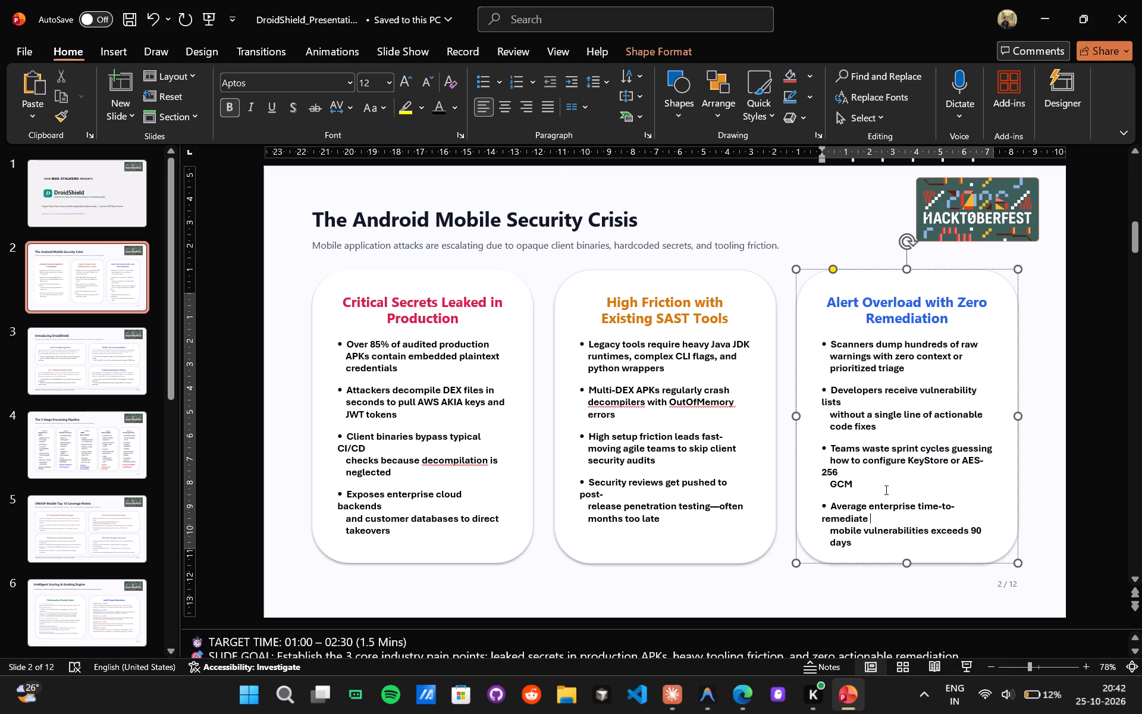
# Remove the bold formatting from all bullet points in the "Alert Overload with Zero Remediation" card.
pyautogui.click(878, 487)
pyautogui.moveTo(864, 539); pyautogui.dragTo(820, 349)
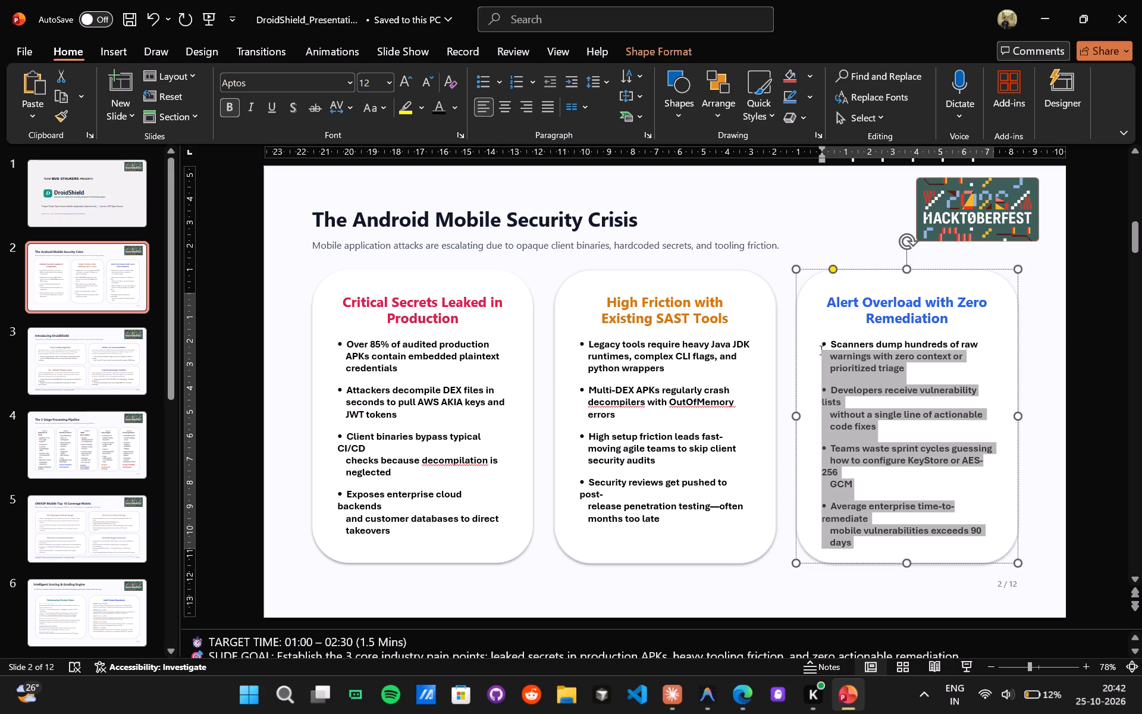
pyautogui.moveTo(820, 349); pyautogui.dragTo(817, 345)
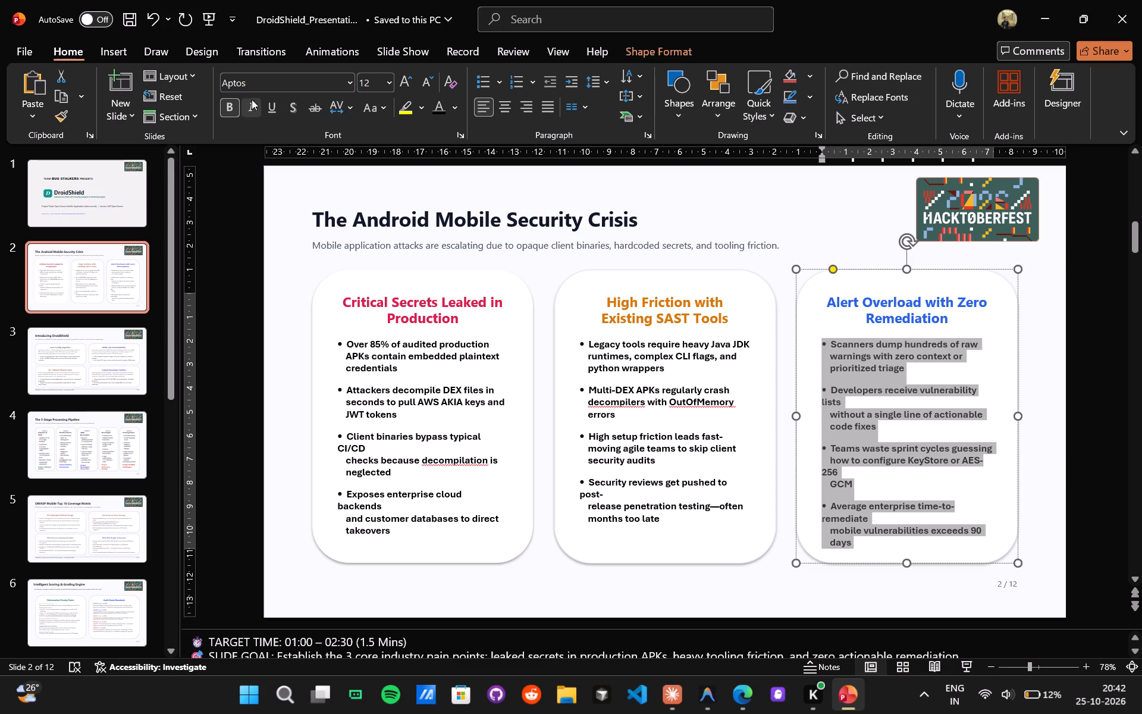
pyautogui.click(231, 102)
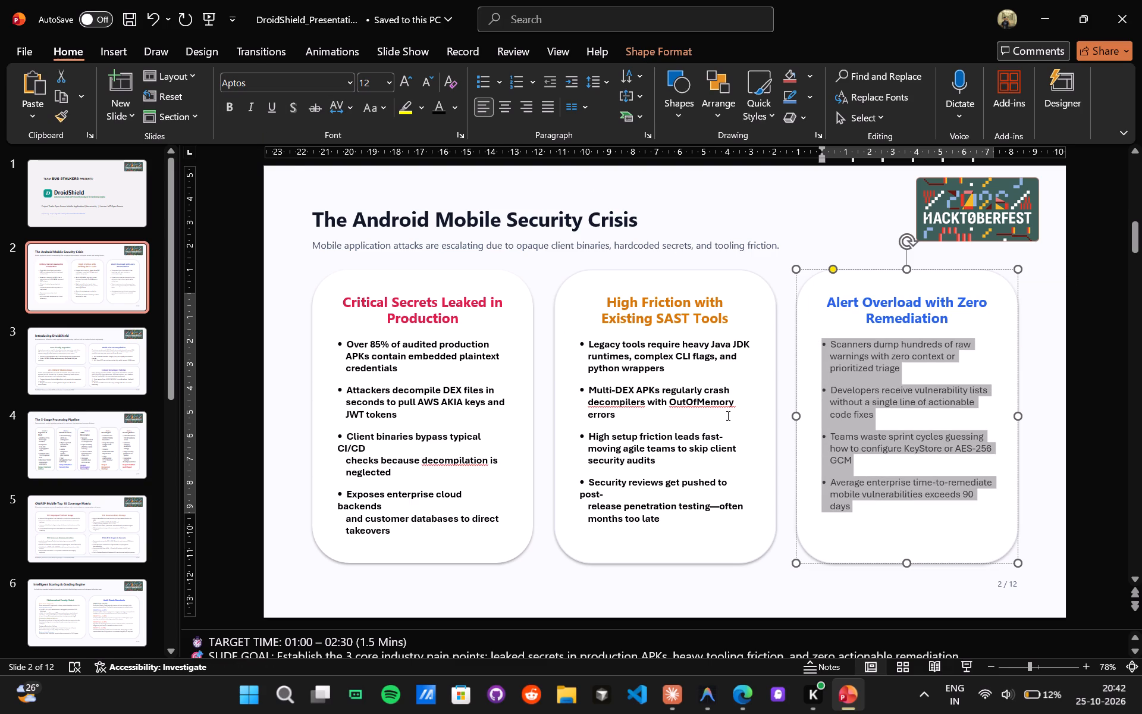
# Make the last bullet of the "Alert Overload with Zero Remediation" card, about average enterprise time-to-remediate, bold.
pyautogui.click(861, 463)
pyautogui.click(860, 503)
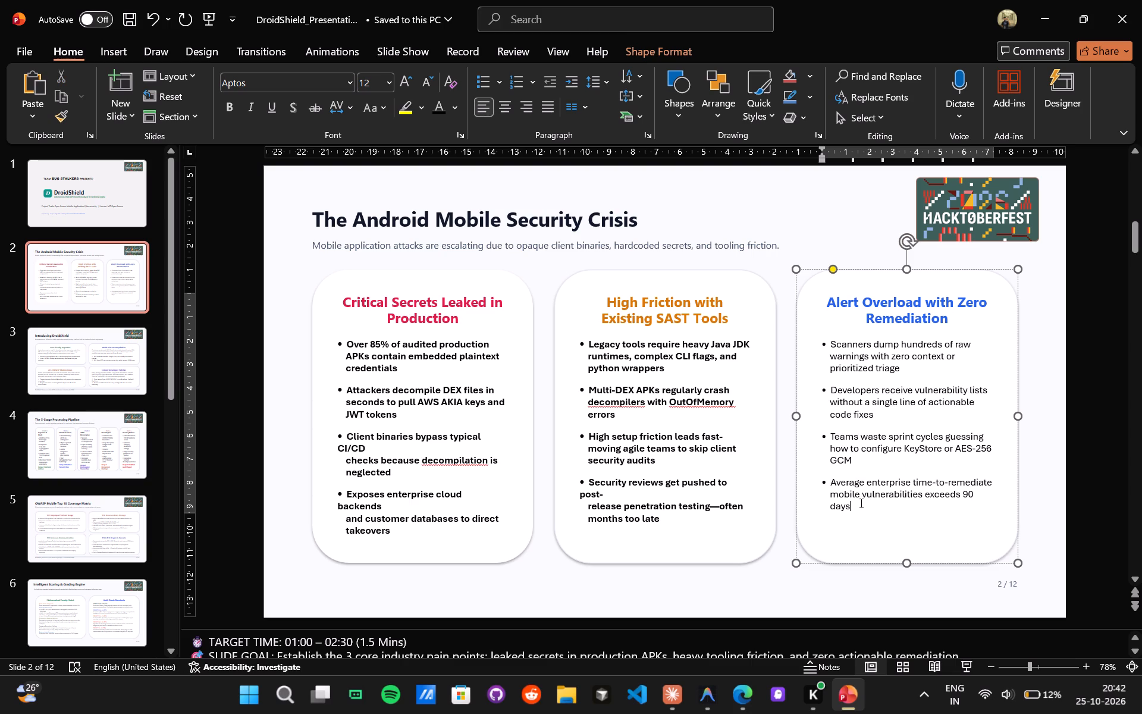
pyautogui.moveTo(858, 503); pyautogui.dragTo(822, 475)
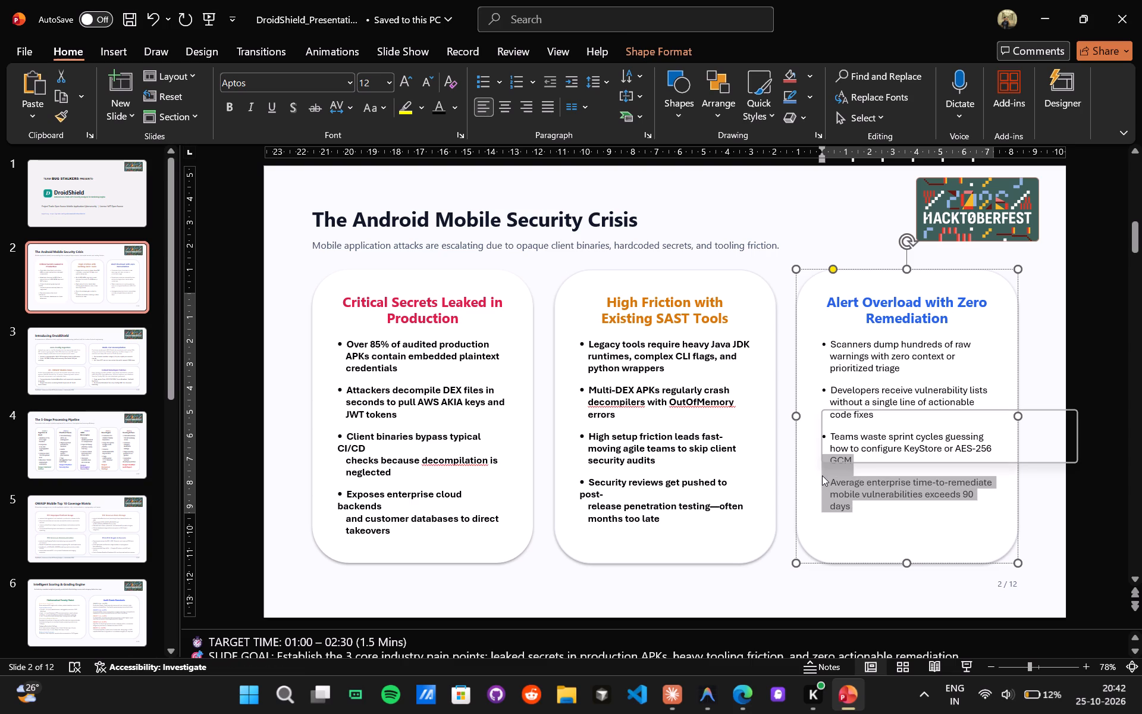
pyautogui.click(865, 511)
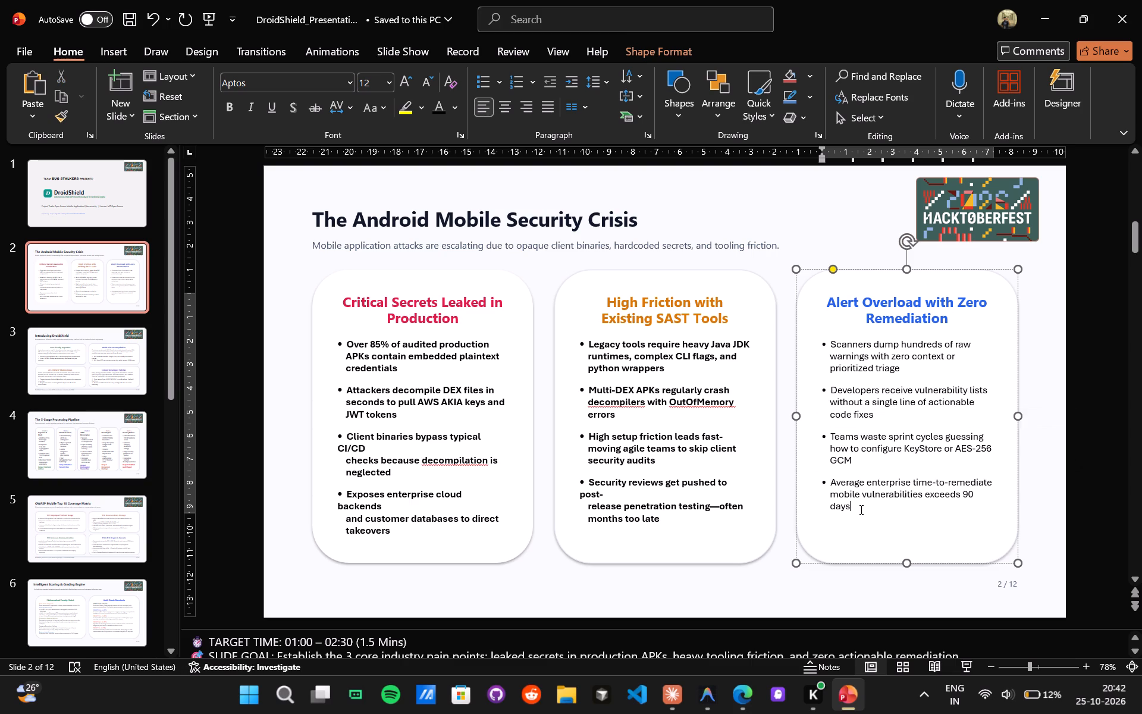
pyautogui.moveTo(858, 509); pyautogui.dragTo(818, 481)
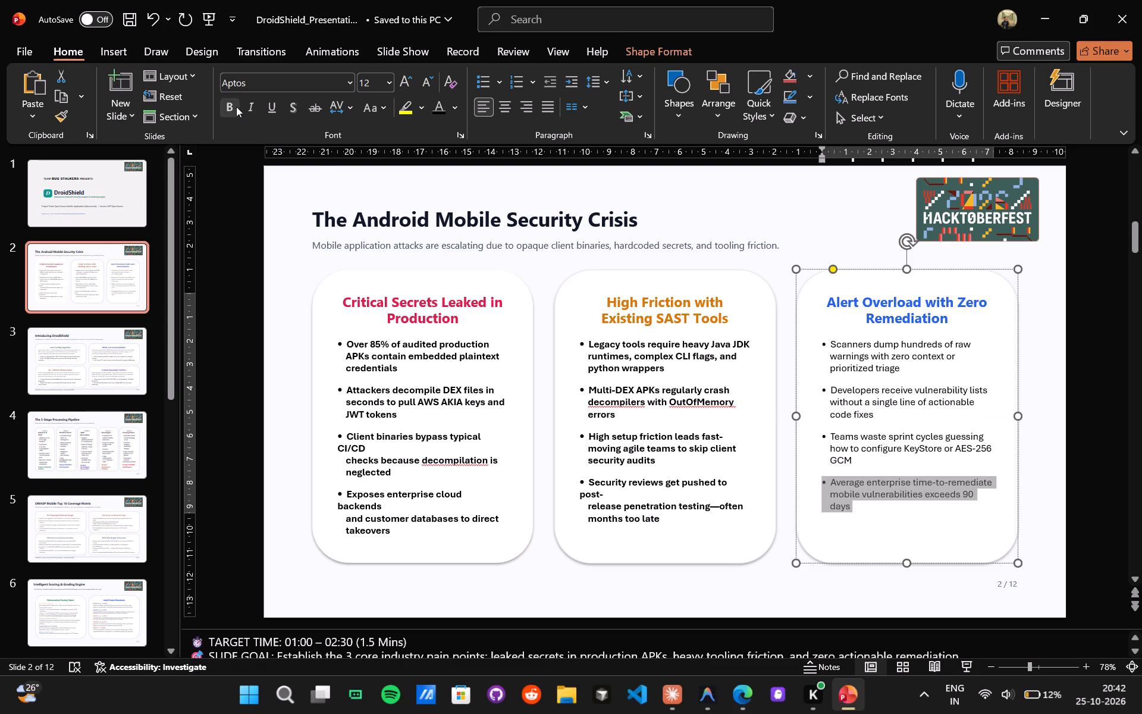
pyautogui.click(236, 107)
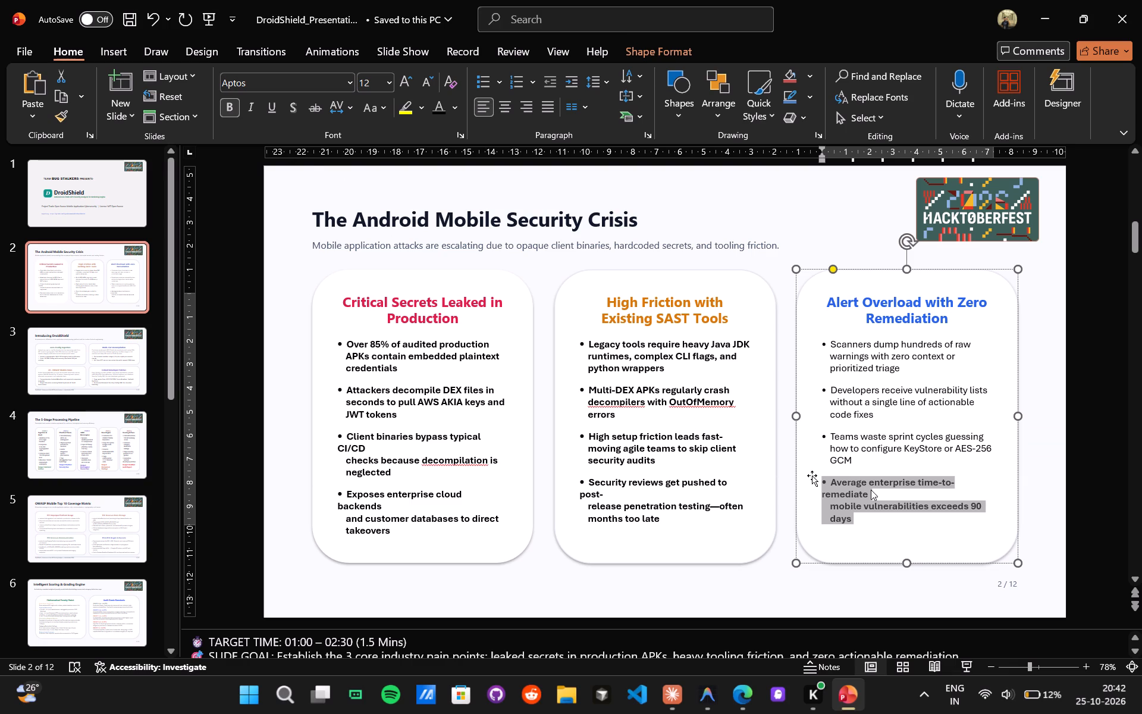
# Remove the line break and extra spaces after "time-to-remediate" in the last bullet, and try to align its wrapped lines with spaces.
pyautogui.click(871, 490)
pyautogui.press('BackSpace')
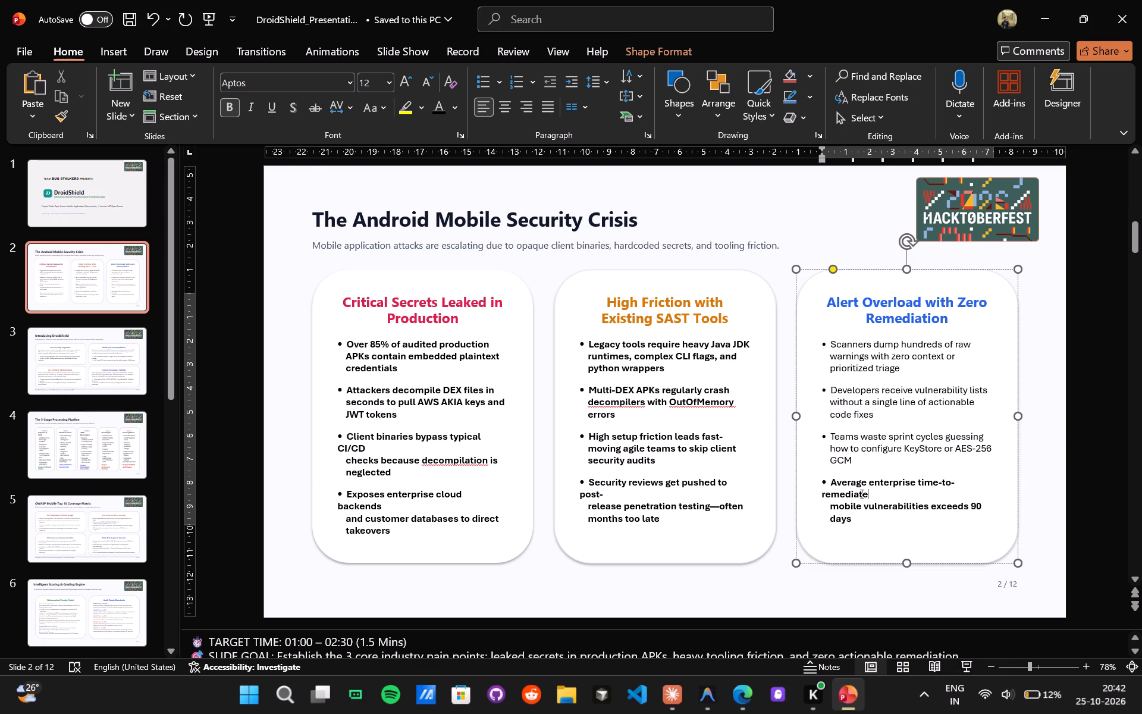
pyautogui.press('Delete')
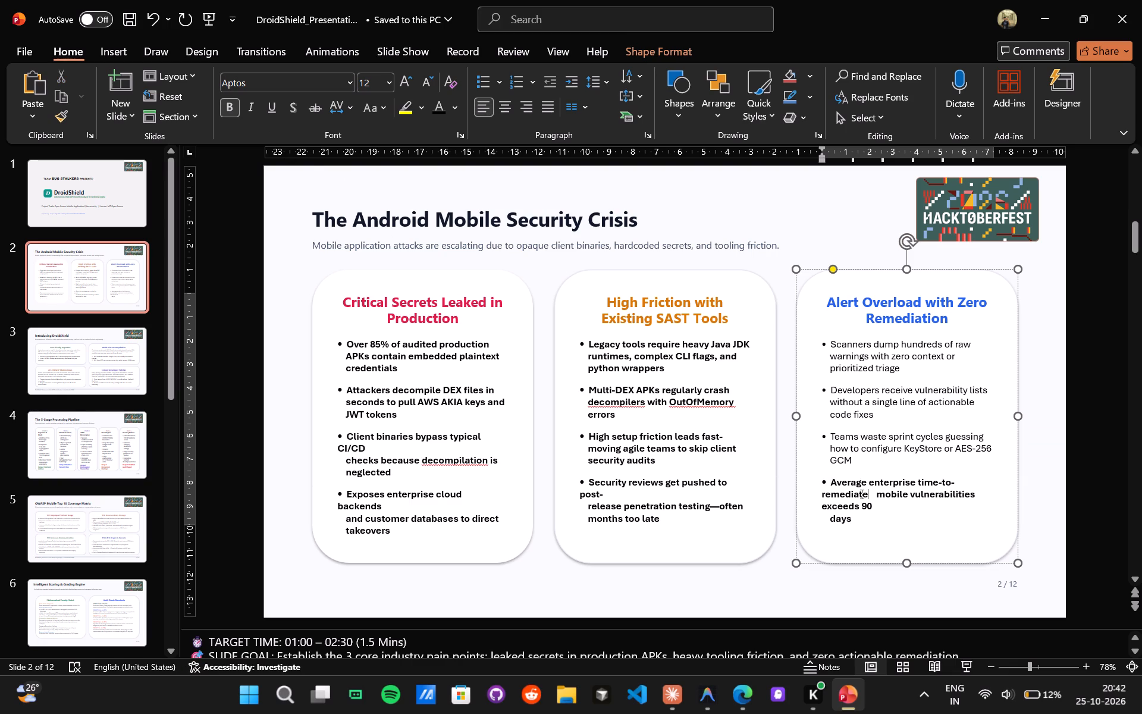
pyautogui.press('Delete')
pyautogui.press('Delete')
pyautogui.click(818, 491)
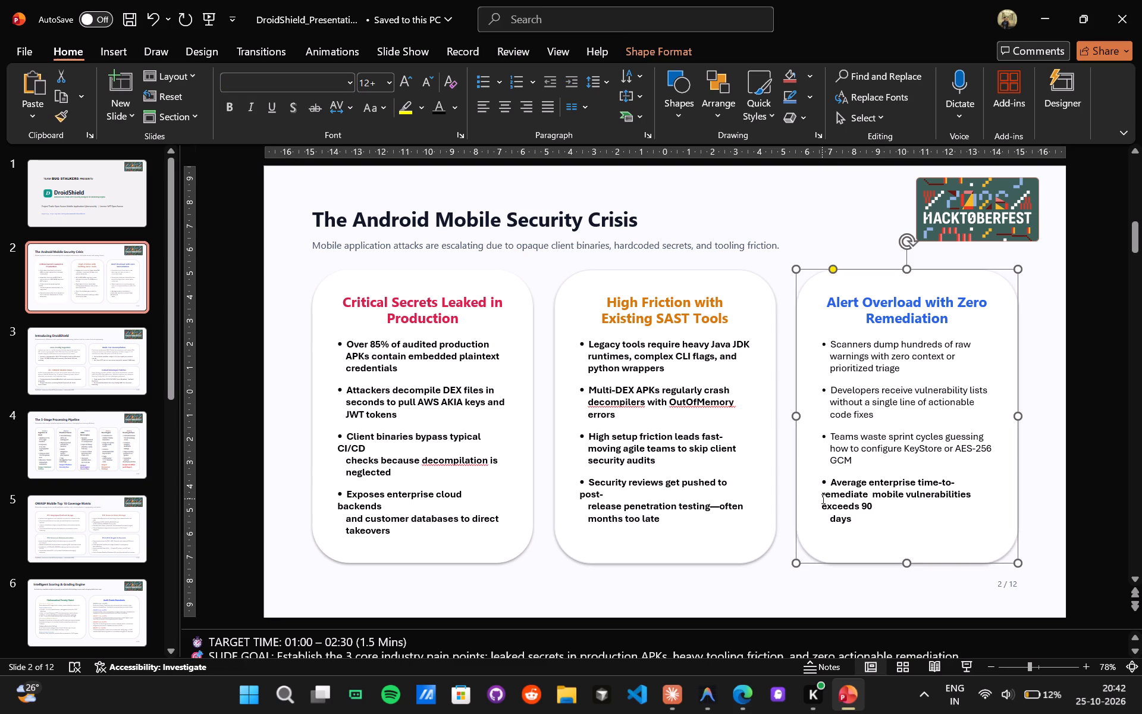
pyautogui.press('space')
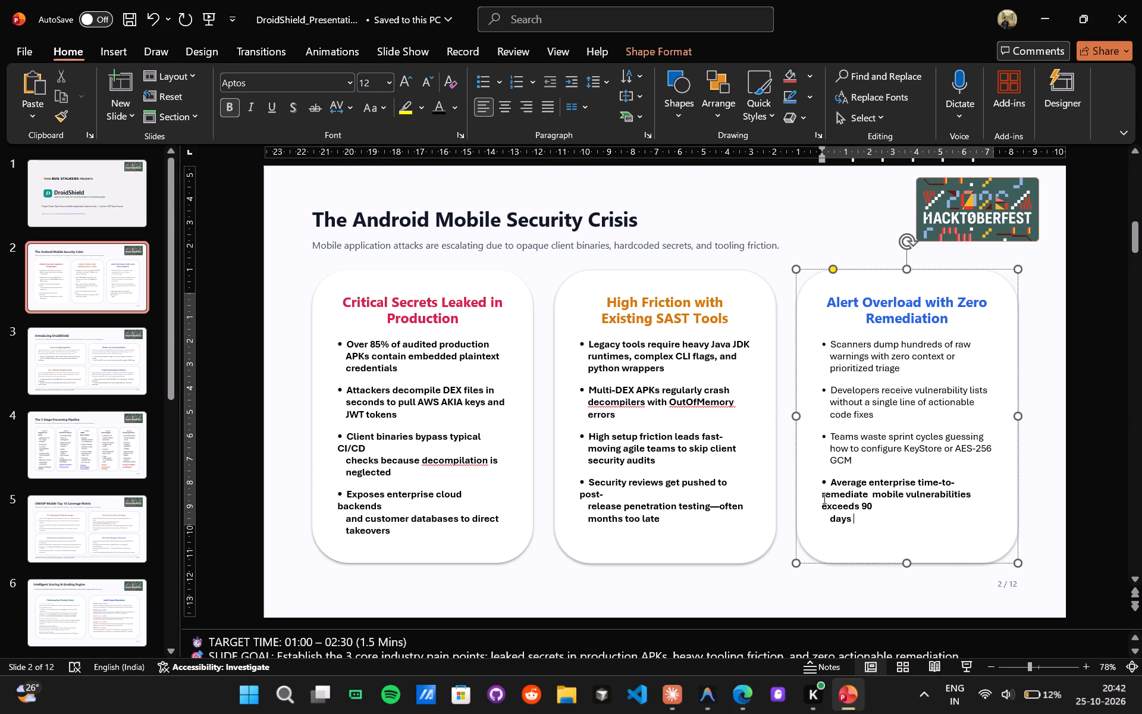
pyautogui.click(823, 499)
pyautogui.press('space')
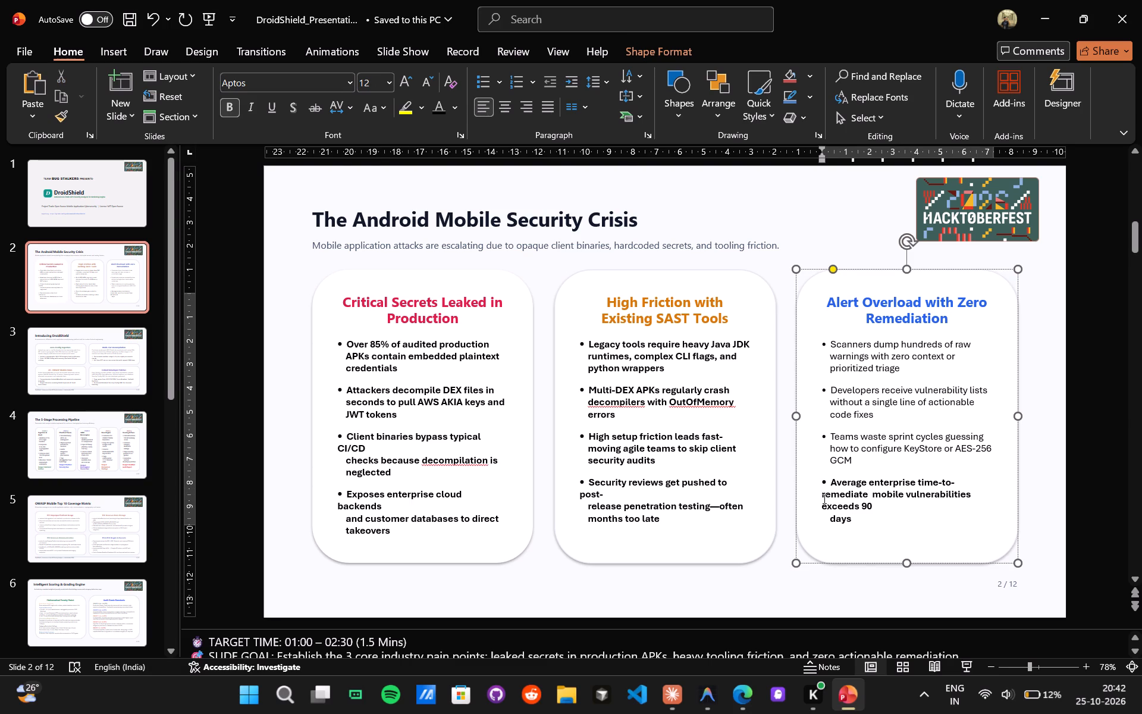
pyautogui.press('space')
pyautogui.press('space')
pyautogui.press('space')
# Make all bullet points in the "Alert Overload with Zero Remediation" card bold.
pyautogui.moveTo(865, 521); pyautogui.dragTo(817, 355)
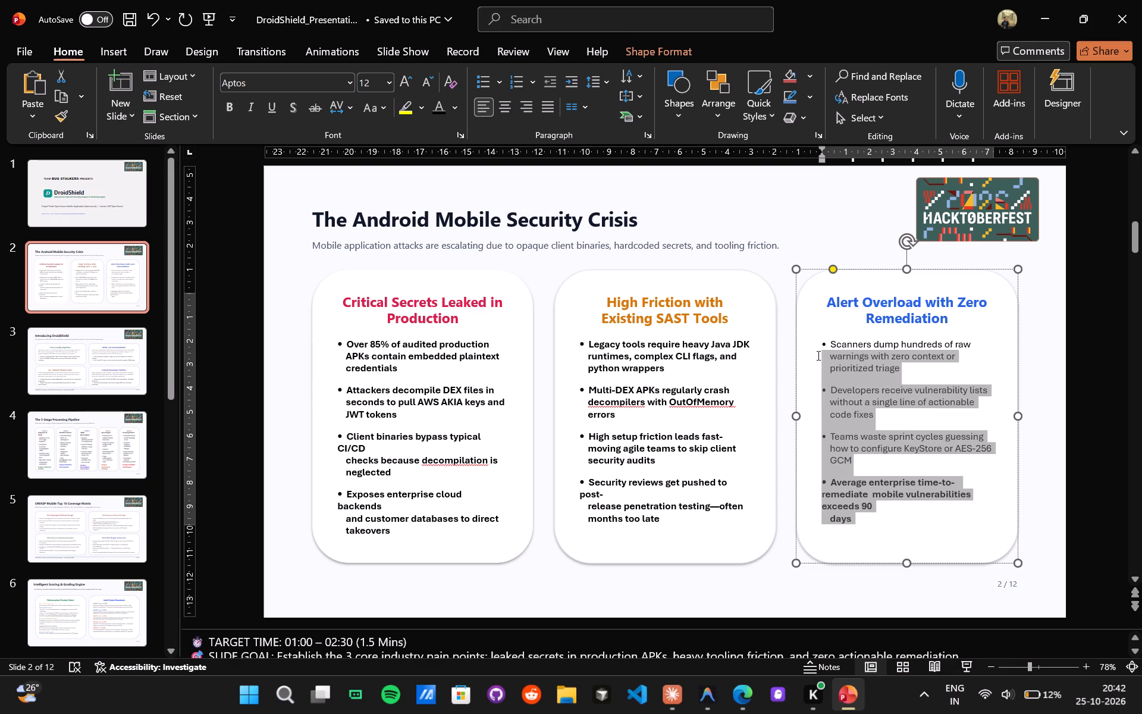
pyautogui.moveTo(817, 355); pyautogui.dragTo(814, 347)
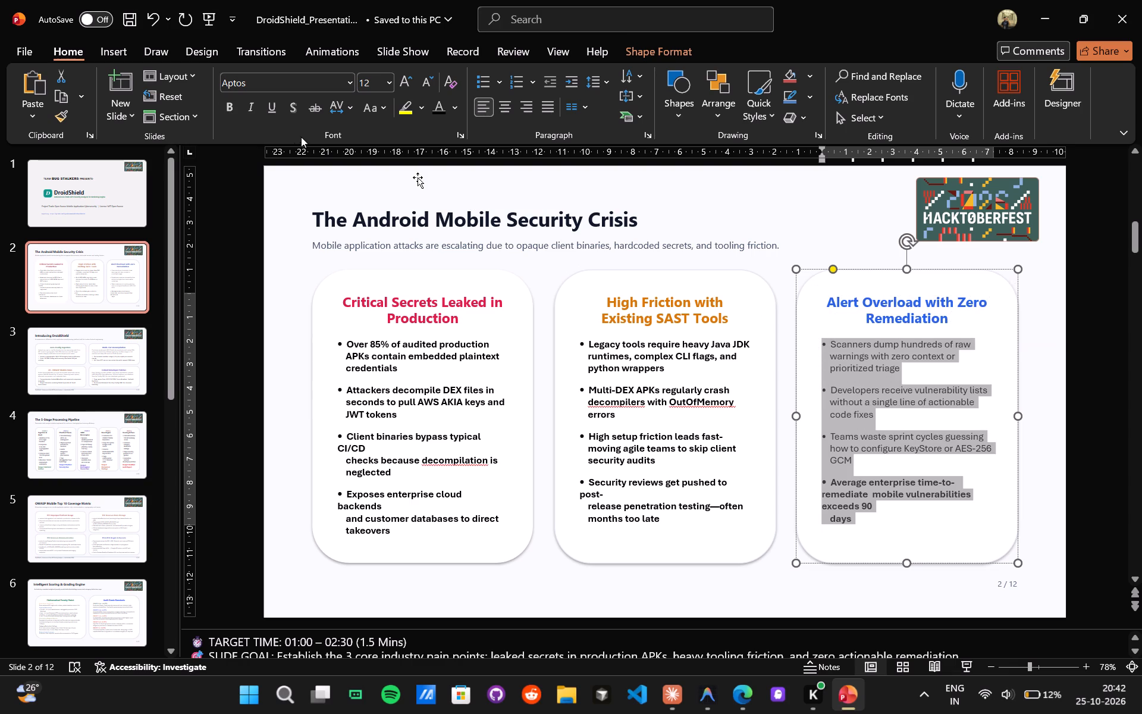
pyautogui.click(236, 103)
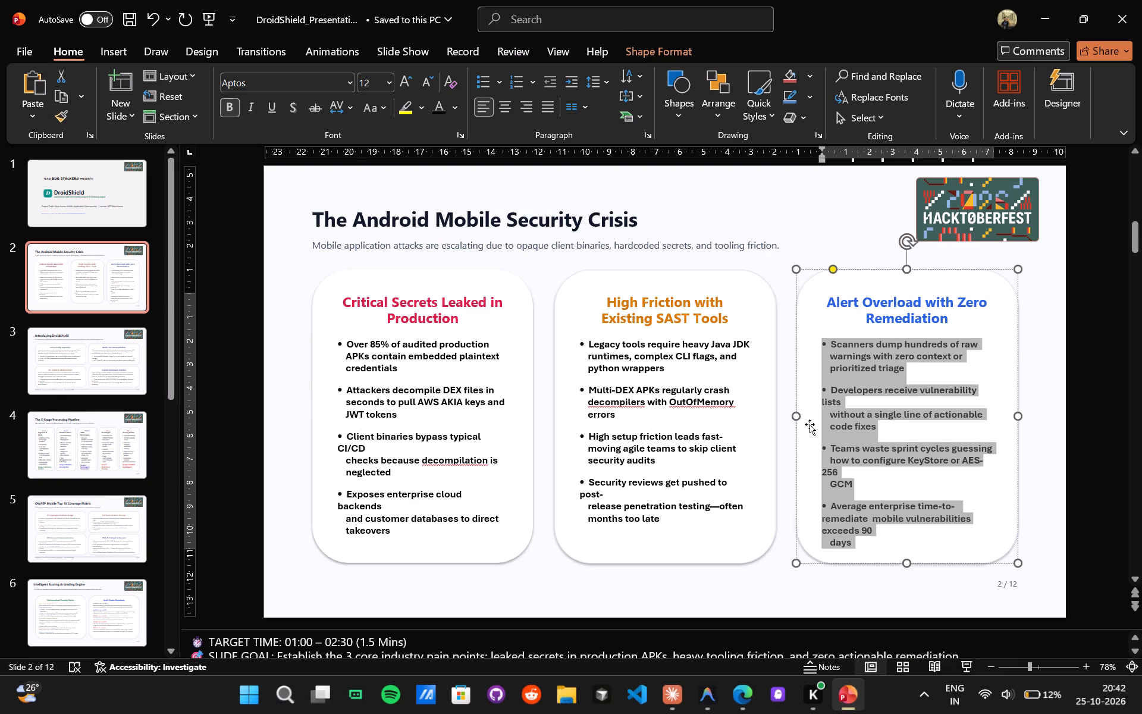
# Remove the line break and indent before "GCM" so the bullet reads "256 GCM" on one line.
pyautogui.click(914, 481)
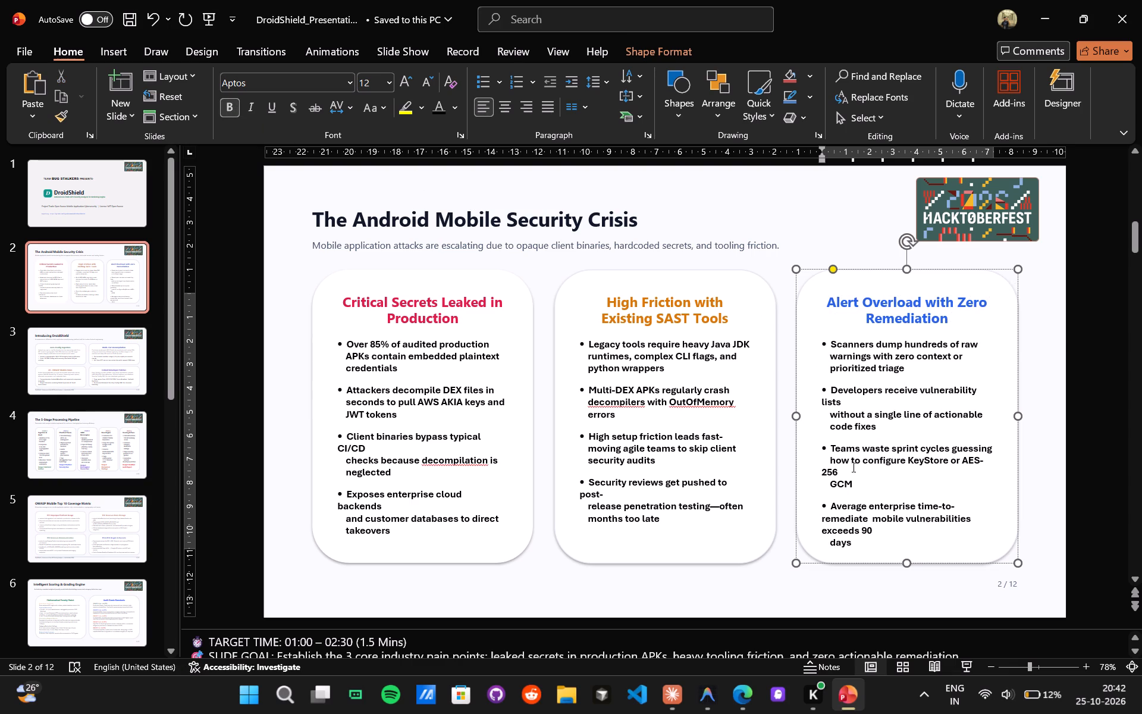
pyautogui.click(829, 483)
pyautogui.press('BackSpace')
pyautogui.press('BackSpace')
pyautogui.press('BackSpace')
pyautogui.press('BackSpace')
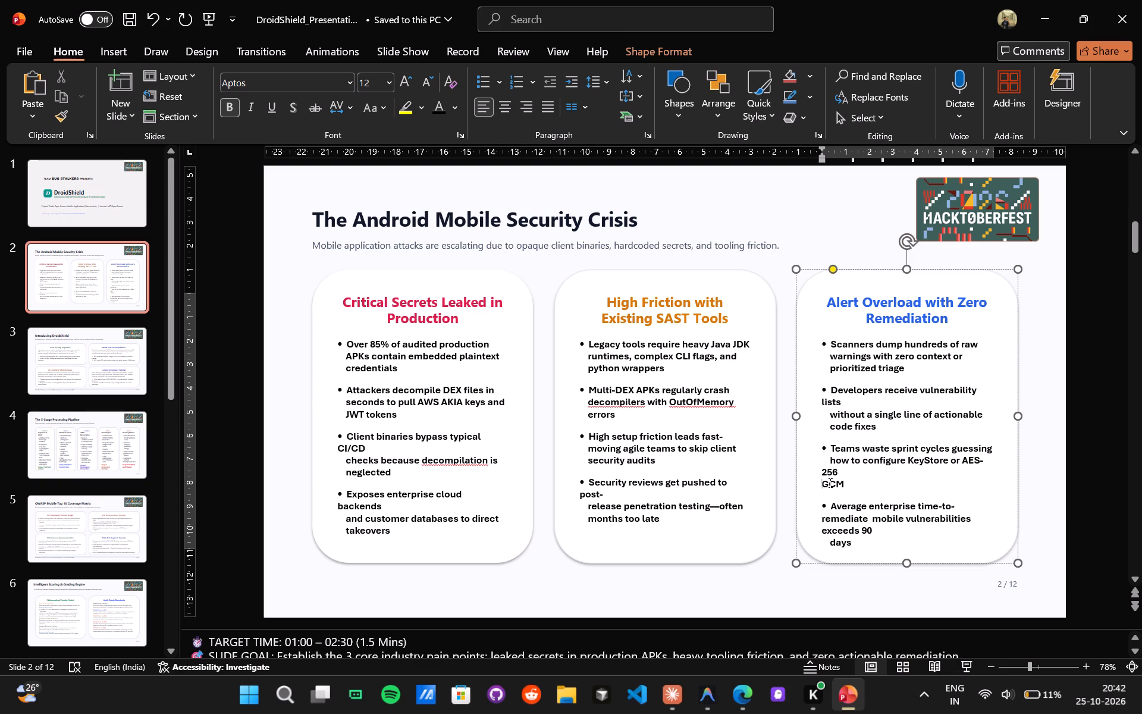
pyautogui.press('BackSpace')
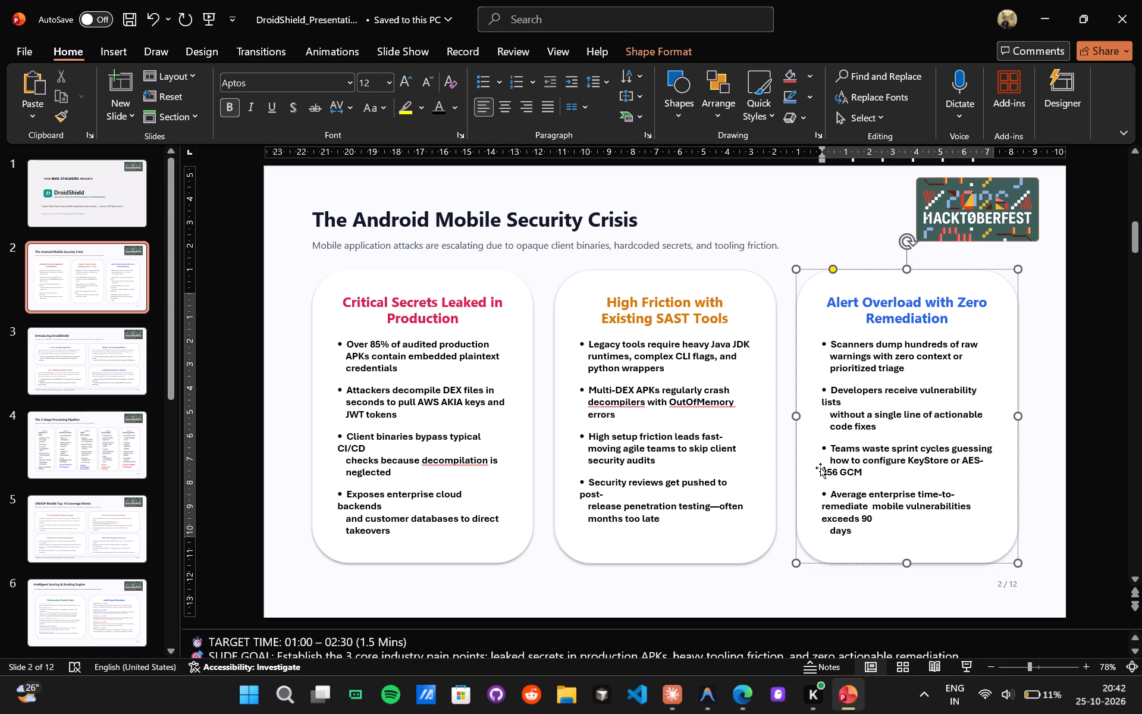
# Remove the line break and indent before "days" so the last bullet ends with "exceeds 90 days" on one line.
pyautogui.click(830, 530)
pyautogui.press('BackSpace')
pyautogui.press('BackSpace')
pyautogui.press('BackSpace')
pyautogui.press('BackSpace')
pyautogui.press('BackSpace')
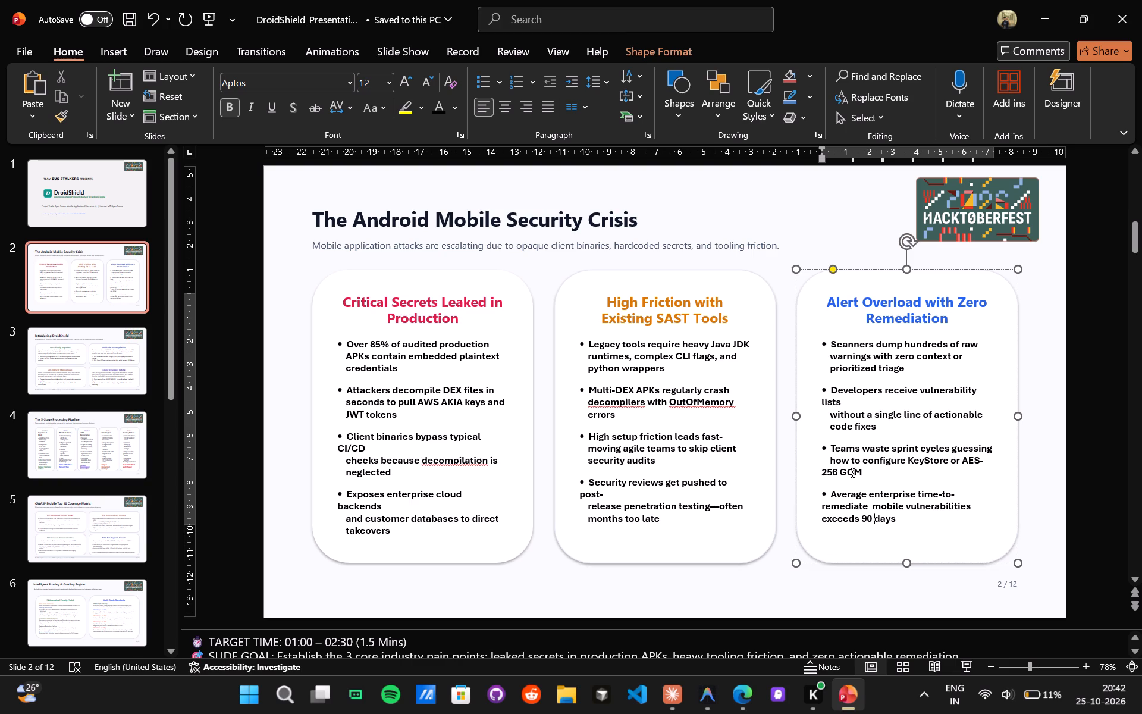
# Remove the line breaks and indents before "without" and "code fixes" so the "Developers receive vulnerability lists" bullet flows continuously.
pyautogui.click(830, 414)
pyautogui.press('BackSpace')
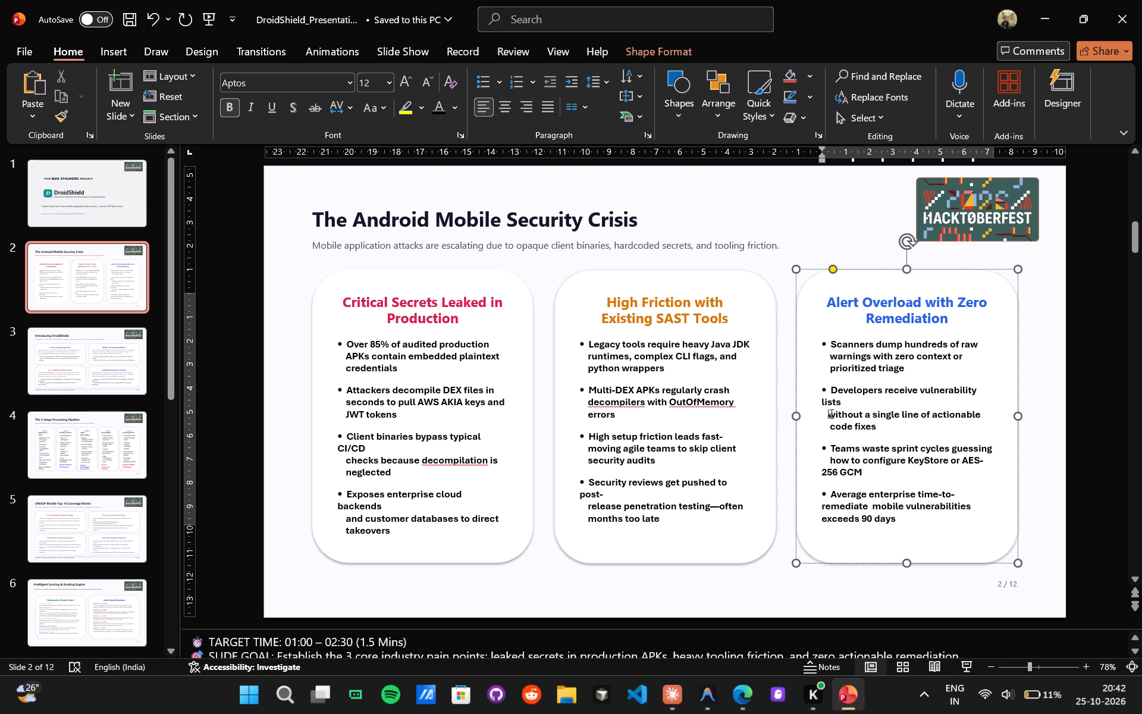
pyautogui.press('BackSpace')
pyautogui.press('BackSpace')
pyautogui.press('BackSpace')
pyautogui.press('BackSpace')
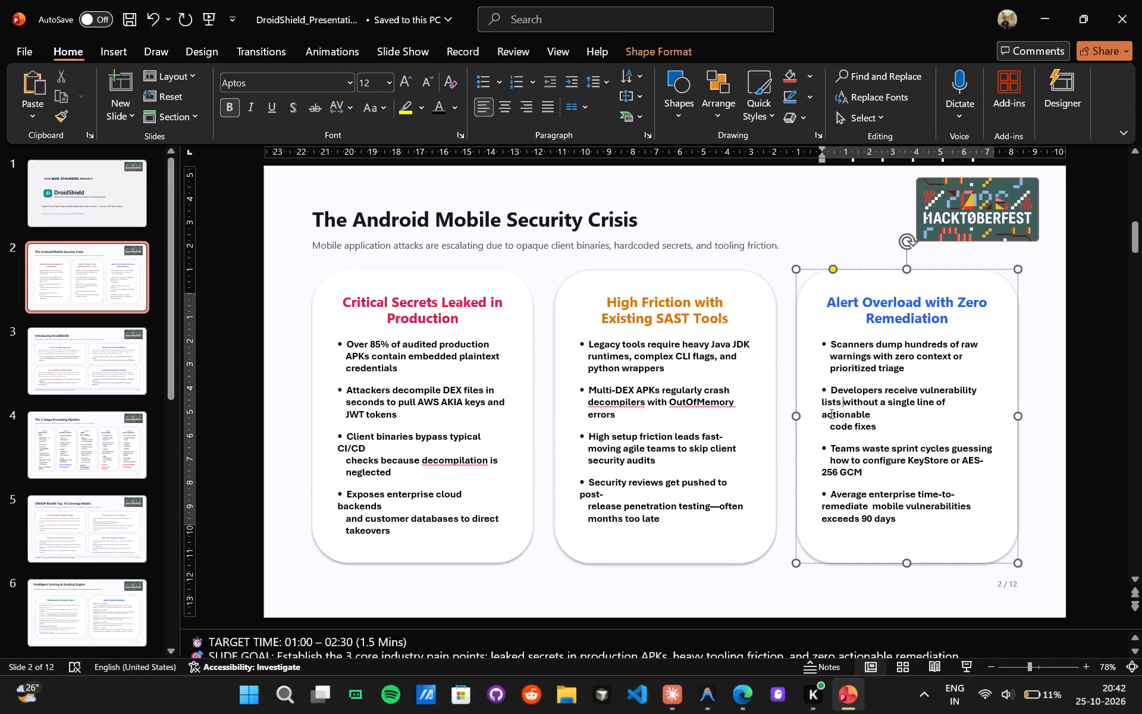
pyautogui.click(827, 426)
pyautogui.press('BackSpace')
pyautogui.press('BackSpace')
pyautogui.press('BackSpace')
pyautogui.press('BackSpace')
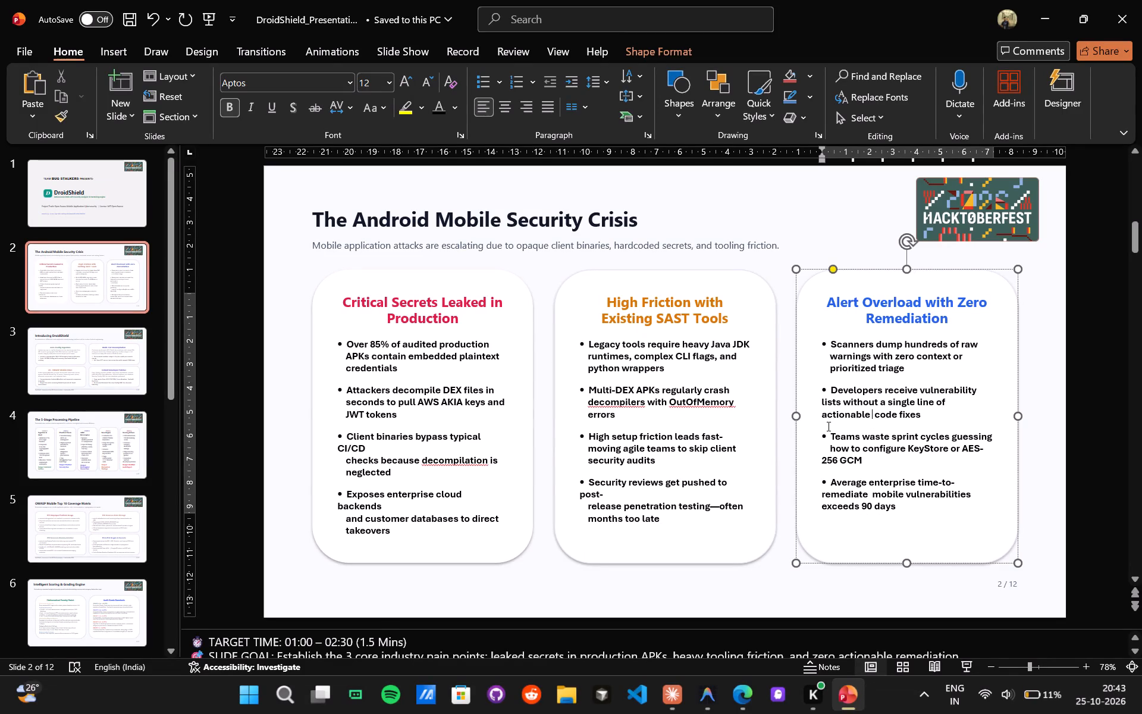
pyautogui.press('BackSpace')
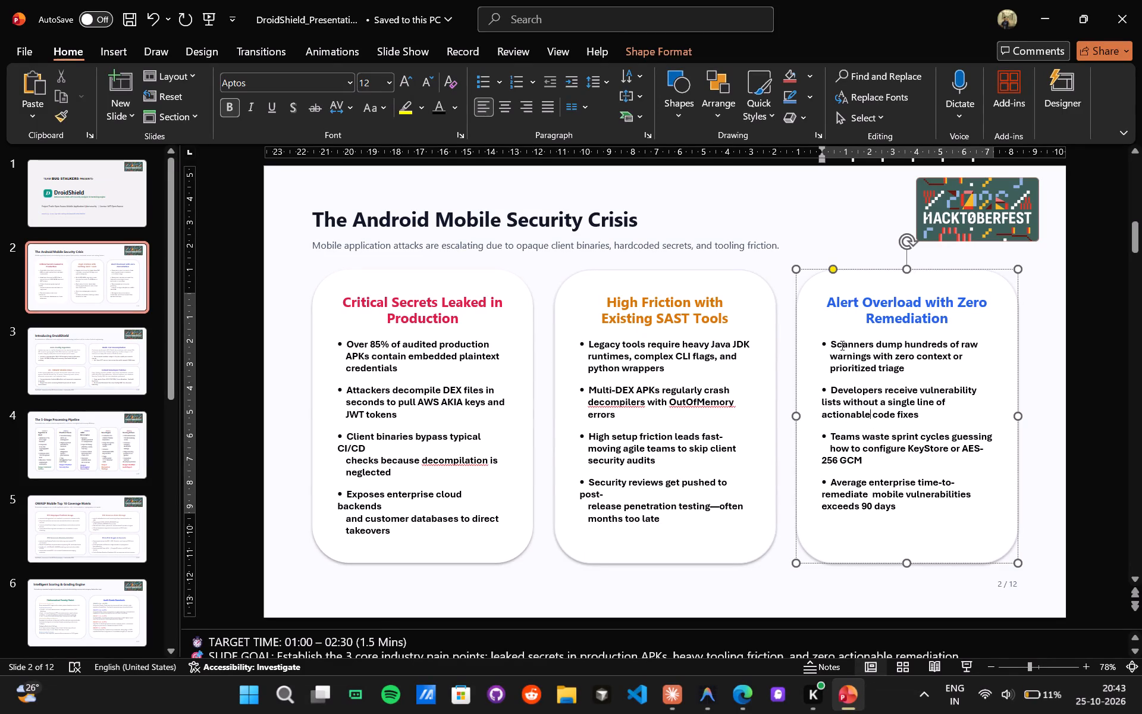
# Try to indent the wrapped "256 GCM" line of the third bullet by adding two spaces before it.
pyautogui.click(834, 436)
pyautogui.click(821, 459)
pyautogui.press('space')
pyautogui.press('space')
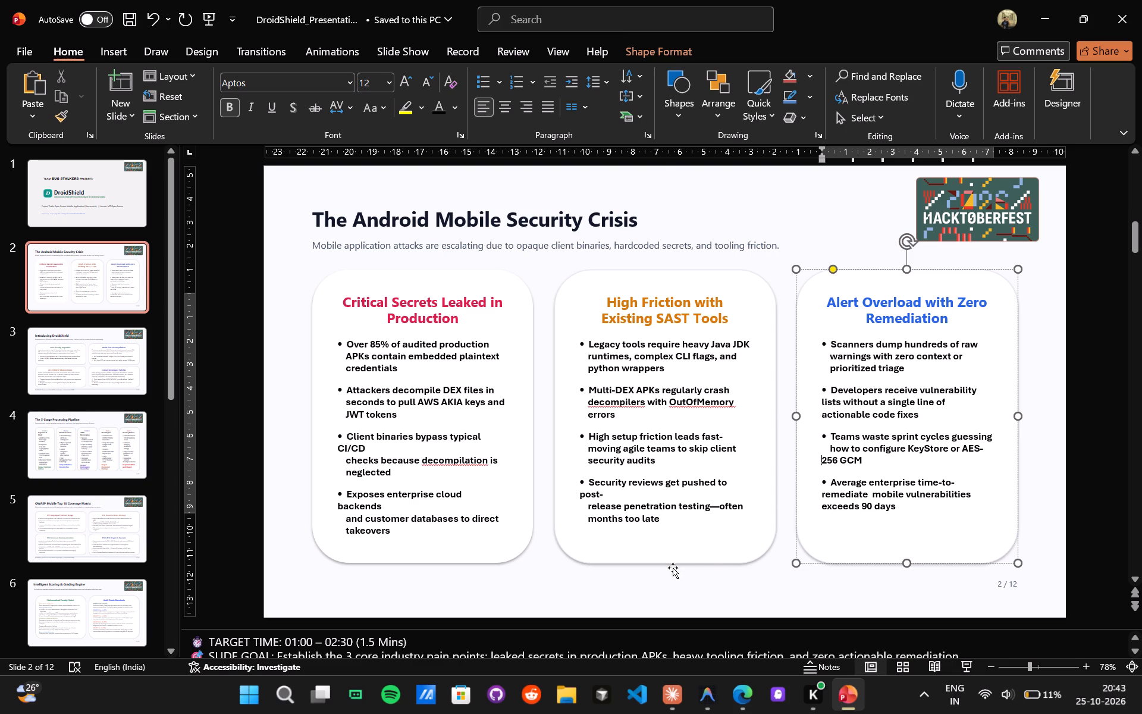
pyautogui.click(673, 582)
# Make the subtitle below "The Android Mobile Security Crisis" bold.
pyautogui.click(769, 246)
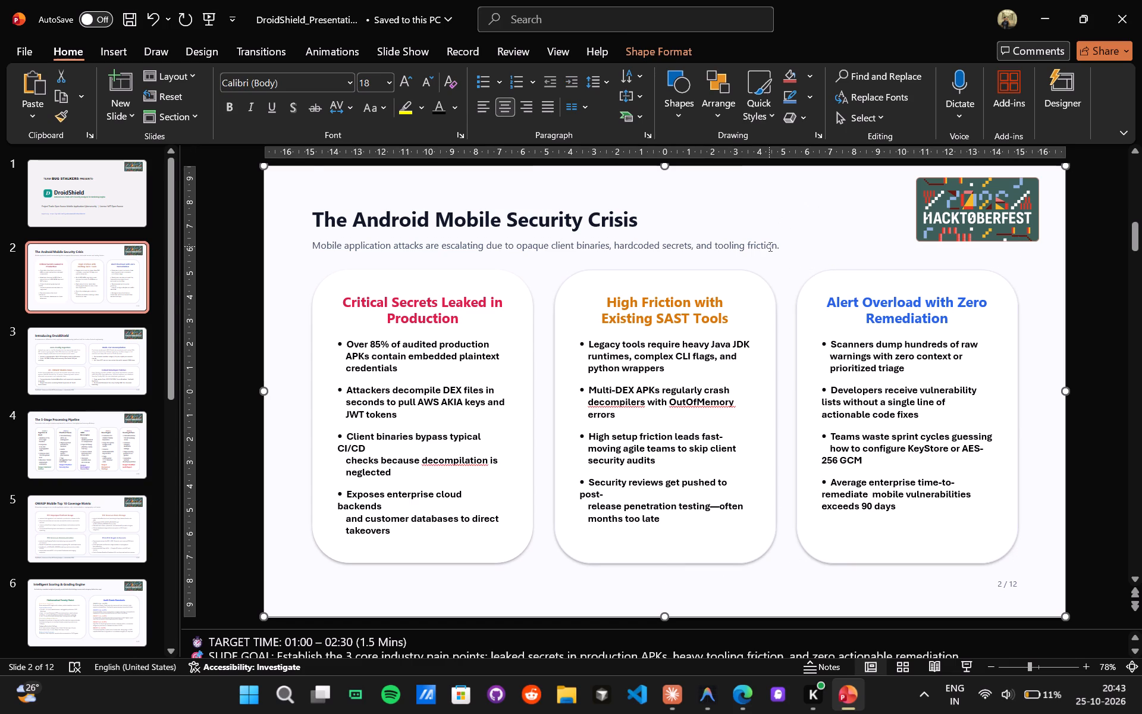
pyautogui.hotkey('ctrl', 'a')
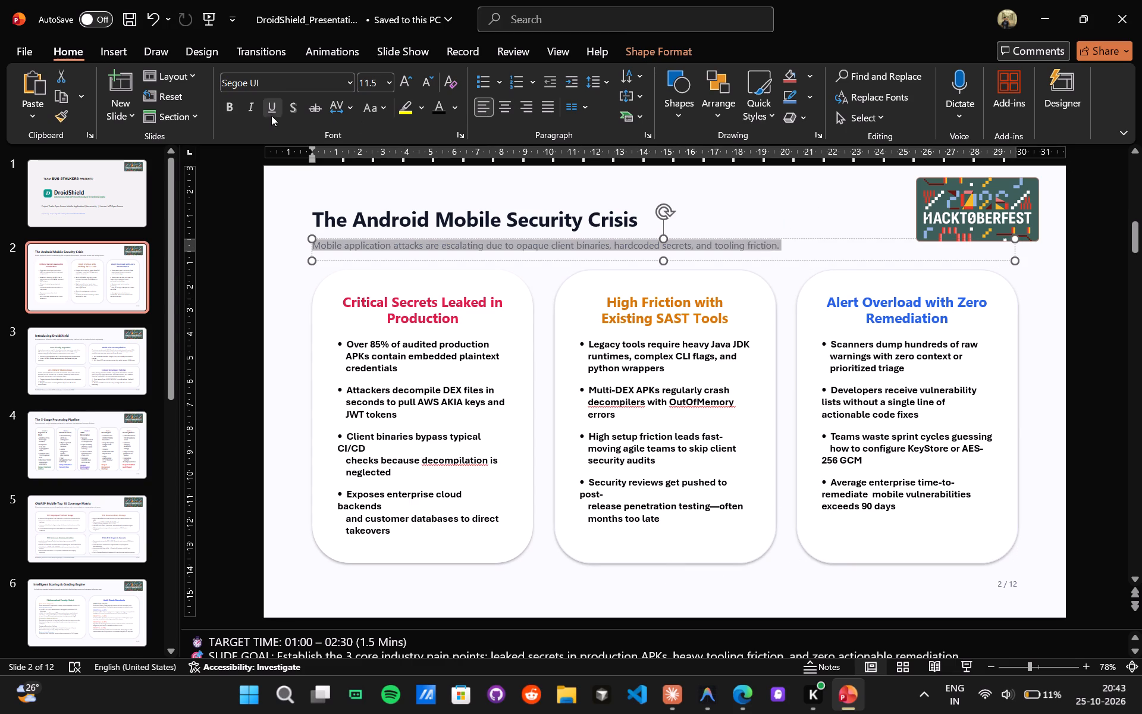
pyautogui.click(234, 110)
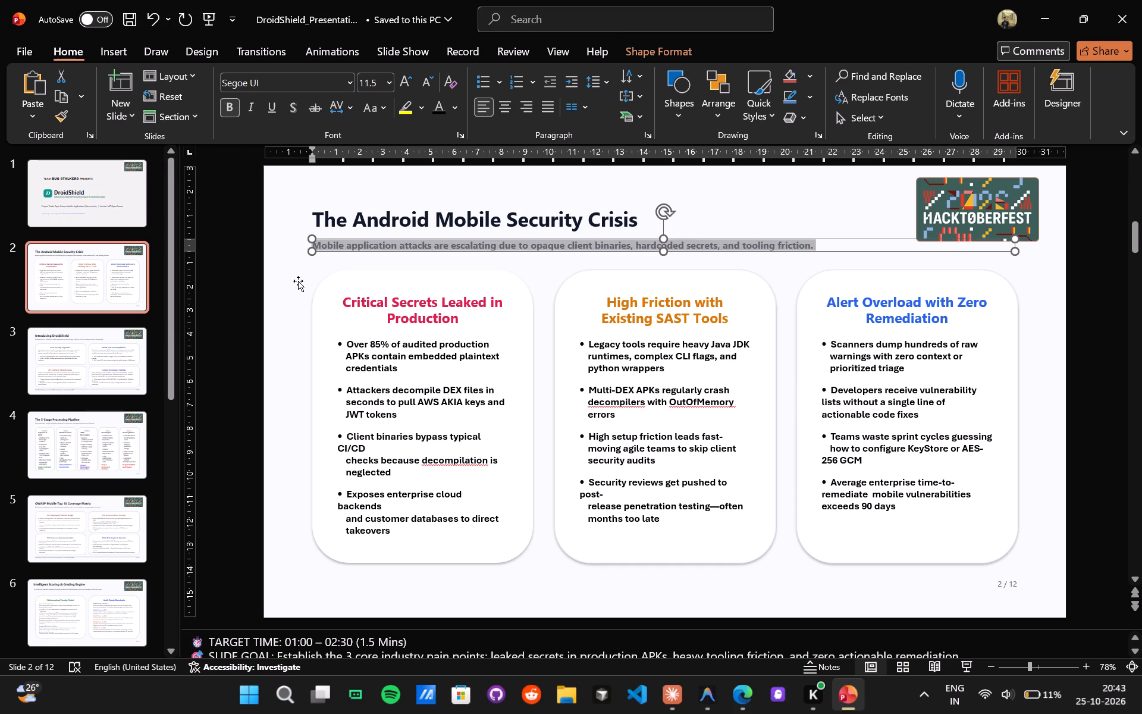
pyautogui.click(298, 281)
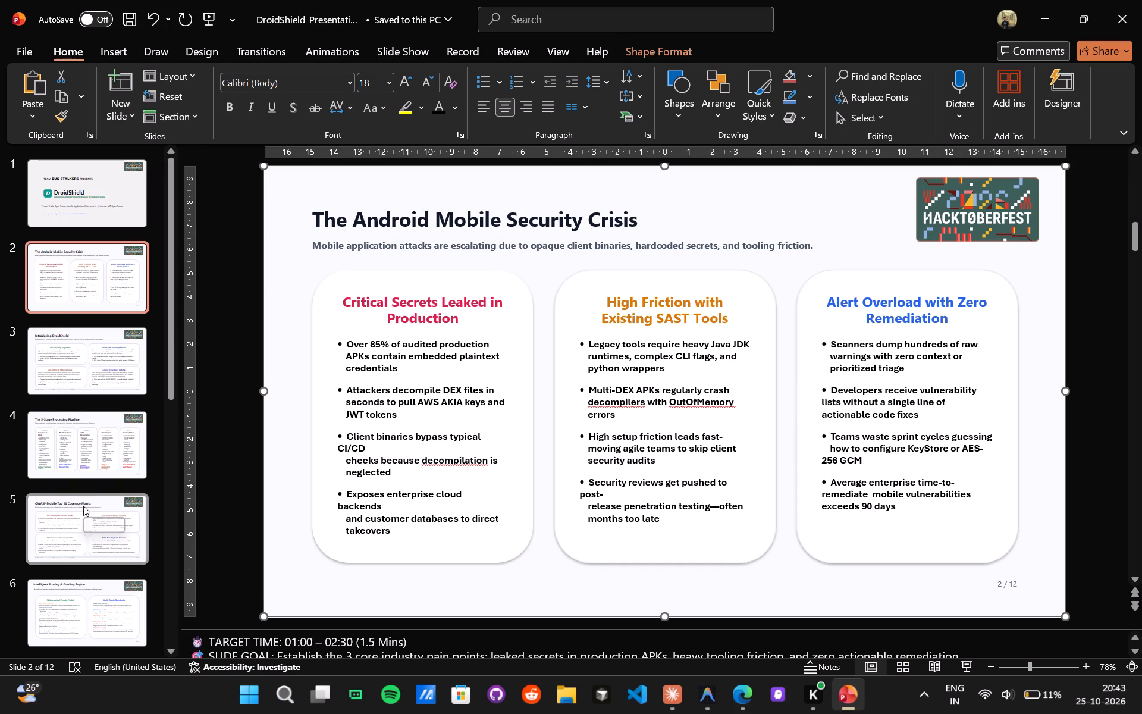
# Cut slide 10, "Configurable Scan Profiles", from the presentation.
pyautogui.scroll(-6, 83, 506)
pyautogui.click(88, 503)
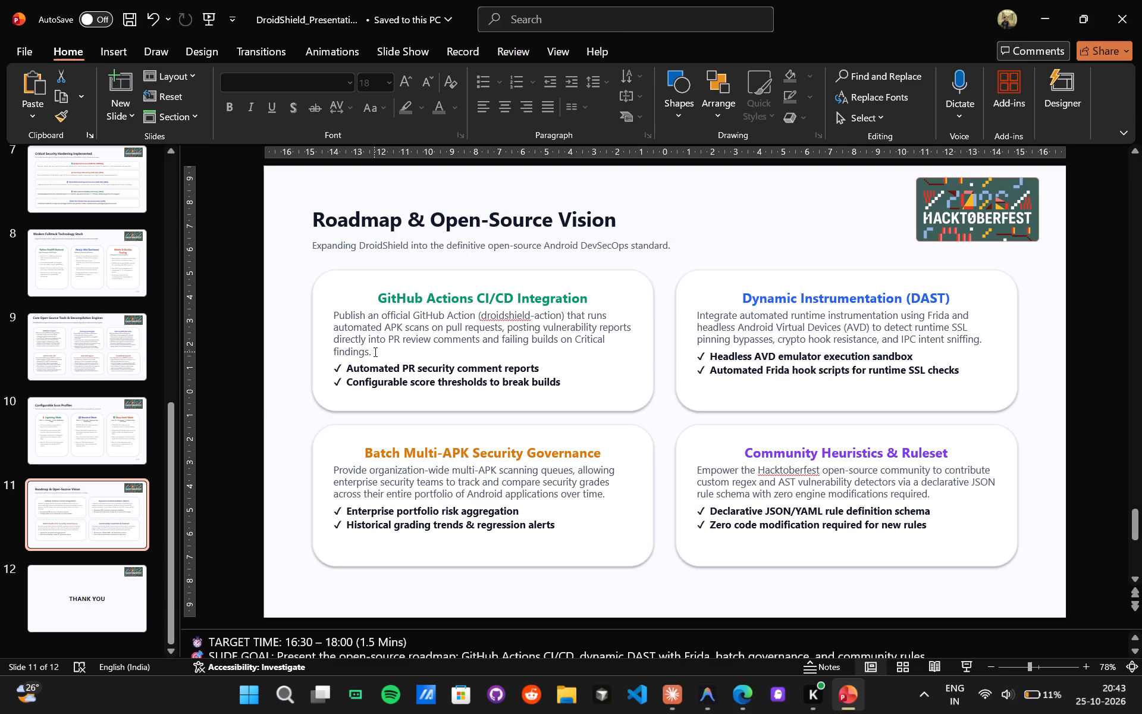
pyautogui.click(113, 446)
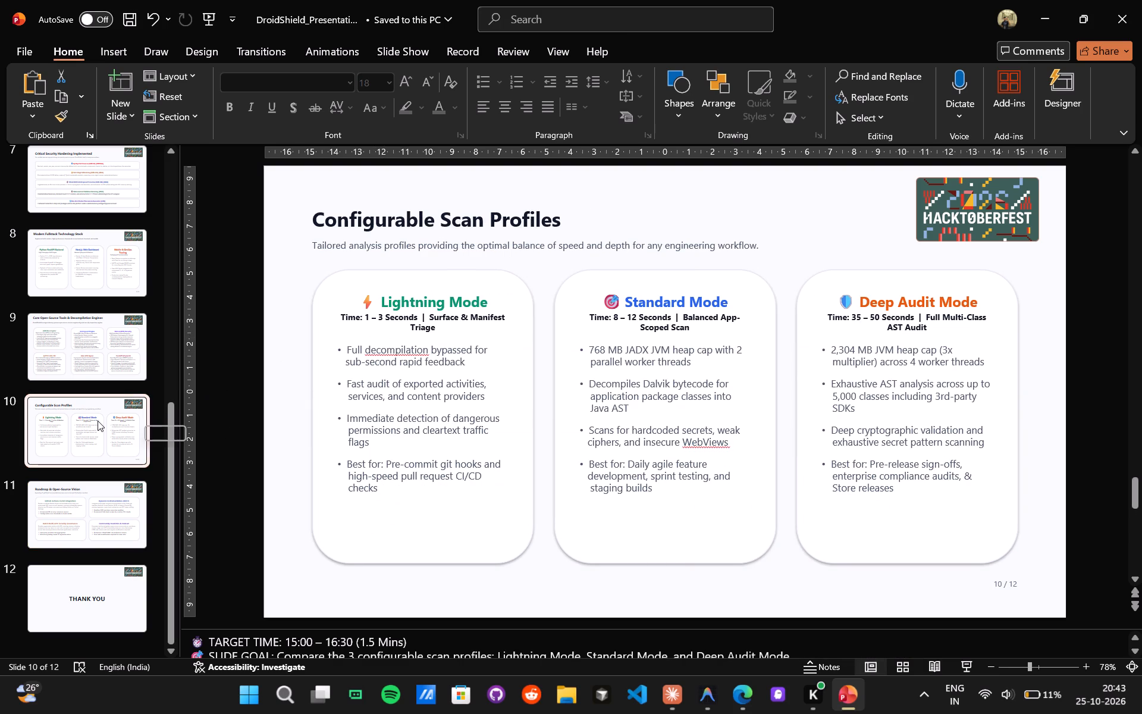
pyautogui.rightClick(98, 421)
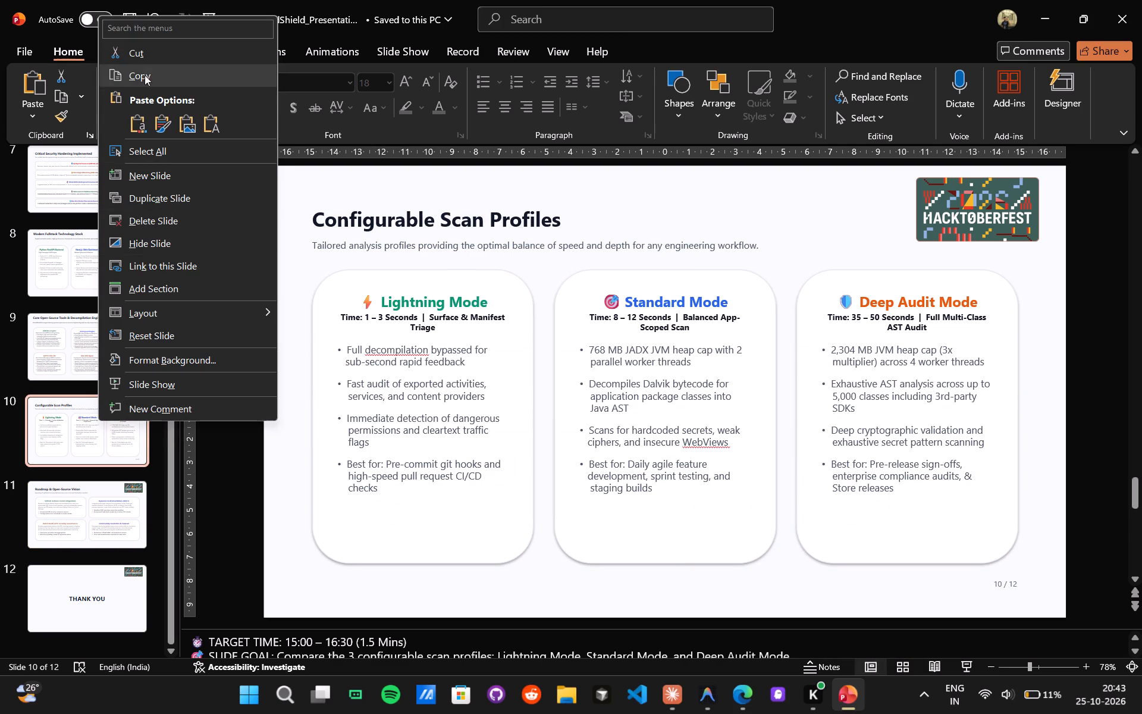
pyautogui.click(142, 50)
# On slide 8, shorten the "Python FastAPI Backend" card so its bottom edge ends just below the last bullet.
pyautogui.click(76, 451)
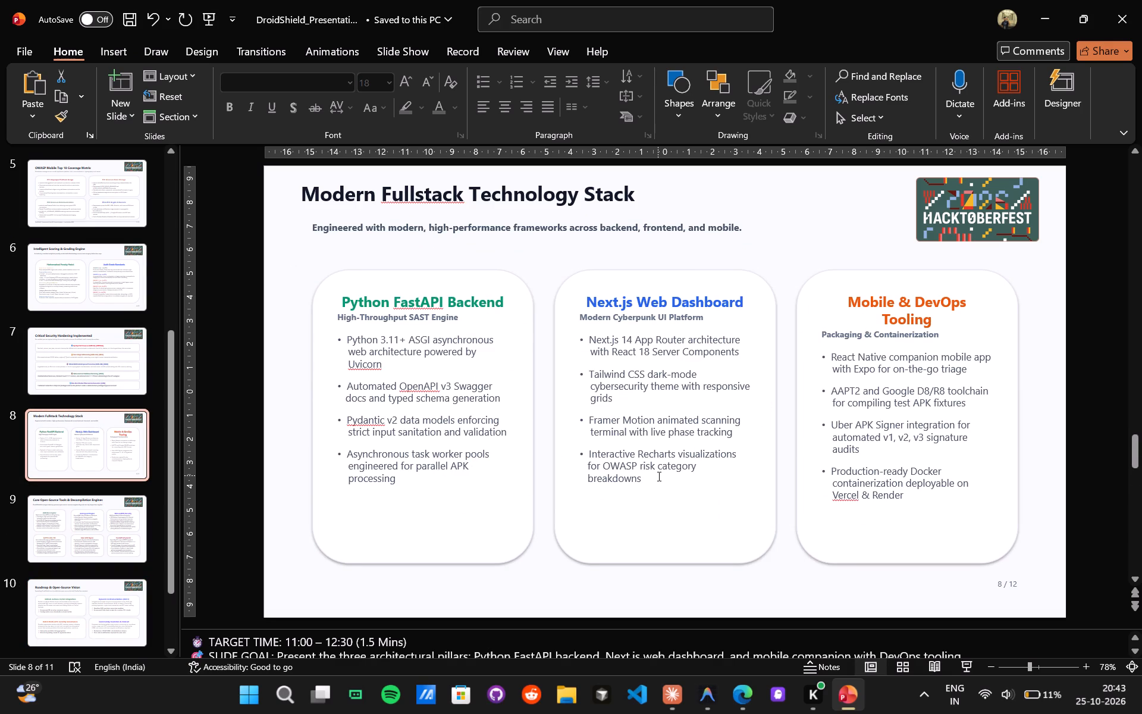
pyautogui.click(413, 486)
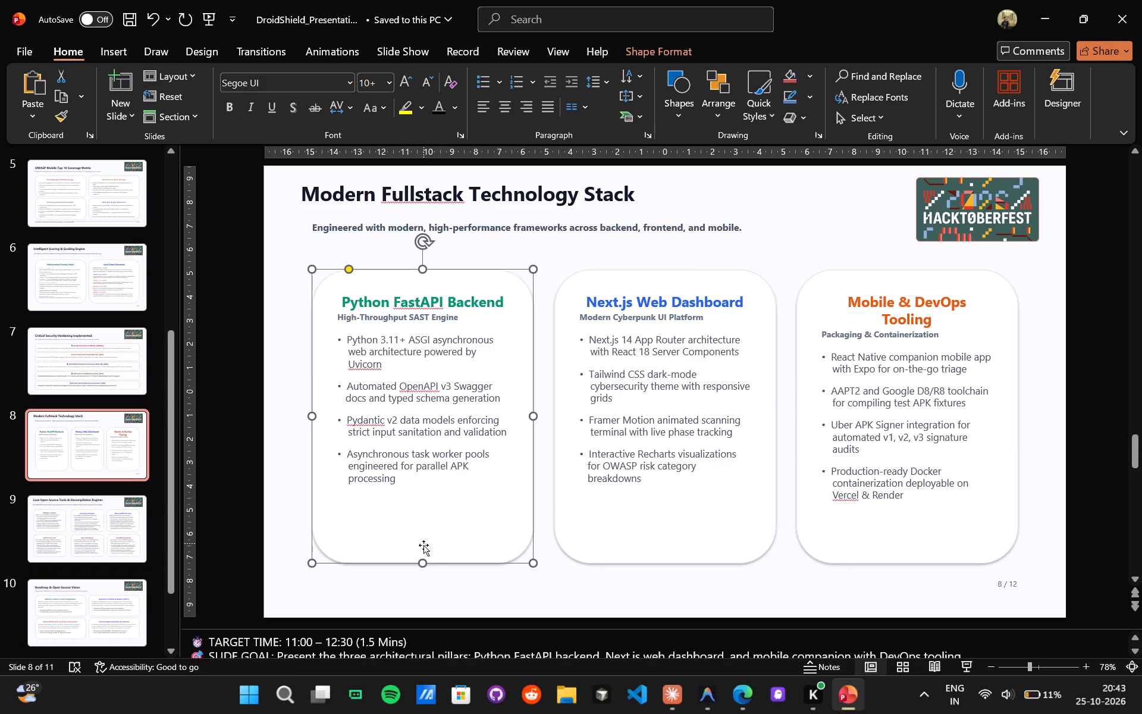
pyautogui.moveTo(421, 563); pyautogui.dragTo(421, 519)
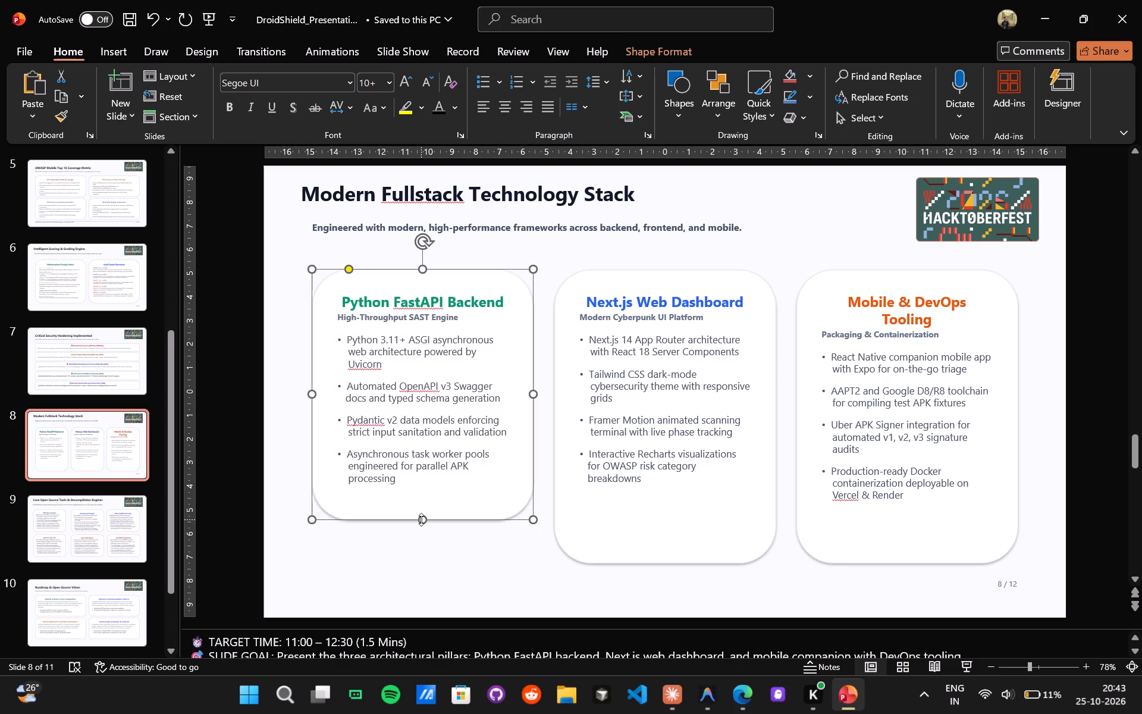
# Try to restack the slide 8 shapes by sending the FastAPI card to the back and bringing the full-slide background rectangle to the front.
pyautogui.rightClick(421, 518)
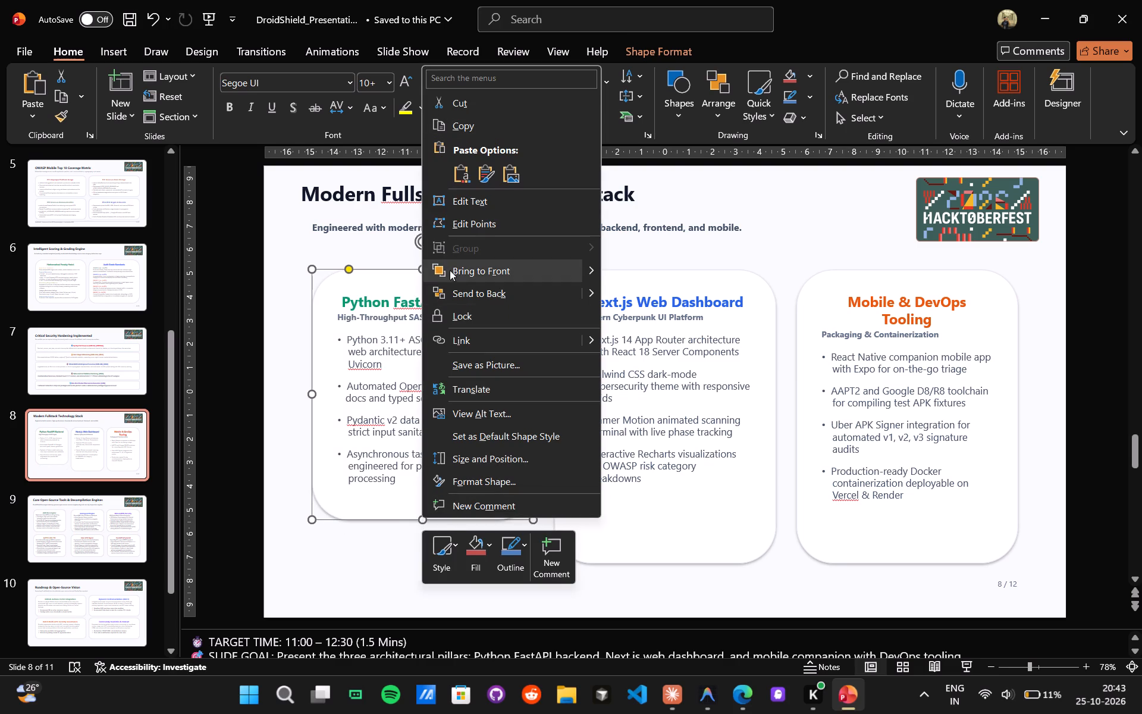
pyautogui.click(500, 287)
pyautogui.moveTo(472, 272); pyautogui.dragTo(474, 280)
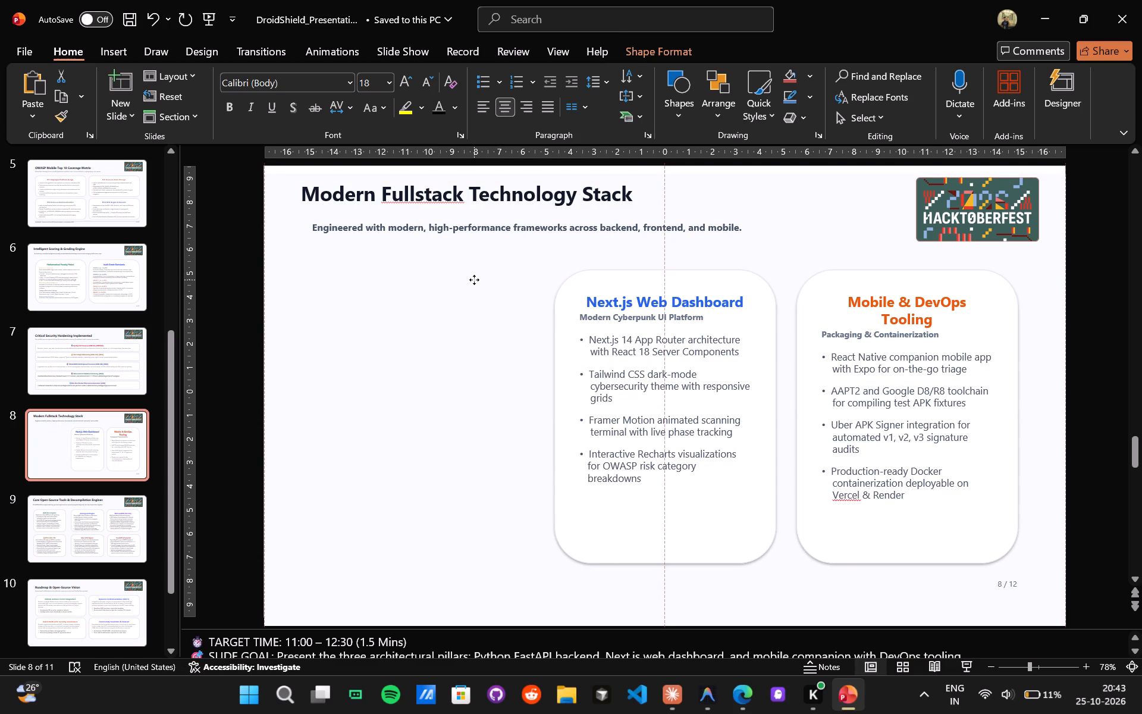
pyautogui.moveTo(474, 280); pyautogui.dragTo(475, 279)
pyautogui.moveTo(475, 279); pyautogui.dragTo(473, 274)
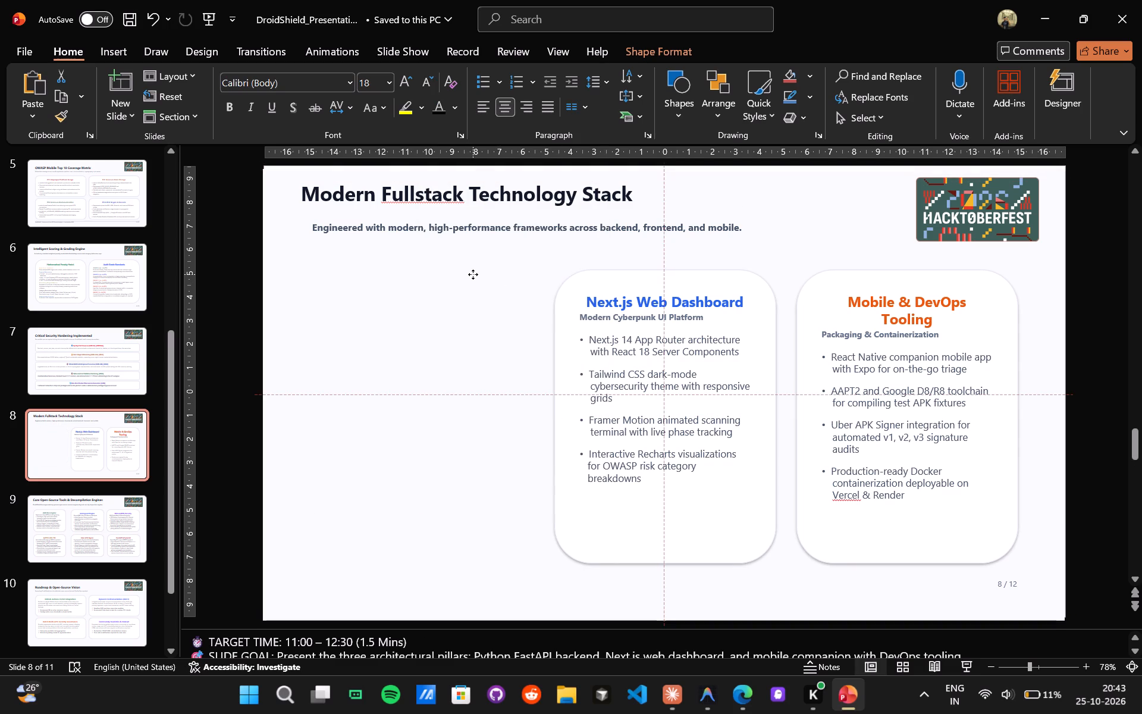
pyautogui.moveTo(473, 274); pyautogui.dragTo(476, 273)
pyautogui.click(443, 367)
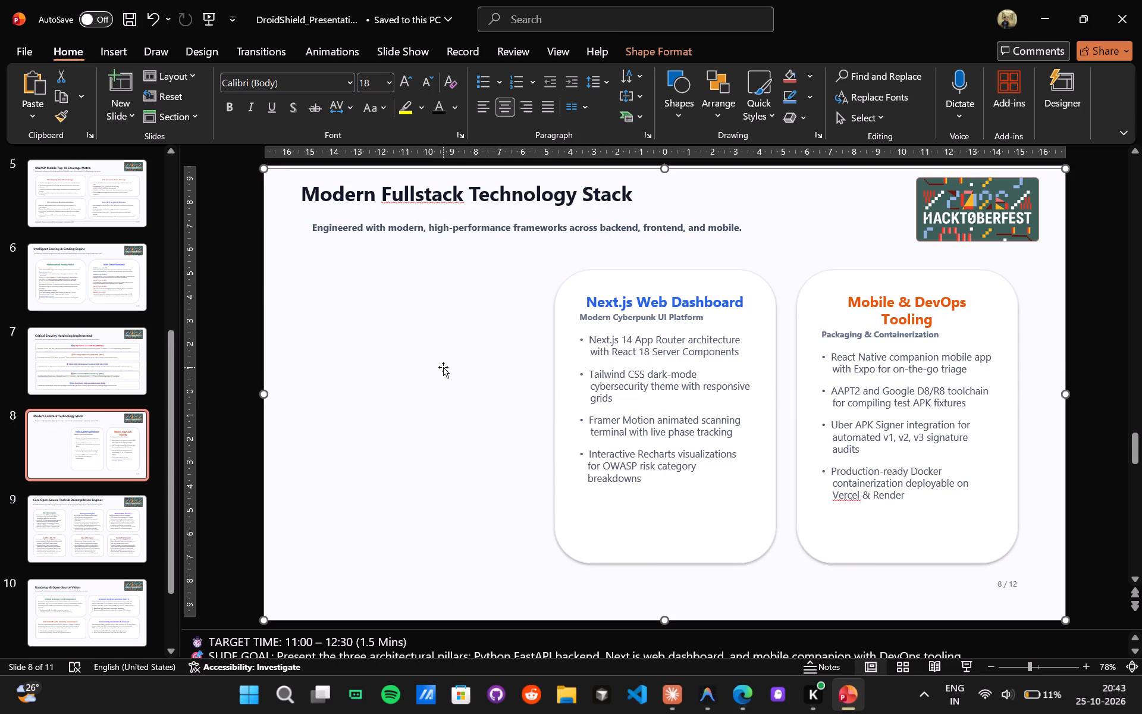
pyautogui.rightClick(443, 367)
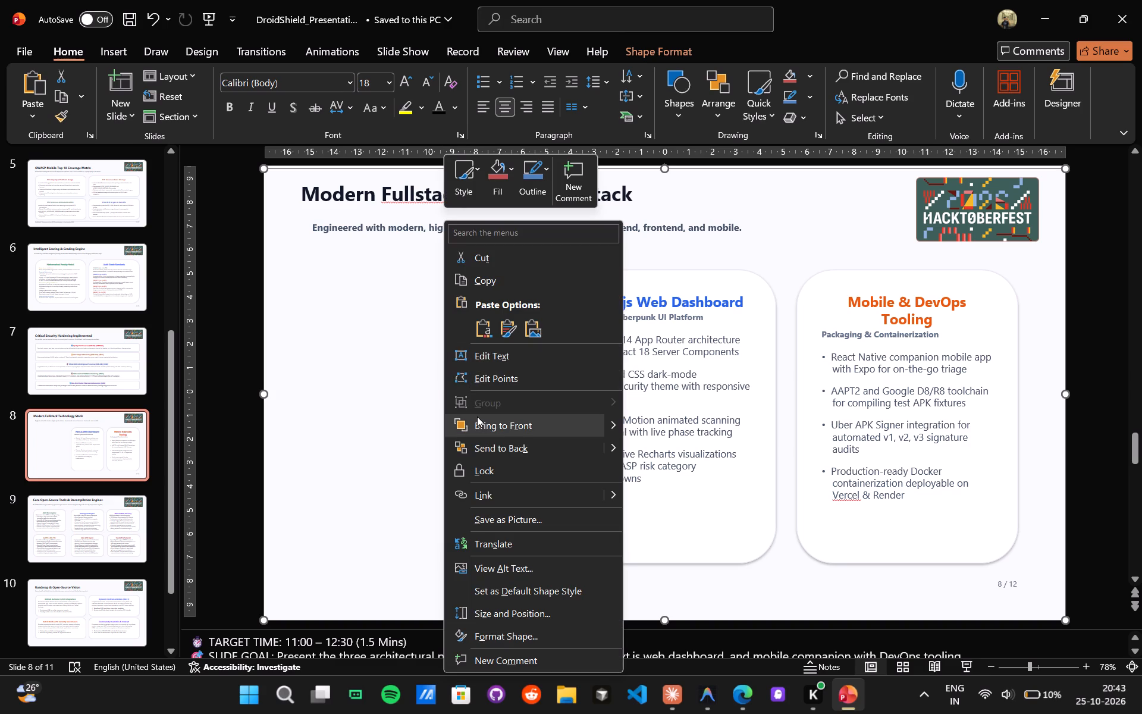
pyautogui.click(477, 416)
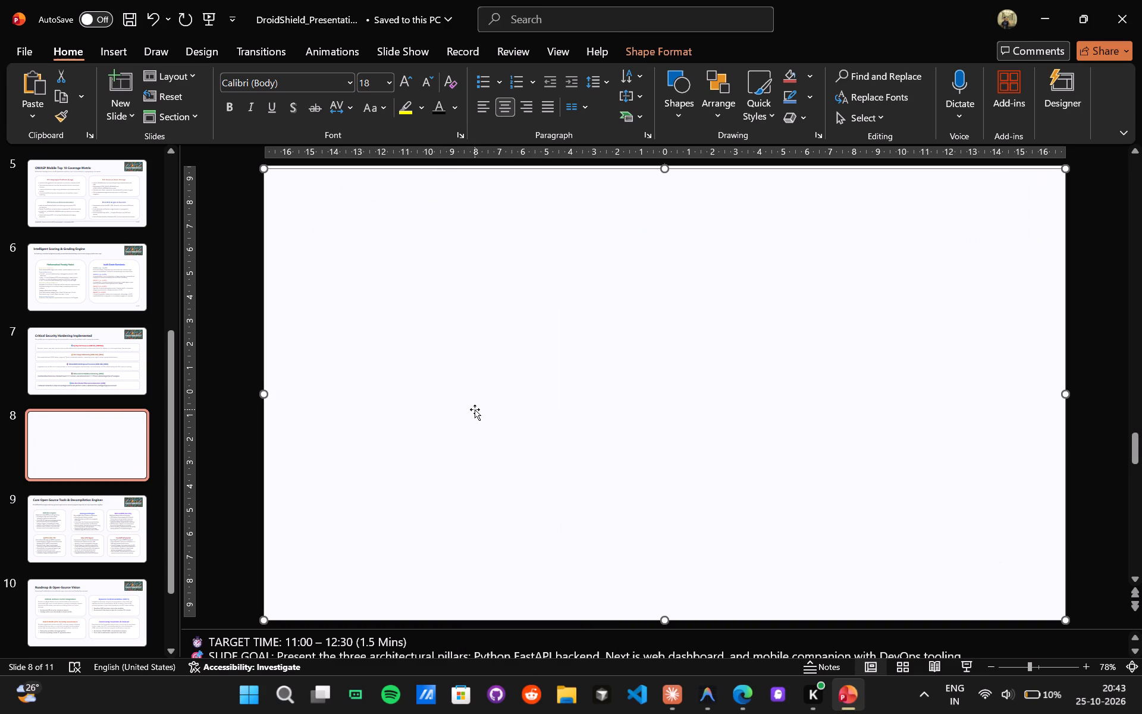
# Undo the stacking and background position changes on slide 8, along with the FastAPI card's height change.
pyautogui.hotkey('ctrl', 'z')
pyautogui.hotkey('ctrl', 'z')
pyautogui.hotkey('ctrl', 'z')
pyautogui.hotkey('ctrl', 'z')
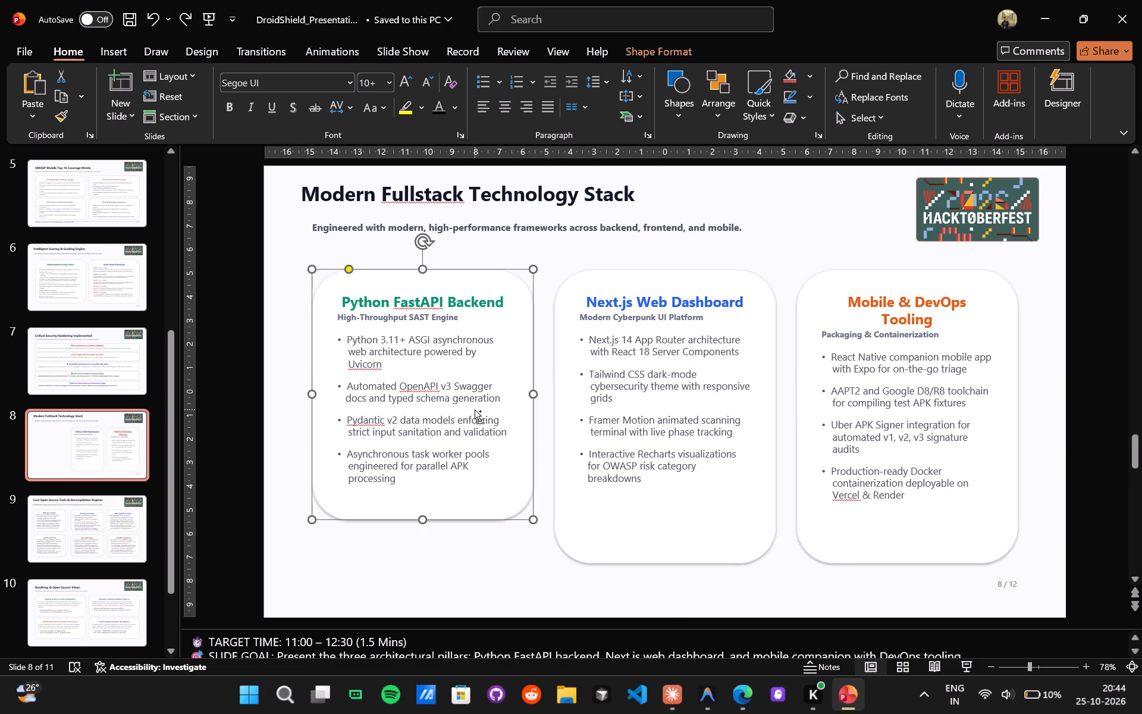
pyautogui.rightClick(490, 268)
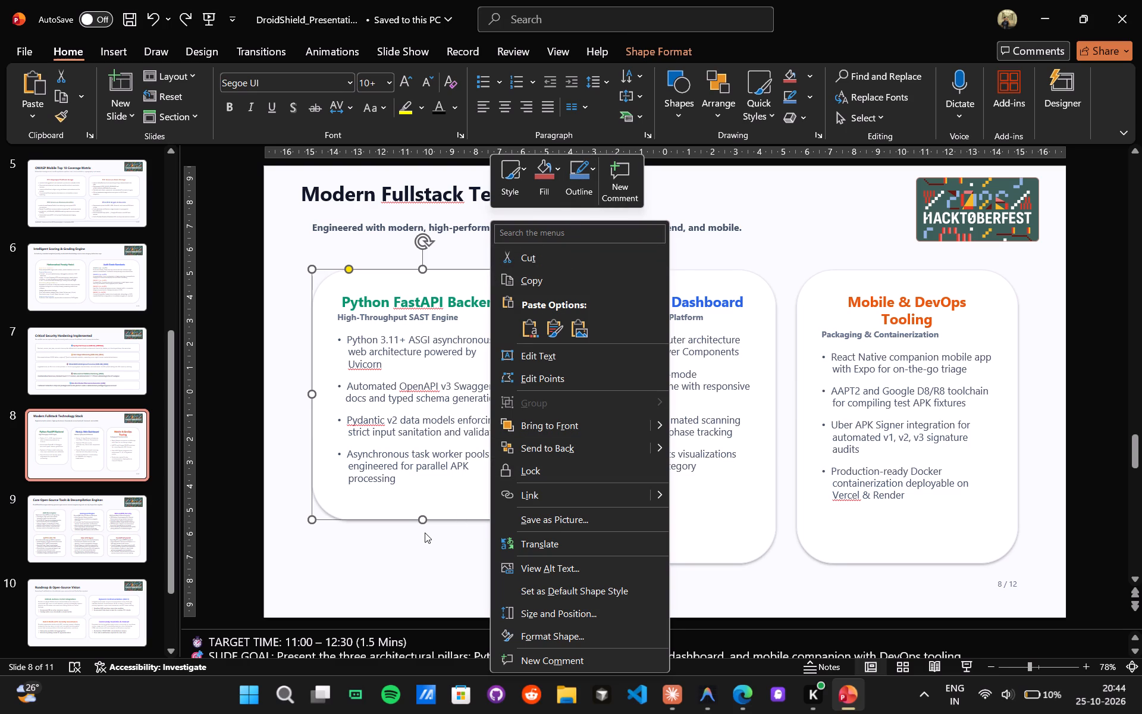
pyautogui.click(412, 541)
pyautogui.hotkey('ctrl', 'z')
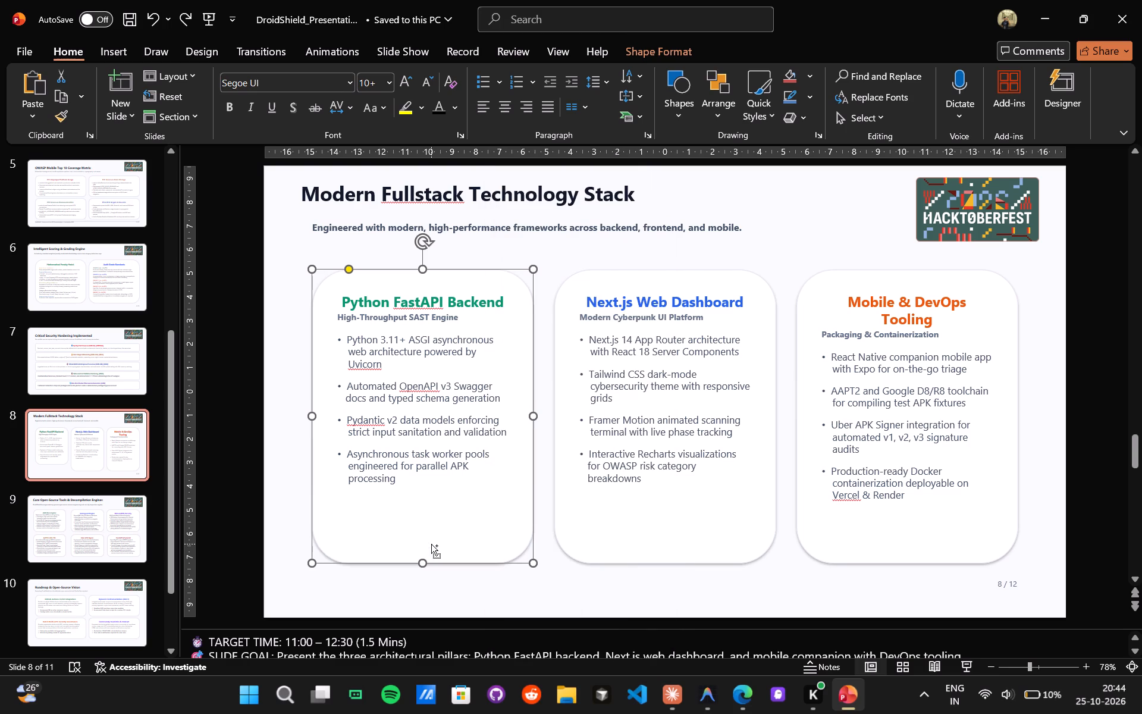
# Make the bullet text bold in the Next.js Web Dashboard, Python FastAPI Backend, and Mobile & DevOps Tooling cards.
pyautogui.click(645, 558)
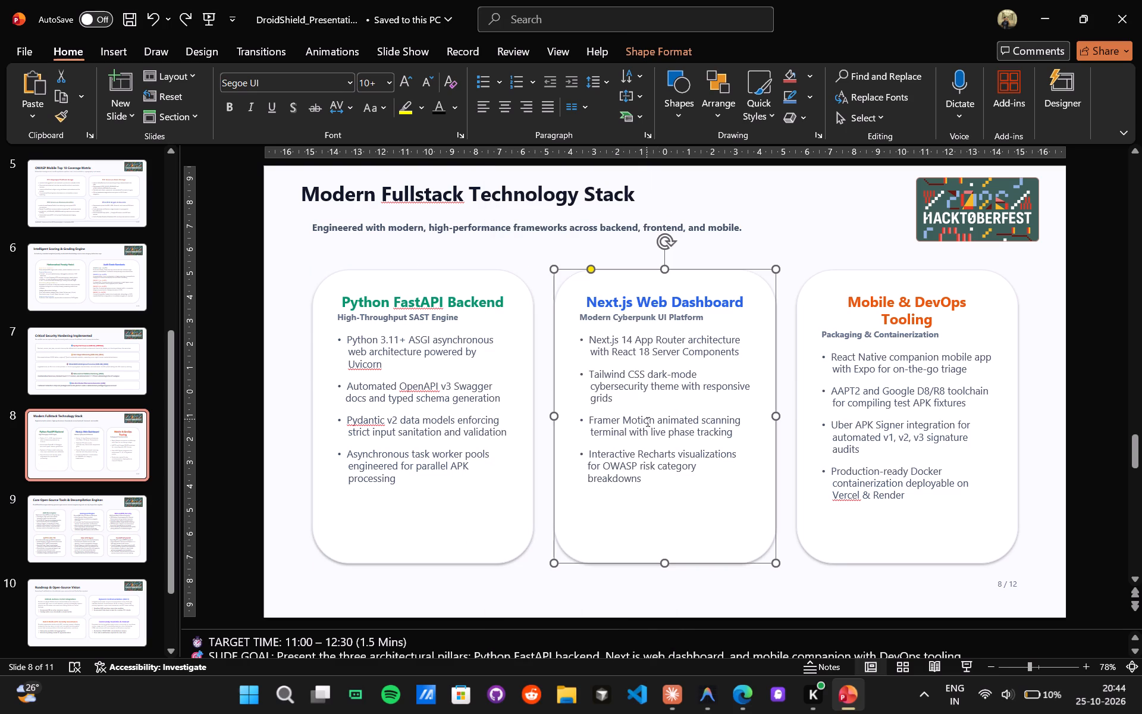
pyautogui.moveTo(650, 478); pyautogui.dragTo(566, 347)
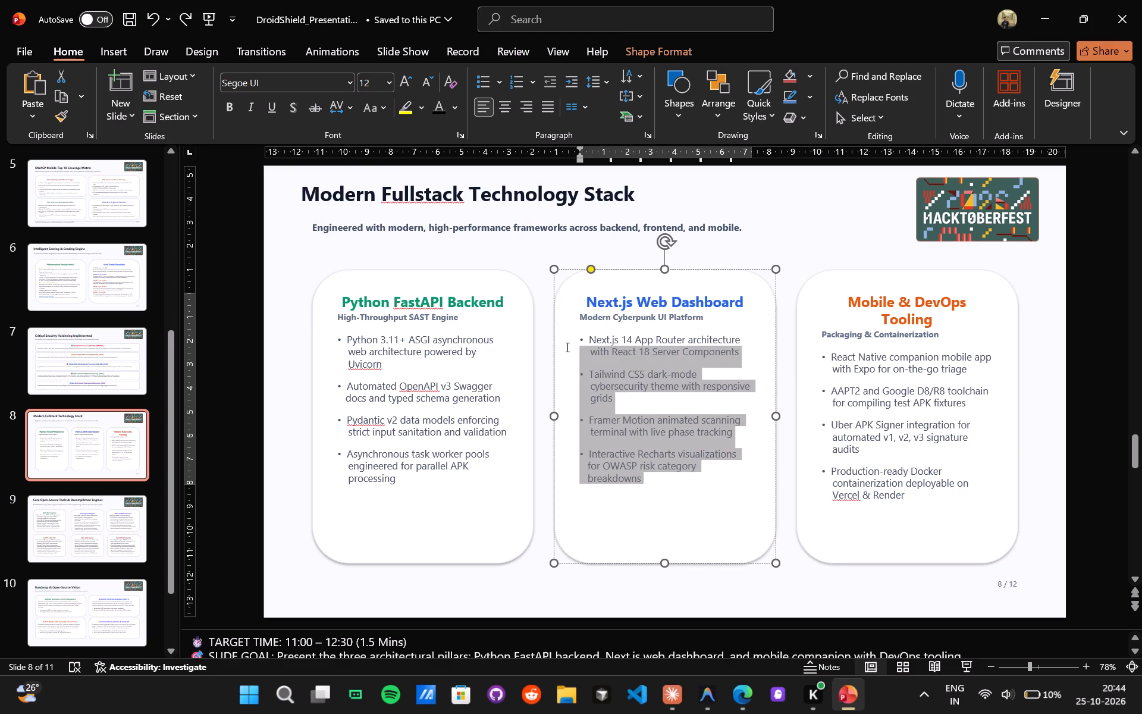
pyautogui.moveTo(566, 347); pyautogui.dragTo(564, 337)
pyautogui.click(230, 101)
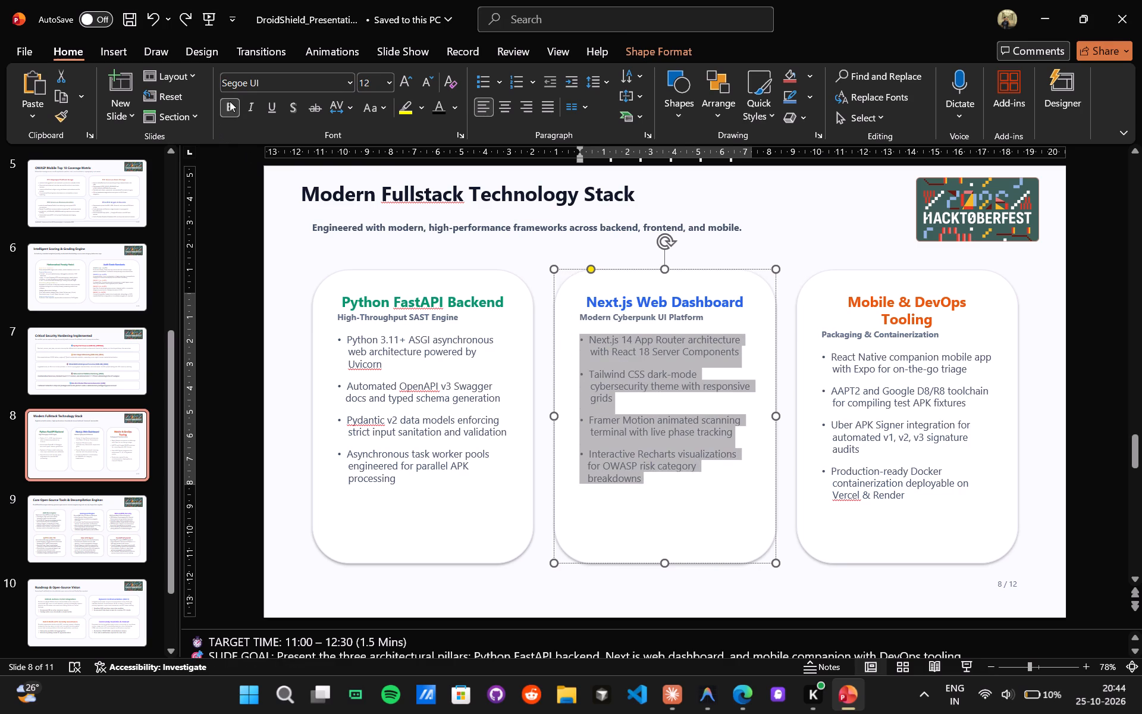
pyautogui.moveTo(398, 481); pyautogui.dragTo(301, 318)
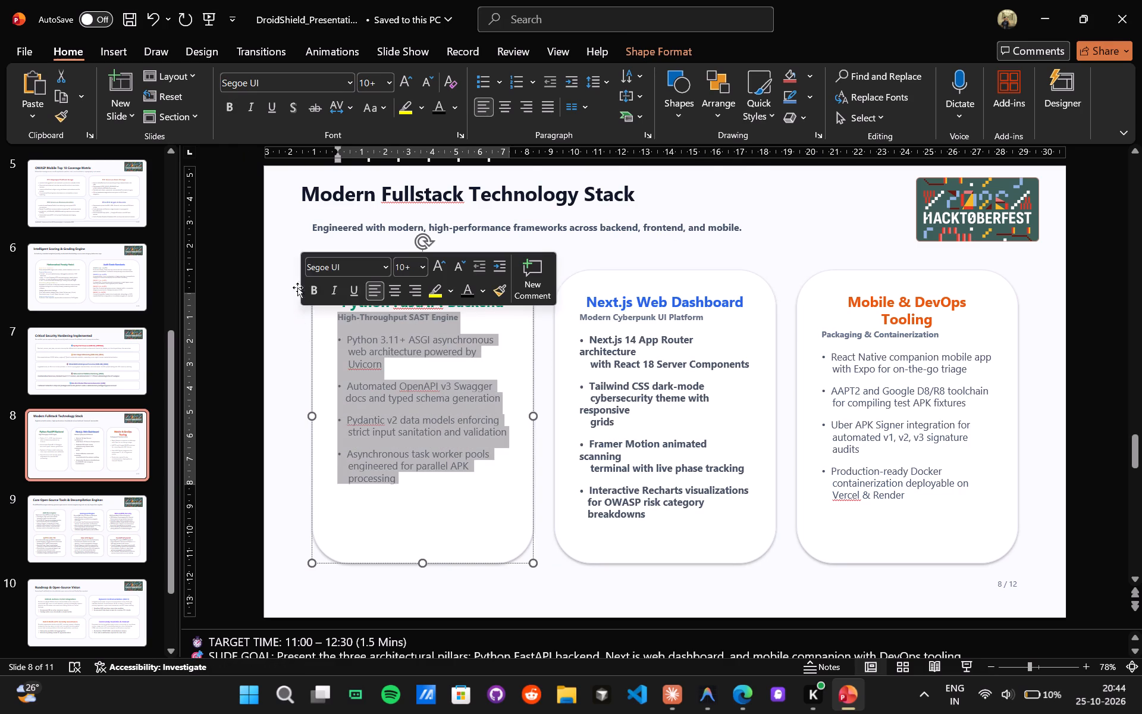
pyautogui.click(331, 412)
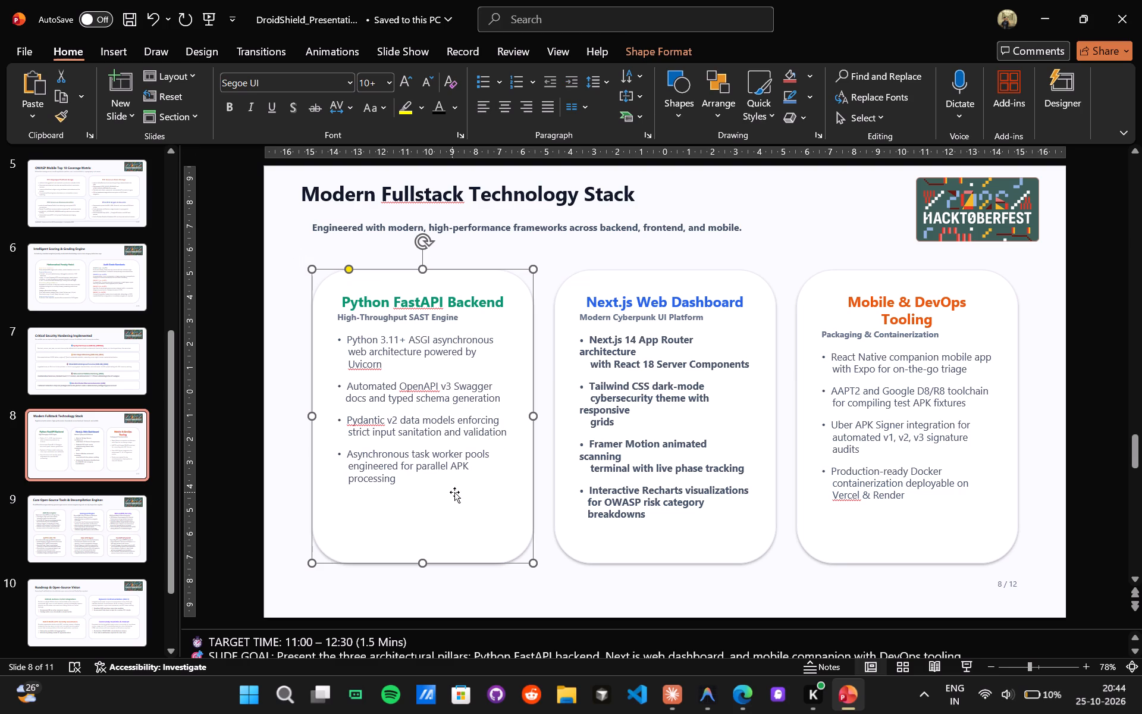
pyautogui.click(397, 486)
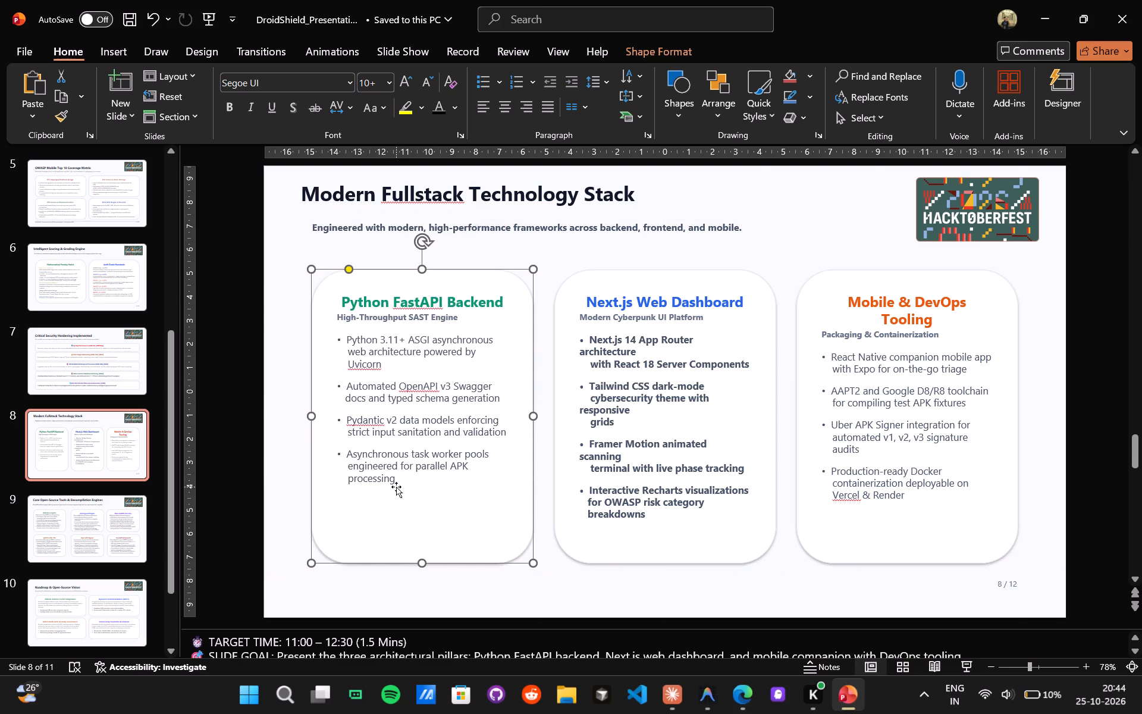
pyautogui.moveTo(396, 483); pyautogui.dragTo(380, 472)
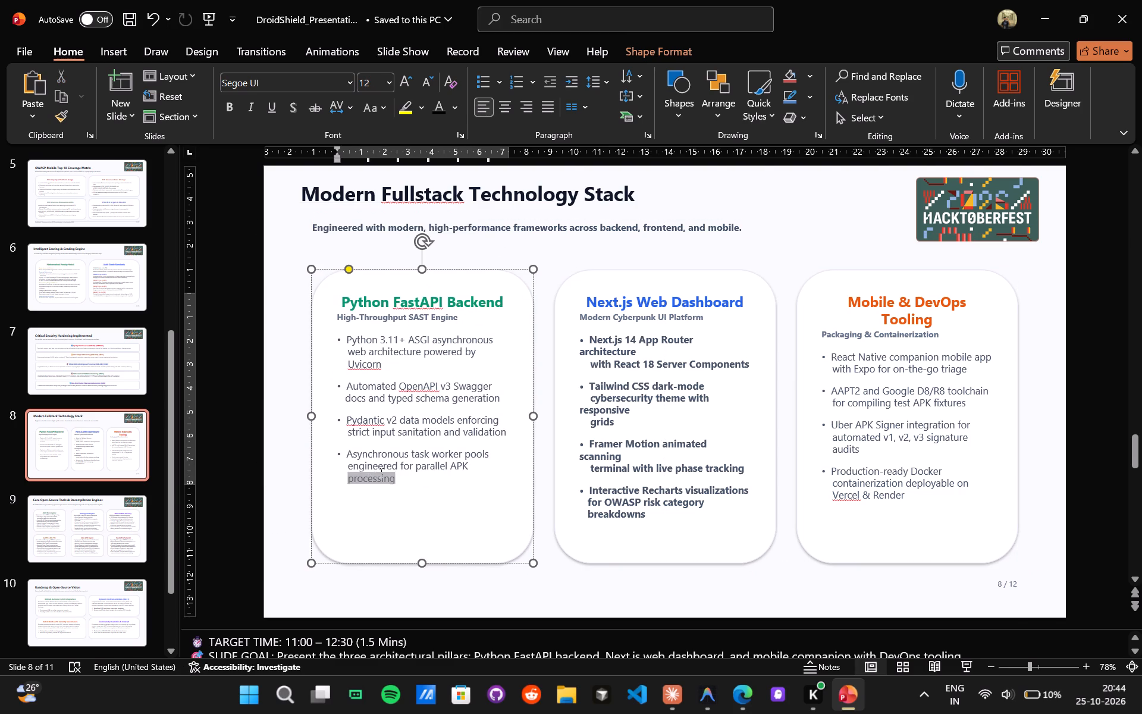
pyautogui.moveTo(380, 472); pyautogui.dragTo(336, 343)
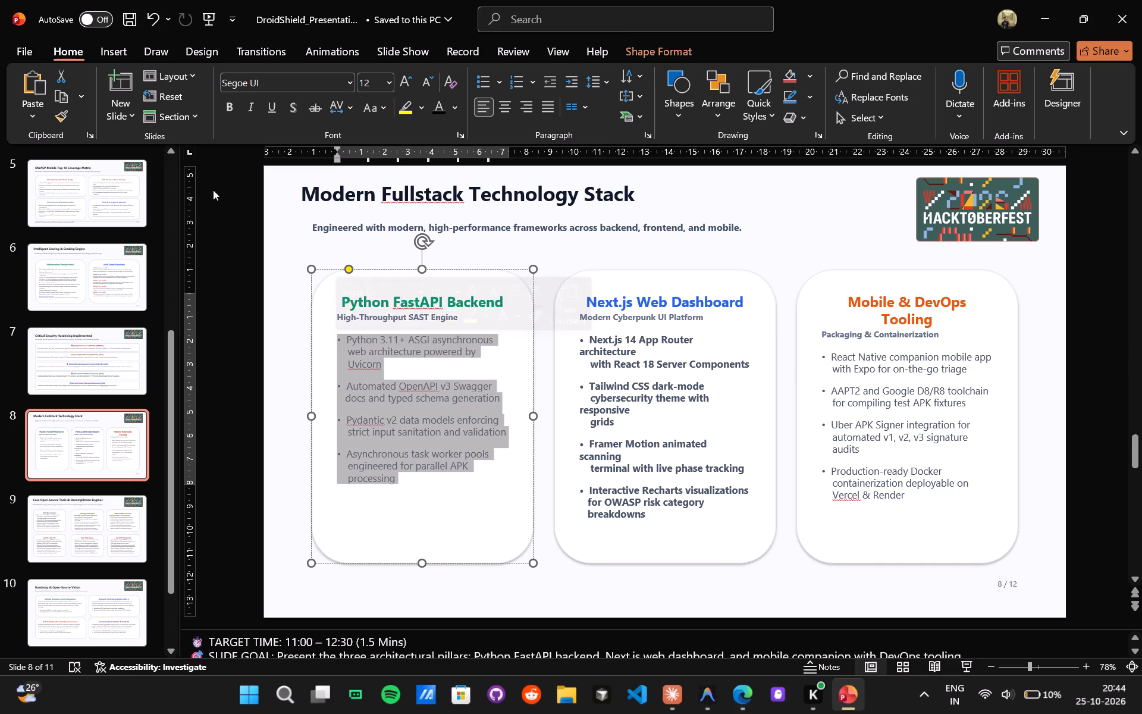
pyautogui.click(235, 102)
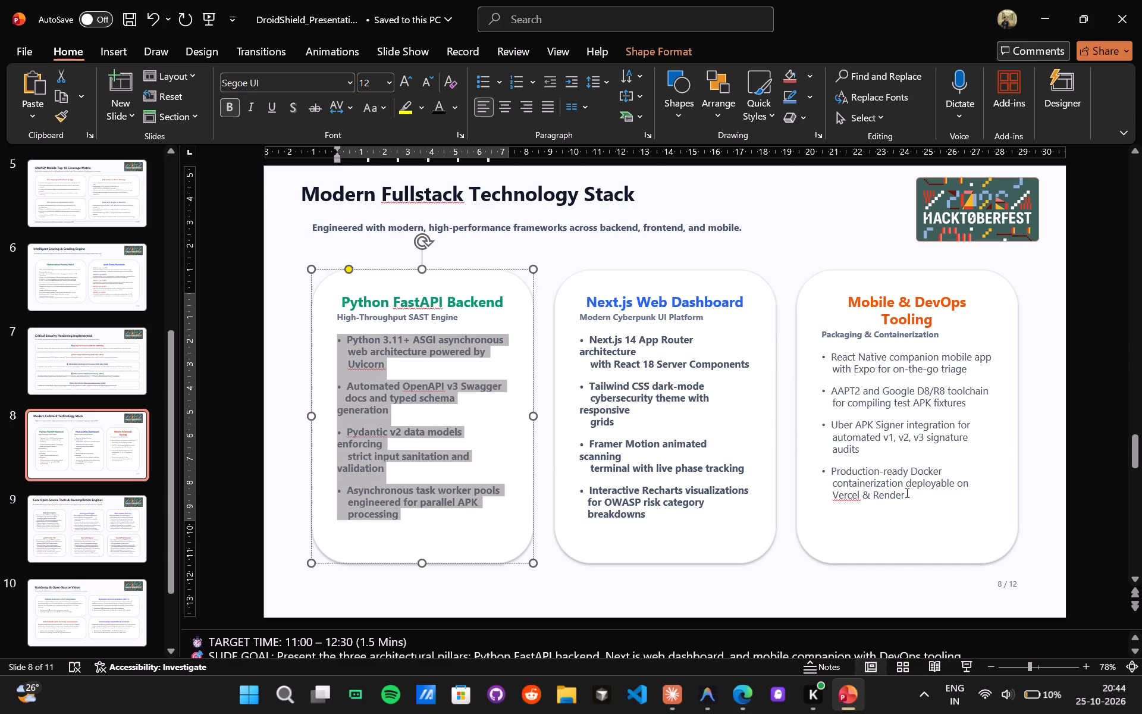
pyautogui.moveTo(906, 493); pyautogui.dragTo(808, 356)
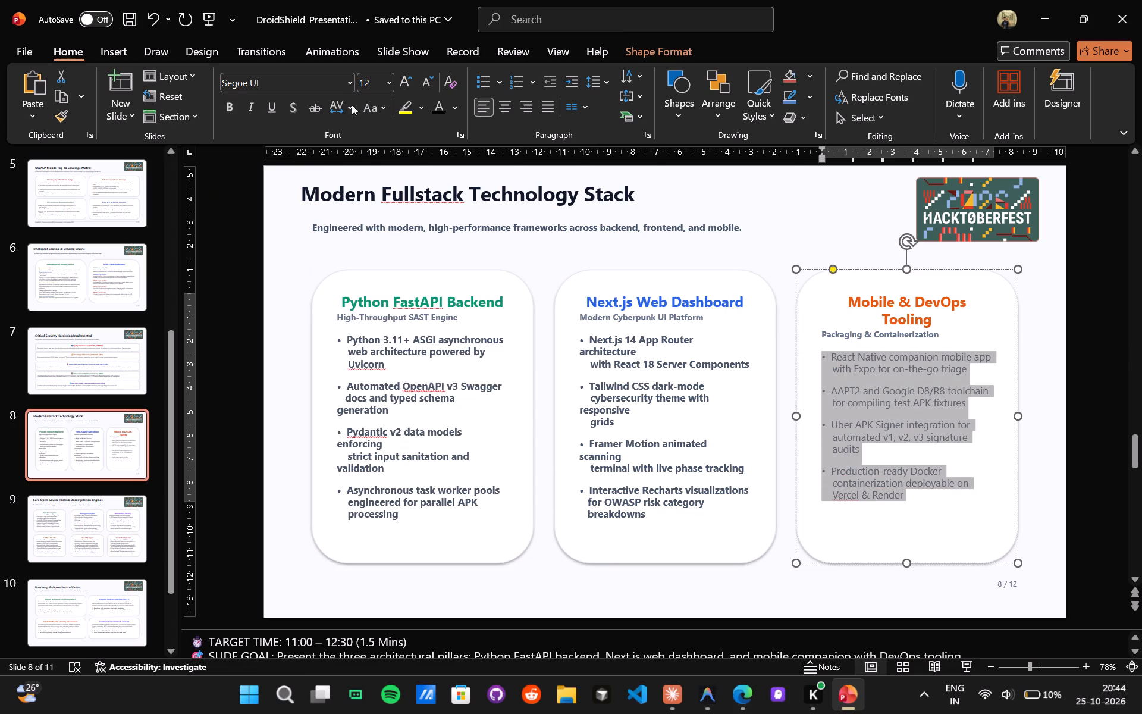
pyautogui.click(234, 109)
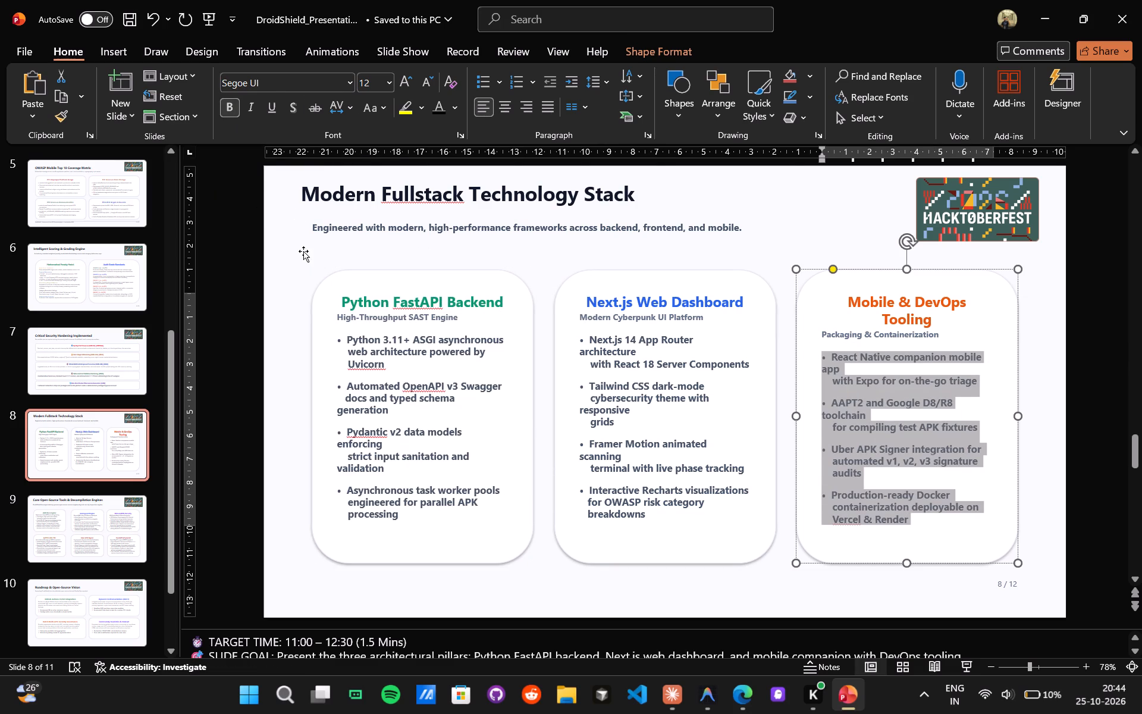
pyautogui.click(303, 251)
# On slide 7, move the title "Critical Security Hardening Implemented" slightly up and to the left.
pyautogui.click(98, 375)
pyautogui.scroll(1, 98, 375)
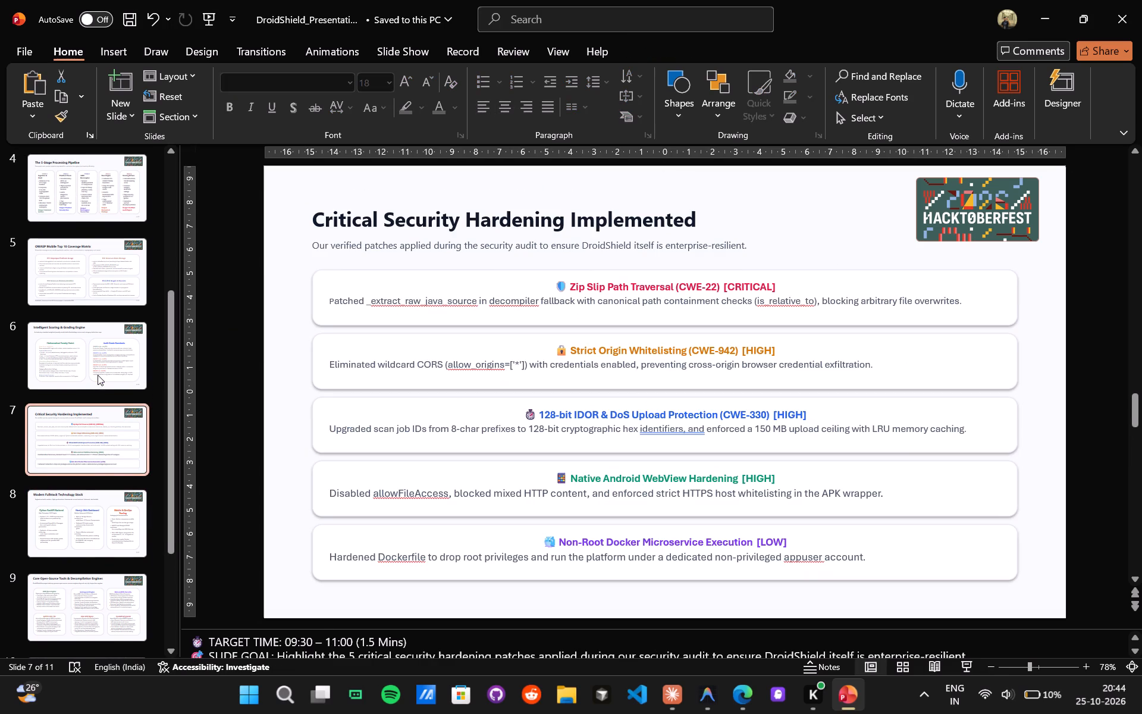
pyautogui.scroll(1, 98, 375)
pyautogui.click(447, 281)
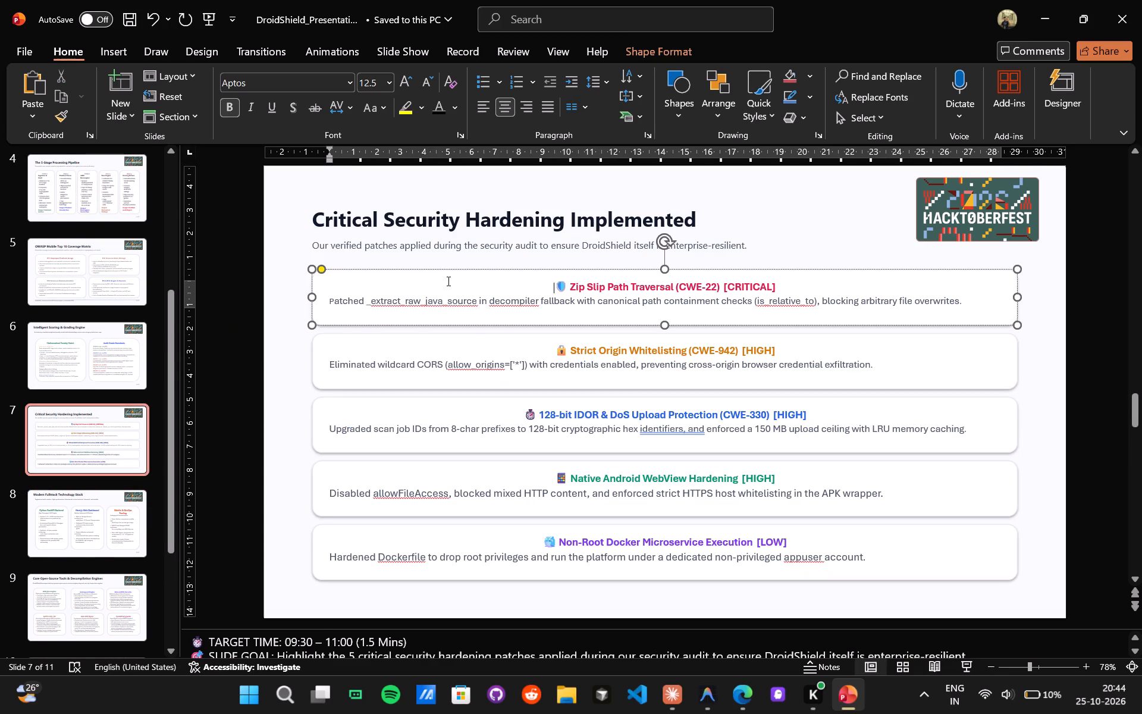
pyautogui.click(327, 220)
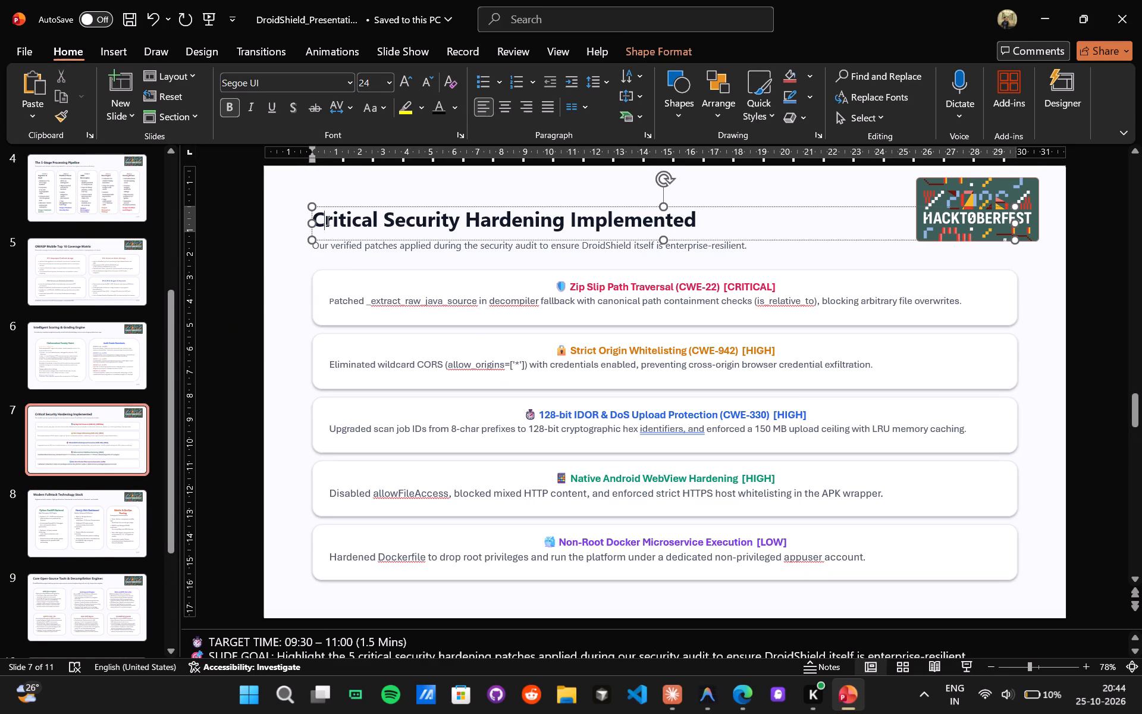
pyautogui.moveTo(367, 206); pyautogui.dragTo(362, 192)
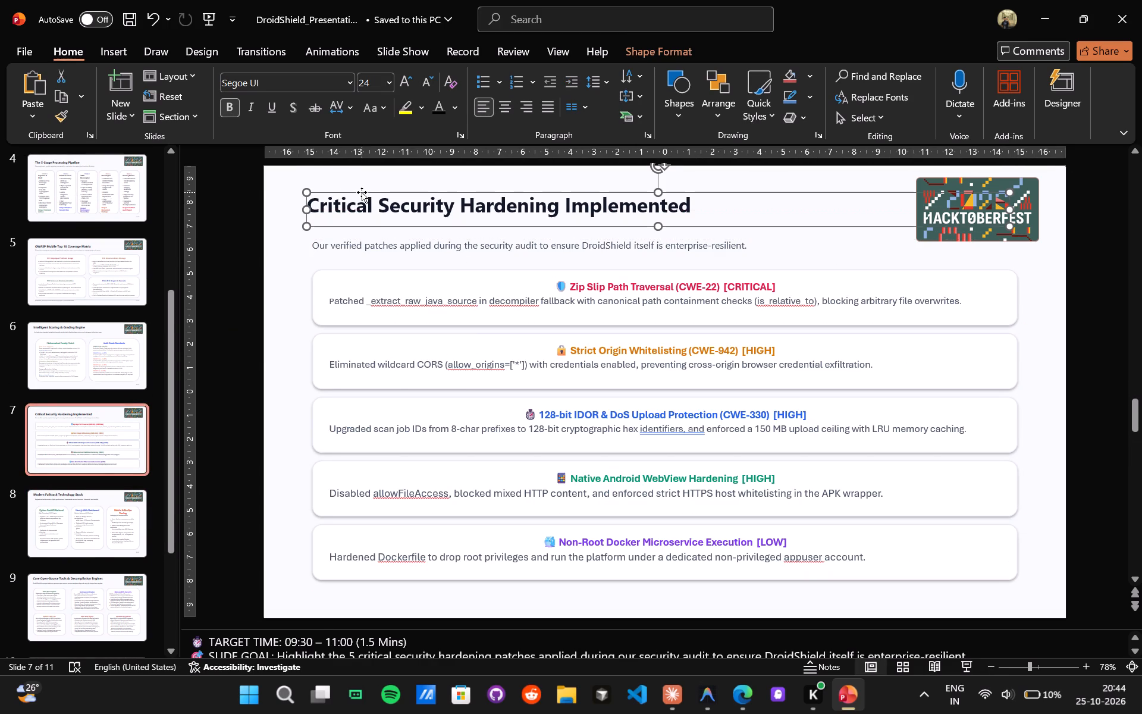
# Make the "Our verified patches applied" subtitle bold and move it up closer to the title.
pyautogui.click(393, 245)
pyautogui.hotkey('ctrl', 'a')
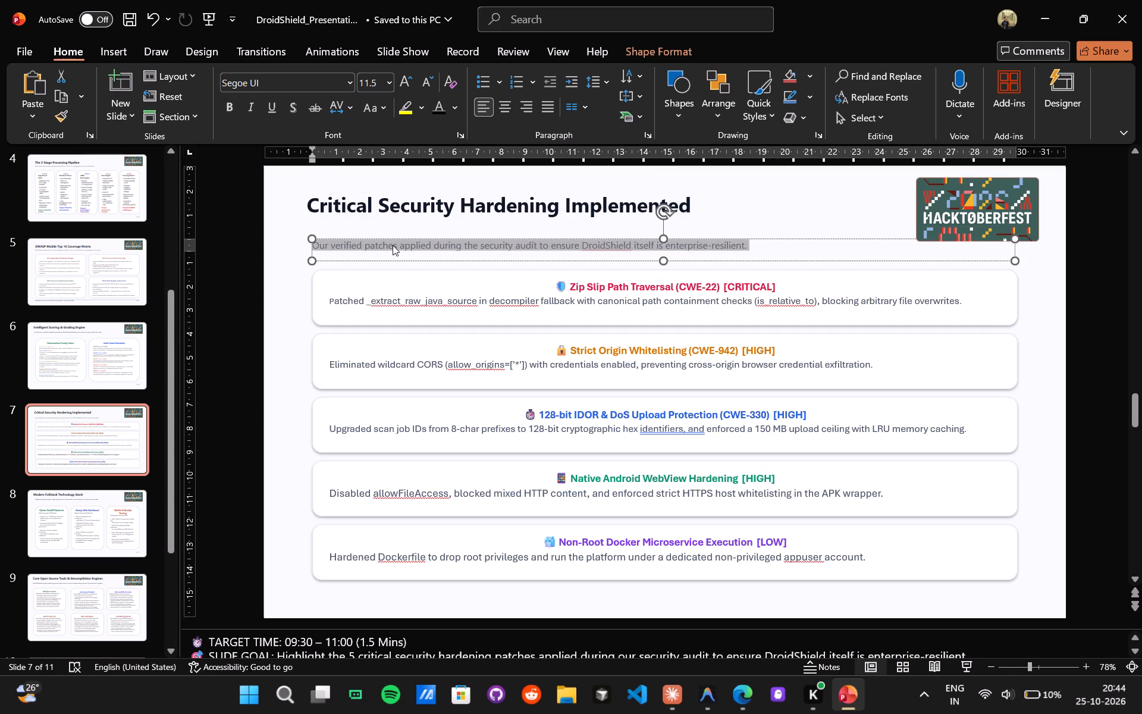
pyautogui.click(226, 111)
pyautogui.moveTo(391, 239); pyautogui.dragTo(391, 231)
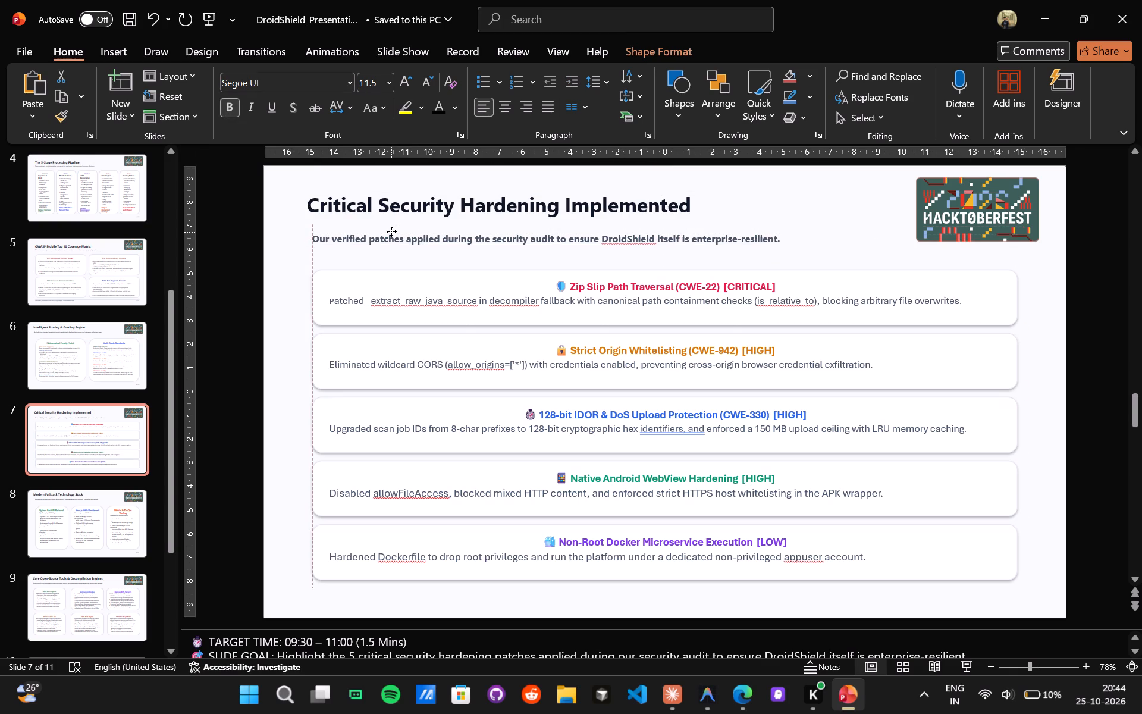
pyautogui.moveTo(391, 231); pyautogui.dragTo(391, 231)
pyautogui.click(391, 231)
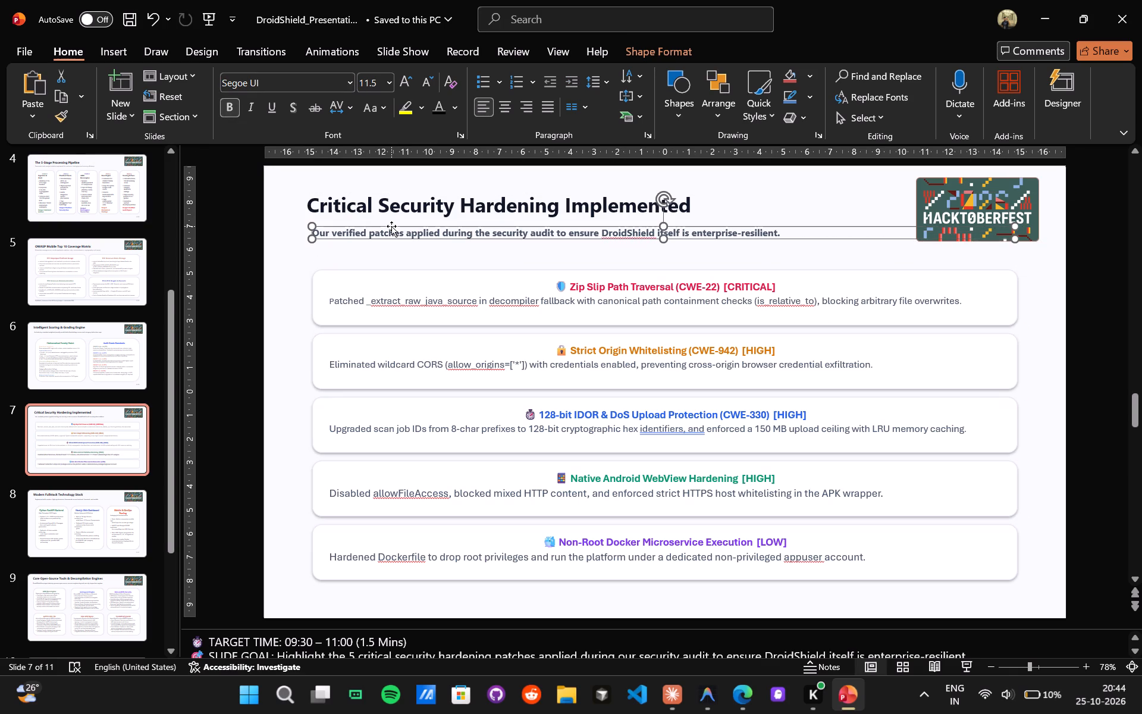
# Remove the emojis from the Zip Slip Path Traversal, Strict Origin Whitelisting and 128-bit IDOR & DoS Upload Protection headings on slide 7.
pyautogui.click(384, 266)
pyautogui.click(390, 273)
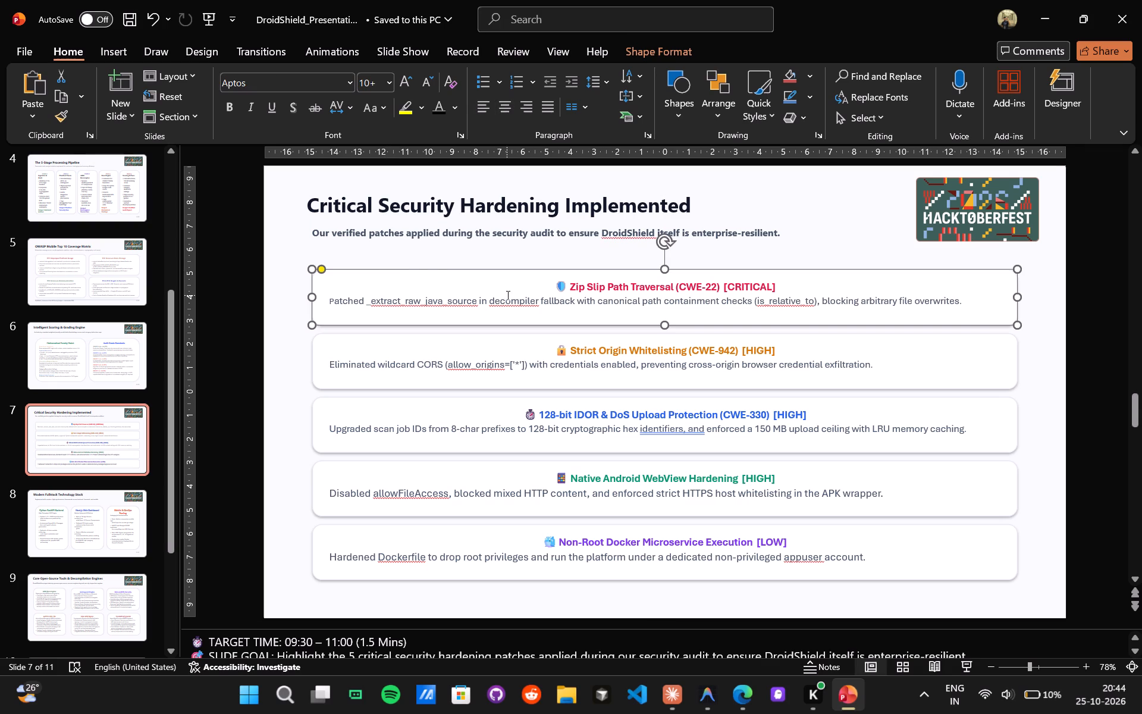
pyautogui.click(570, 287)
pyautogui.press('BackSpace')
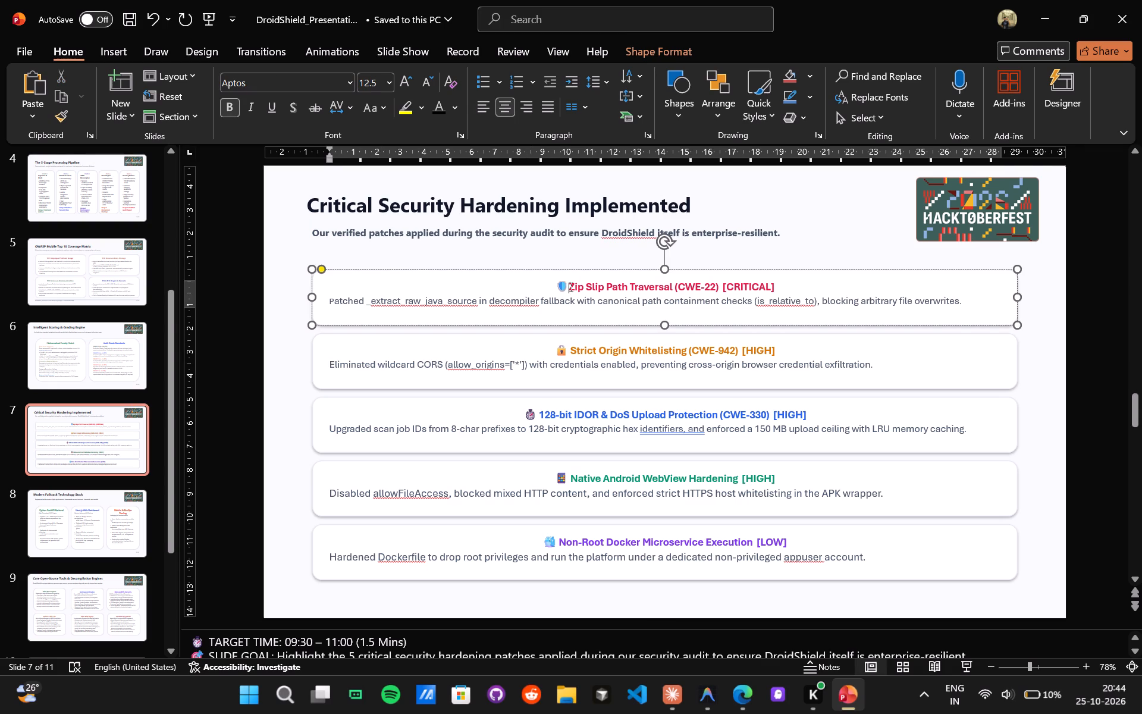
pyautogui.press('BackSpace')
pyautogui.click(570, 349)
pyautogui.press('BackSpace')
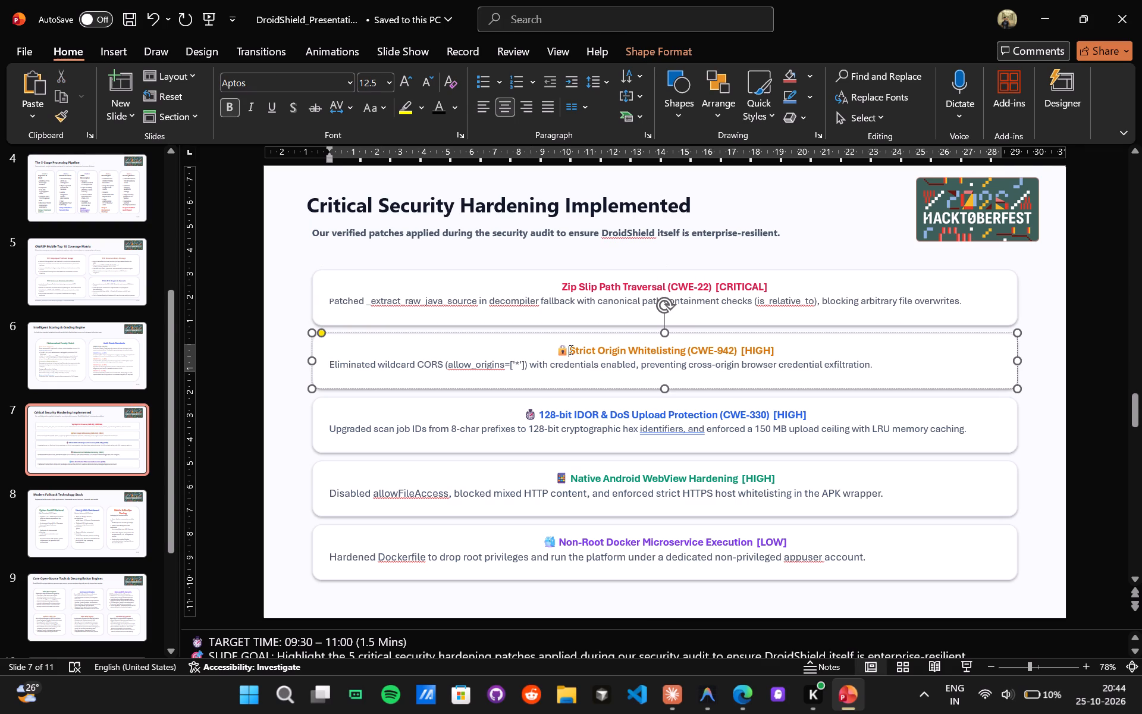
pyautogui.press('BackSpace')
pyautogui.click(541, 414)
pyautogui.press('BackSpace')
pyautogui.press('BackSpace')
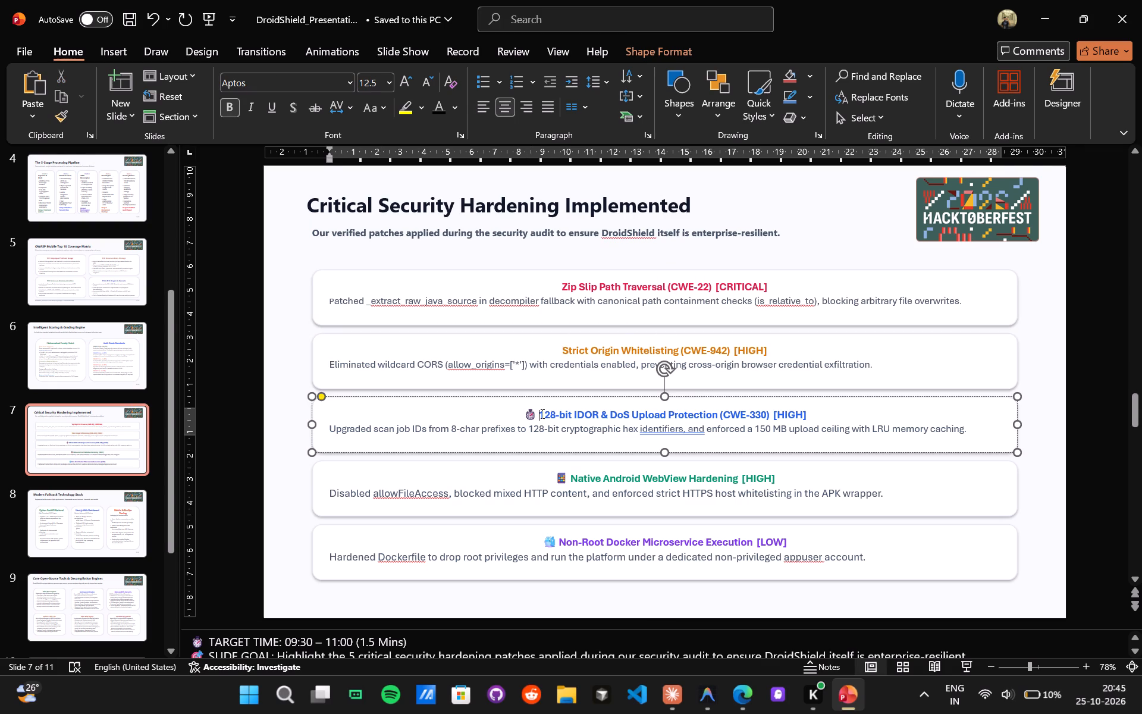
pyautogui.press('BackSpace')
# Remove the emojis from the Native Android WebView Hardening and Non-Root Docker Microservice Execution headings.
pyautogui.click(568, 477)
pyautogui.press('BackSpace')
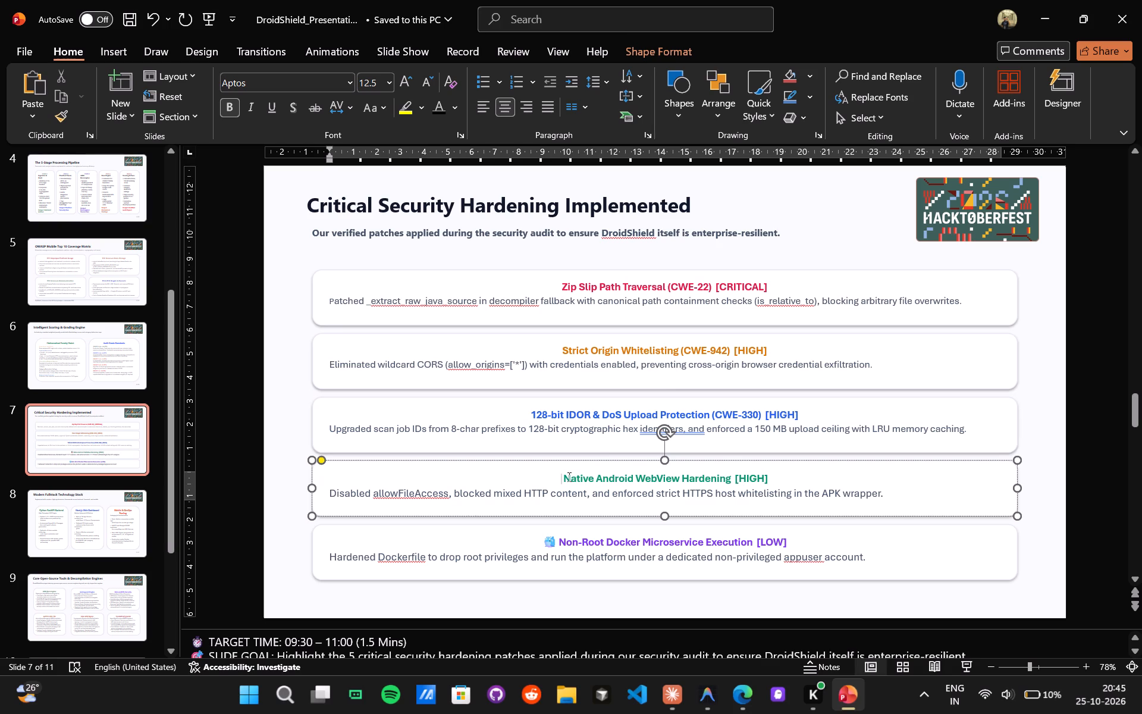
pyautogui.press('BackSpace')
pyautogui.click(561, 539)
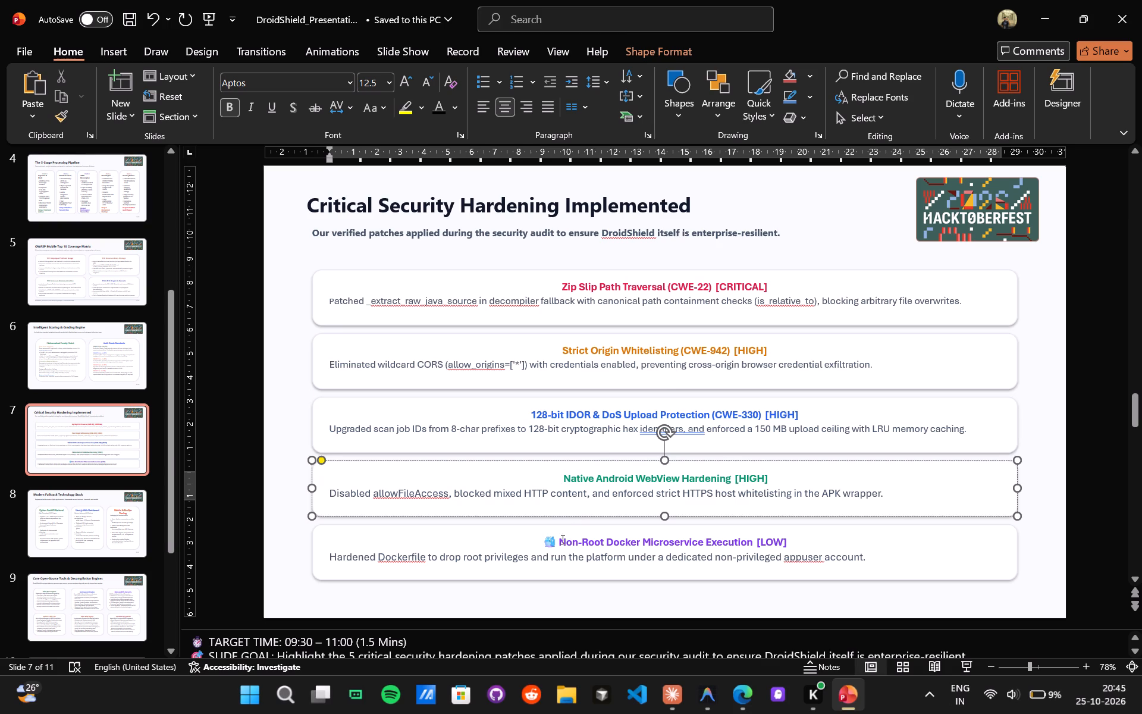
pyautogui.press('BackSpace')
pyautogui.press('BackSpace')
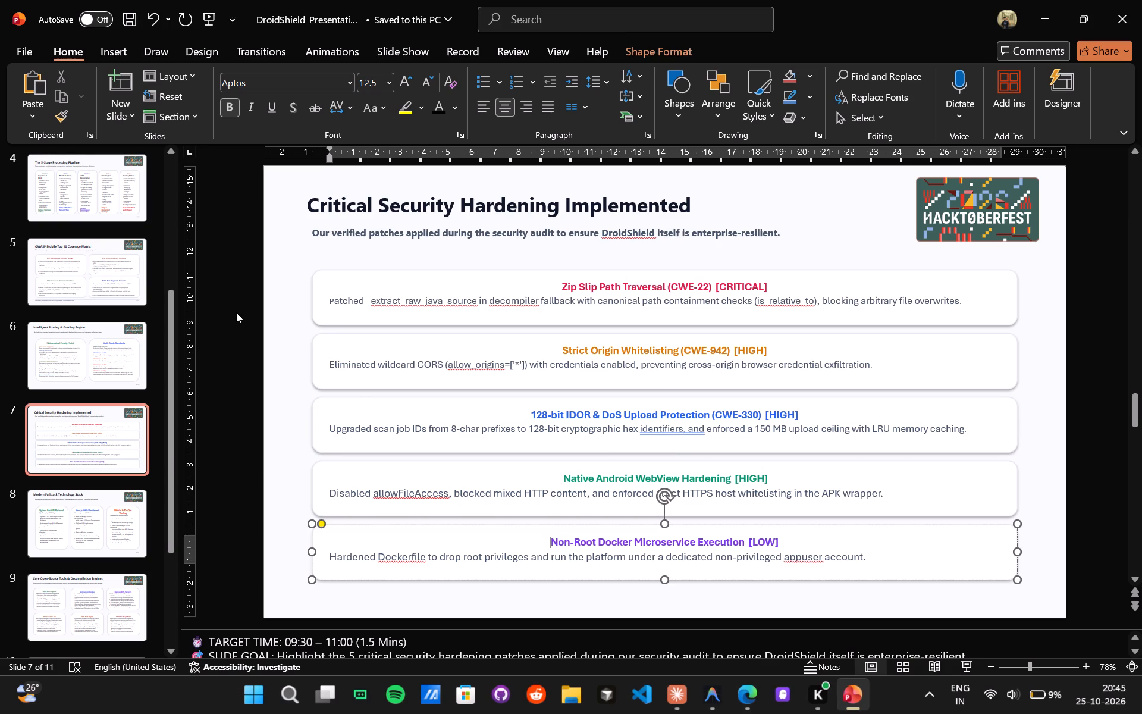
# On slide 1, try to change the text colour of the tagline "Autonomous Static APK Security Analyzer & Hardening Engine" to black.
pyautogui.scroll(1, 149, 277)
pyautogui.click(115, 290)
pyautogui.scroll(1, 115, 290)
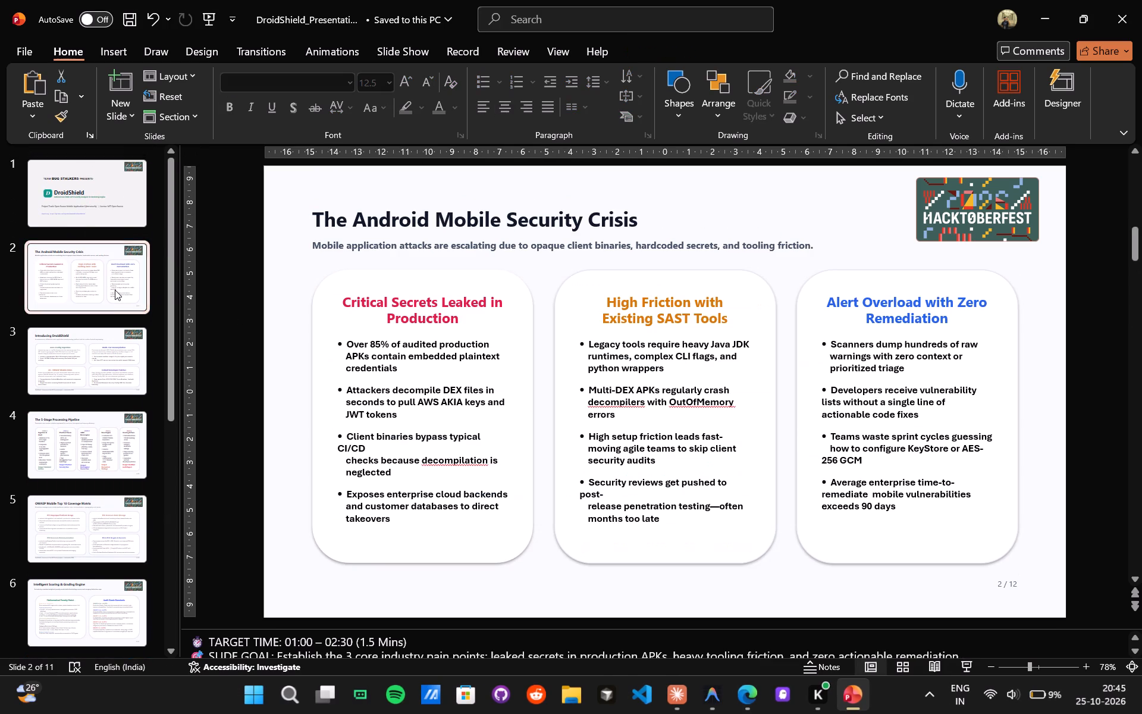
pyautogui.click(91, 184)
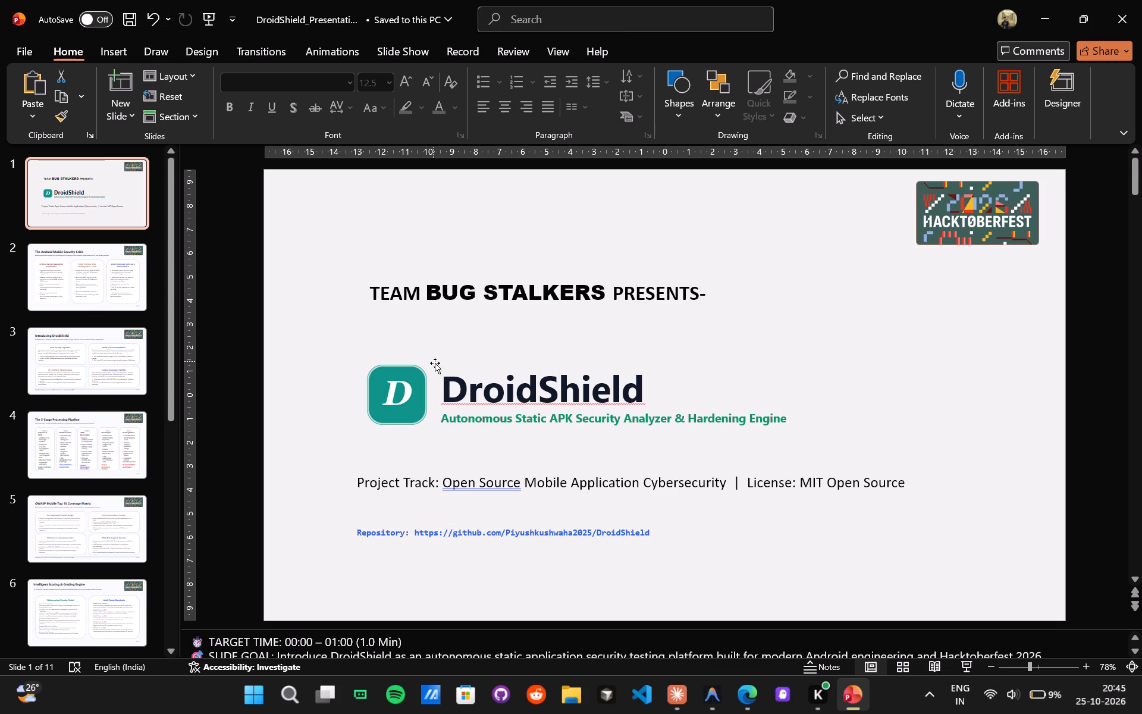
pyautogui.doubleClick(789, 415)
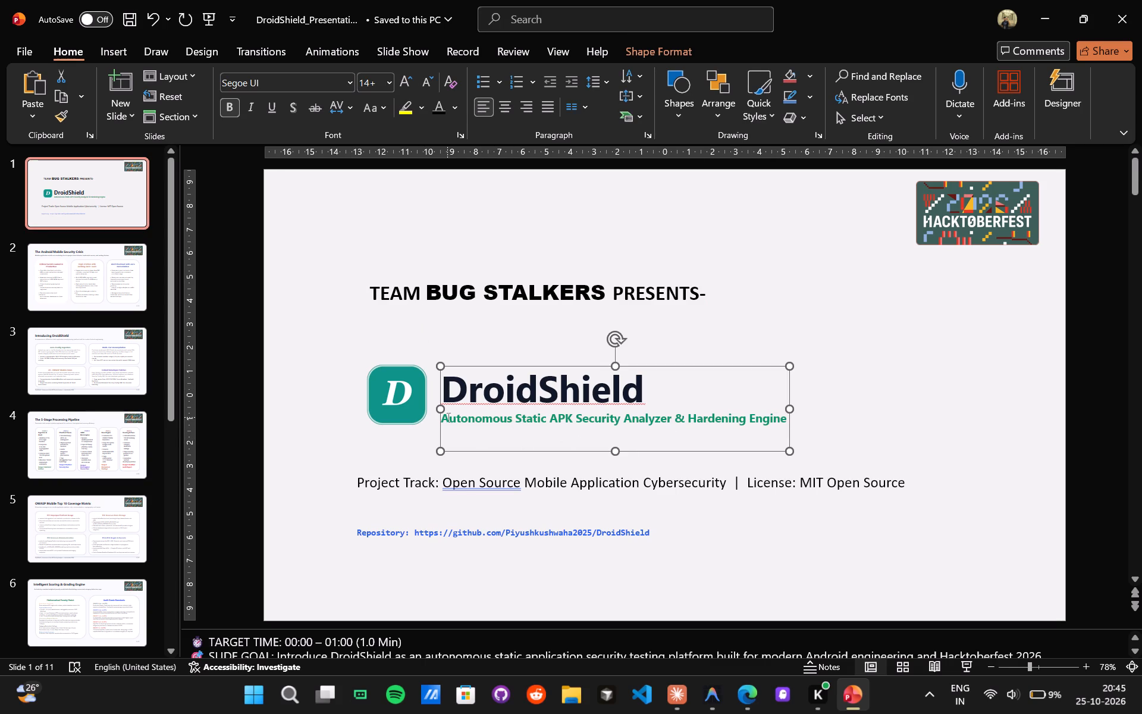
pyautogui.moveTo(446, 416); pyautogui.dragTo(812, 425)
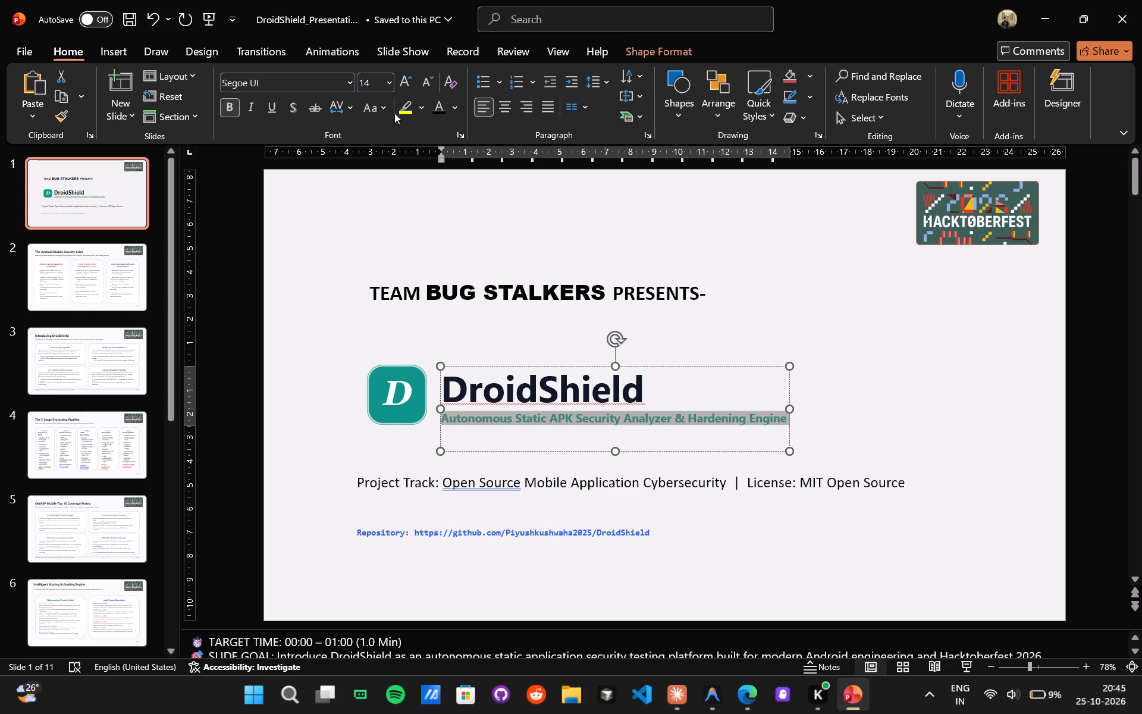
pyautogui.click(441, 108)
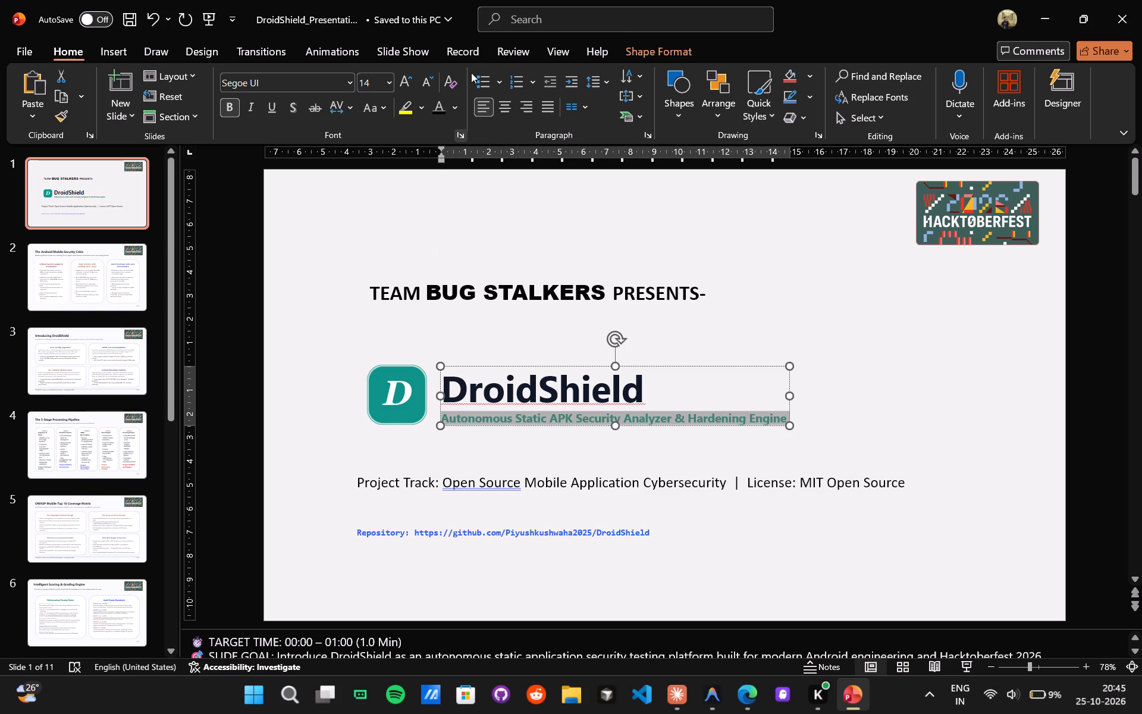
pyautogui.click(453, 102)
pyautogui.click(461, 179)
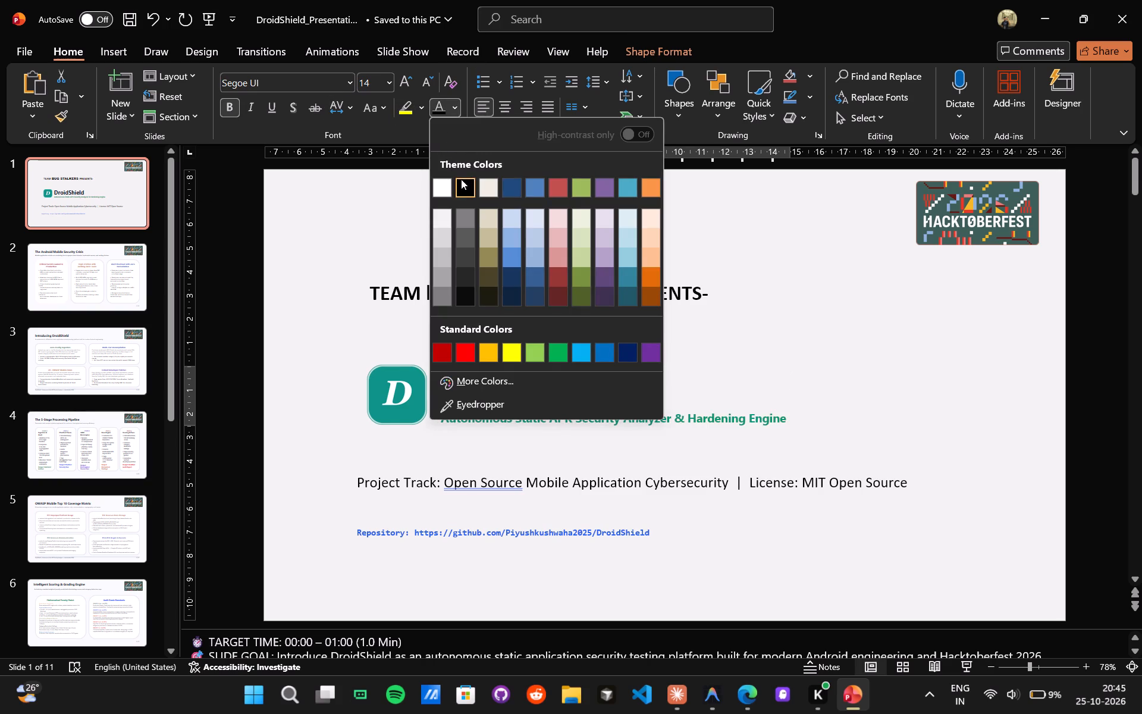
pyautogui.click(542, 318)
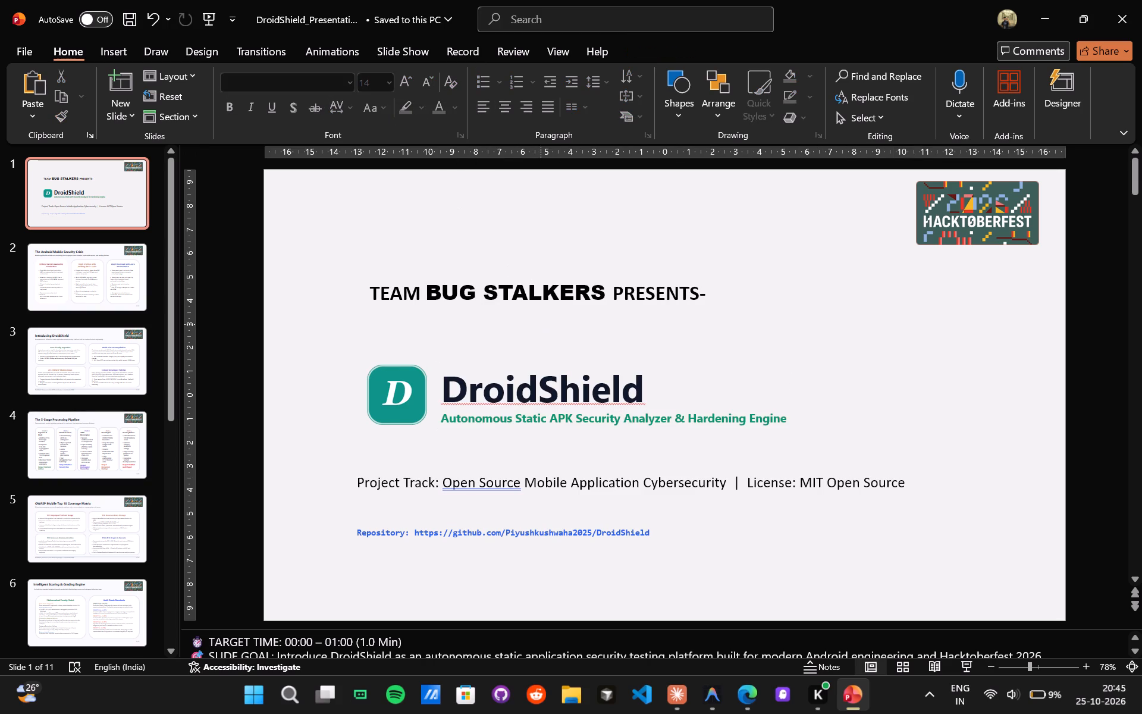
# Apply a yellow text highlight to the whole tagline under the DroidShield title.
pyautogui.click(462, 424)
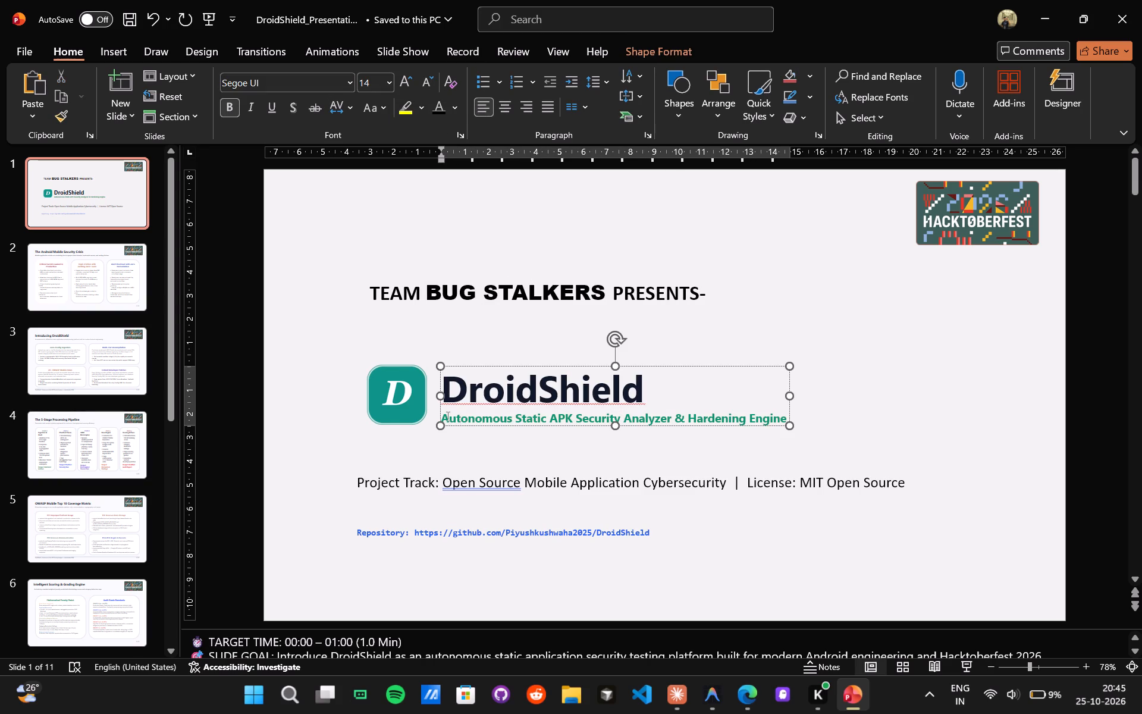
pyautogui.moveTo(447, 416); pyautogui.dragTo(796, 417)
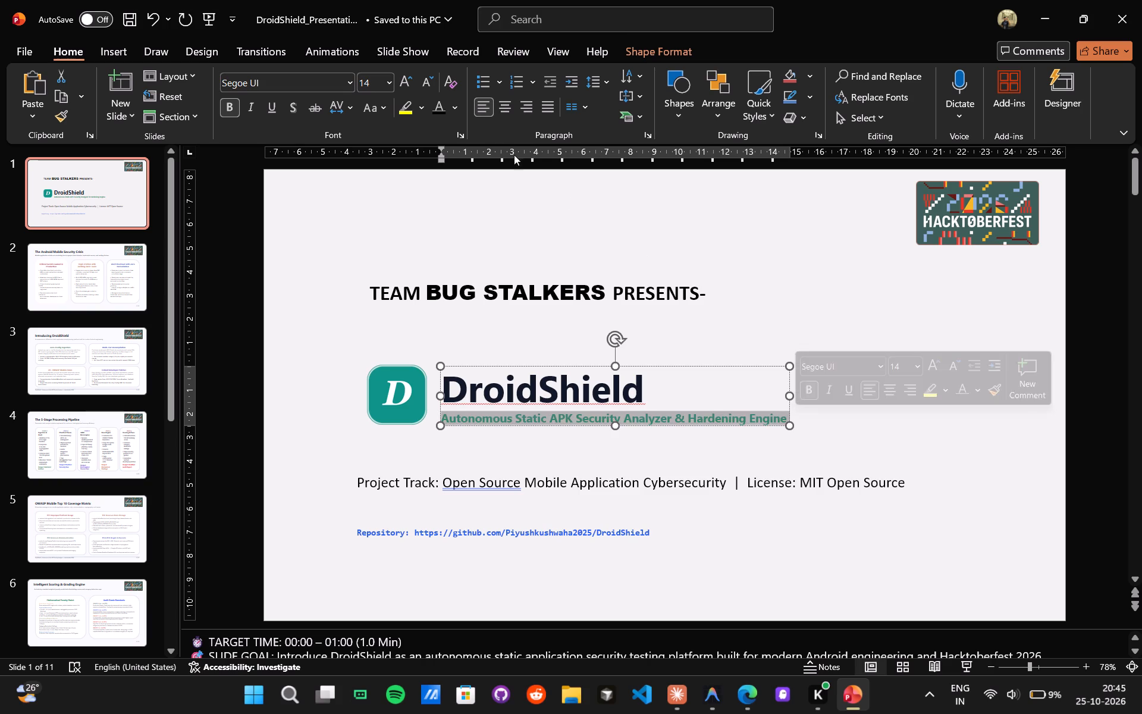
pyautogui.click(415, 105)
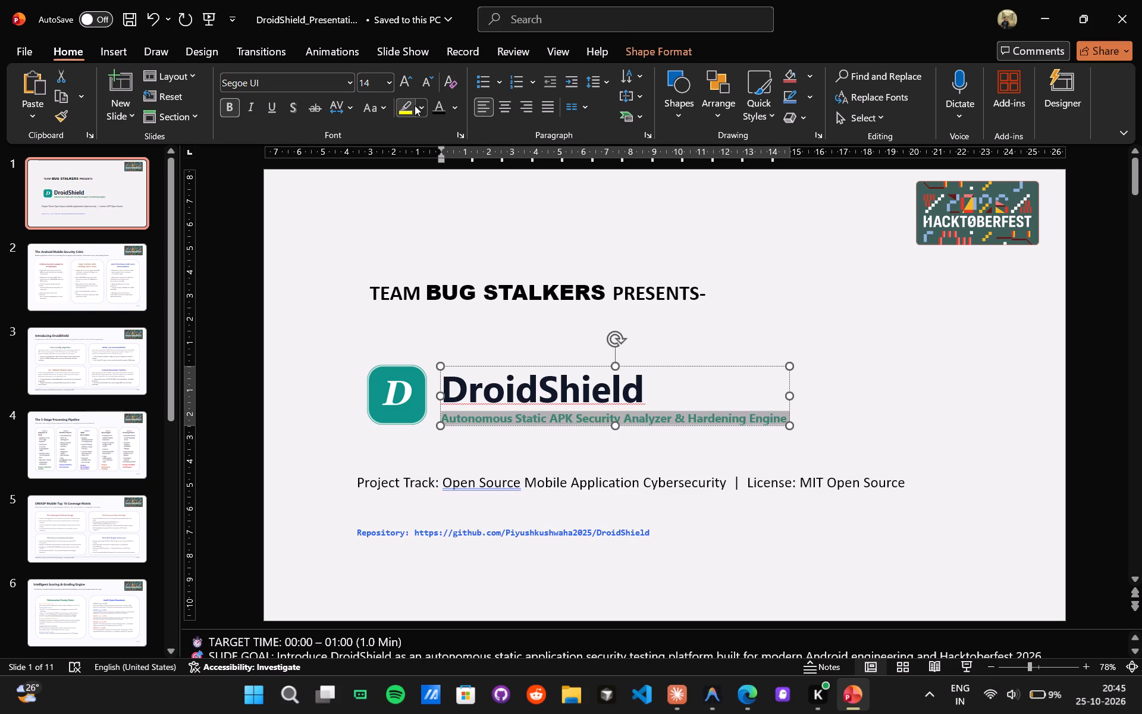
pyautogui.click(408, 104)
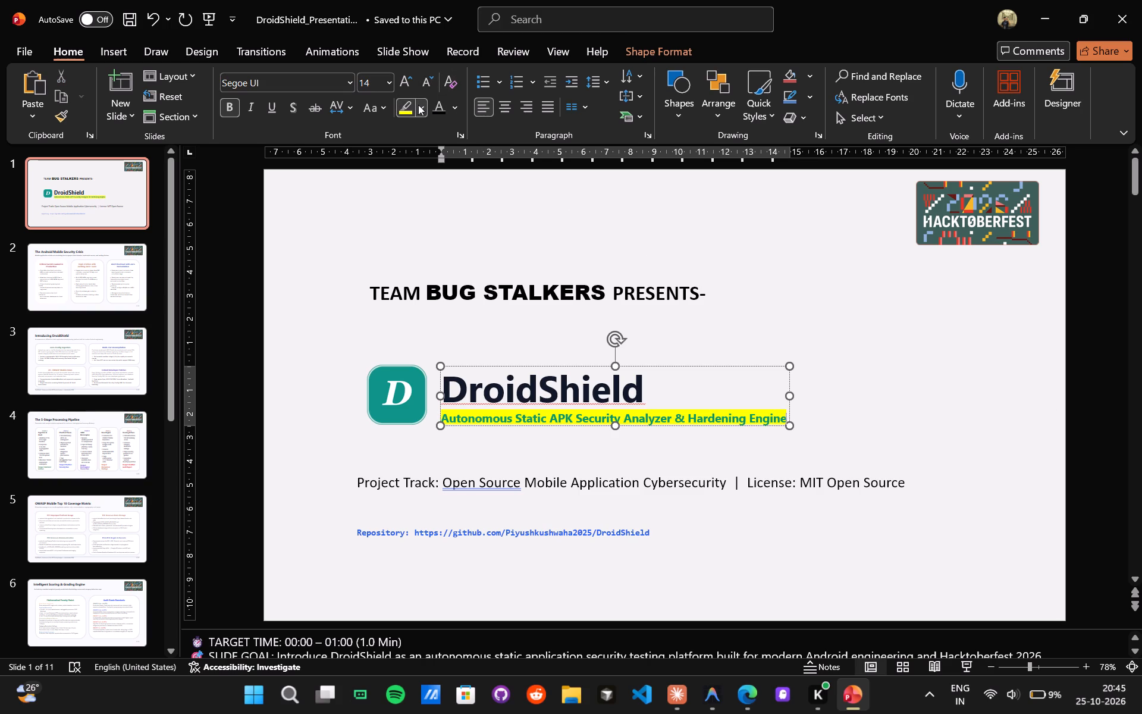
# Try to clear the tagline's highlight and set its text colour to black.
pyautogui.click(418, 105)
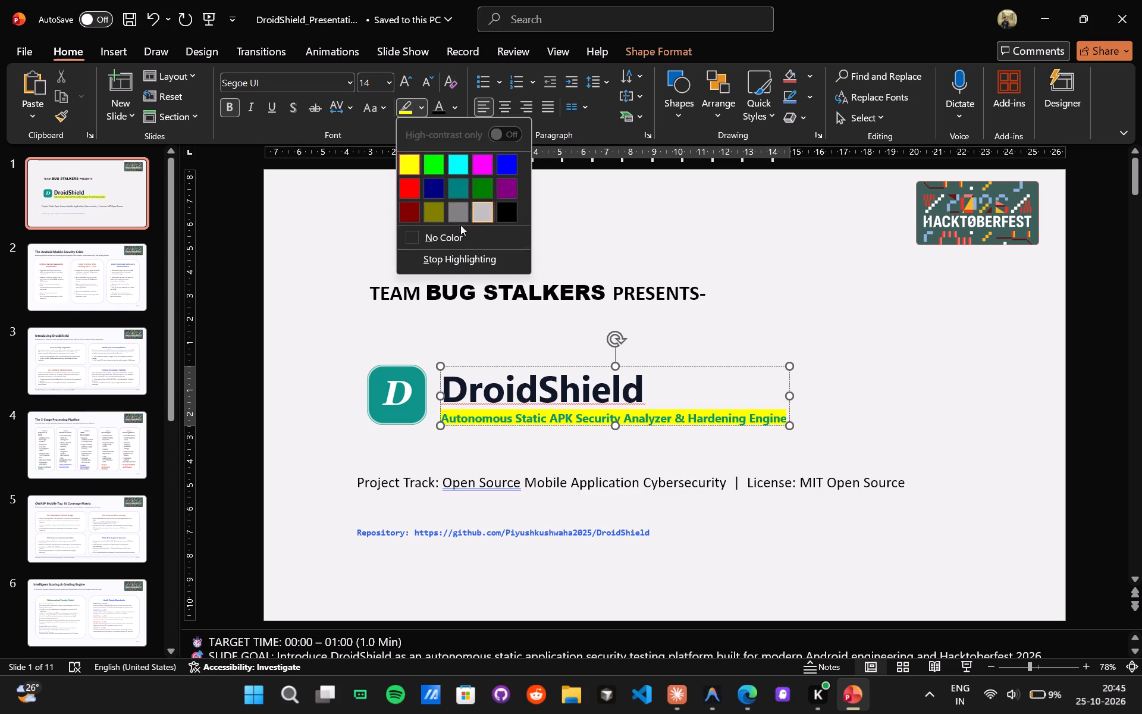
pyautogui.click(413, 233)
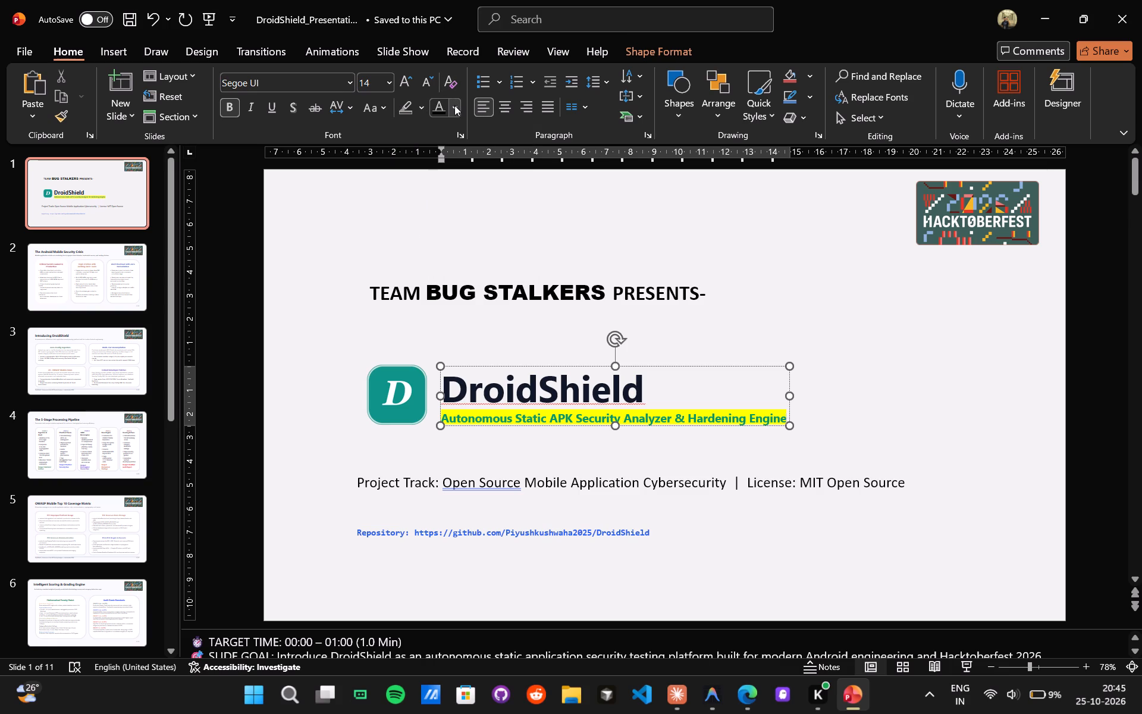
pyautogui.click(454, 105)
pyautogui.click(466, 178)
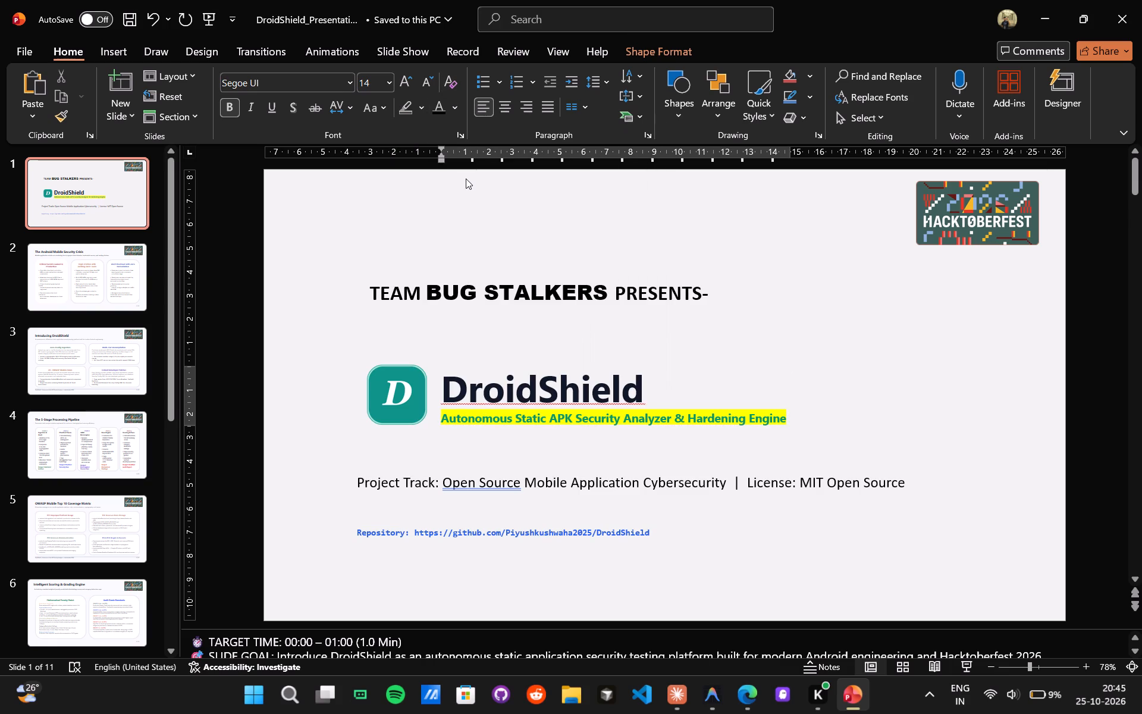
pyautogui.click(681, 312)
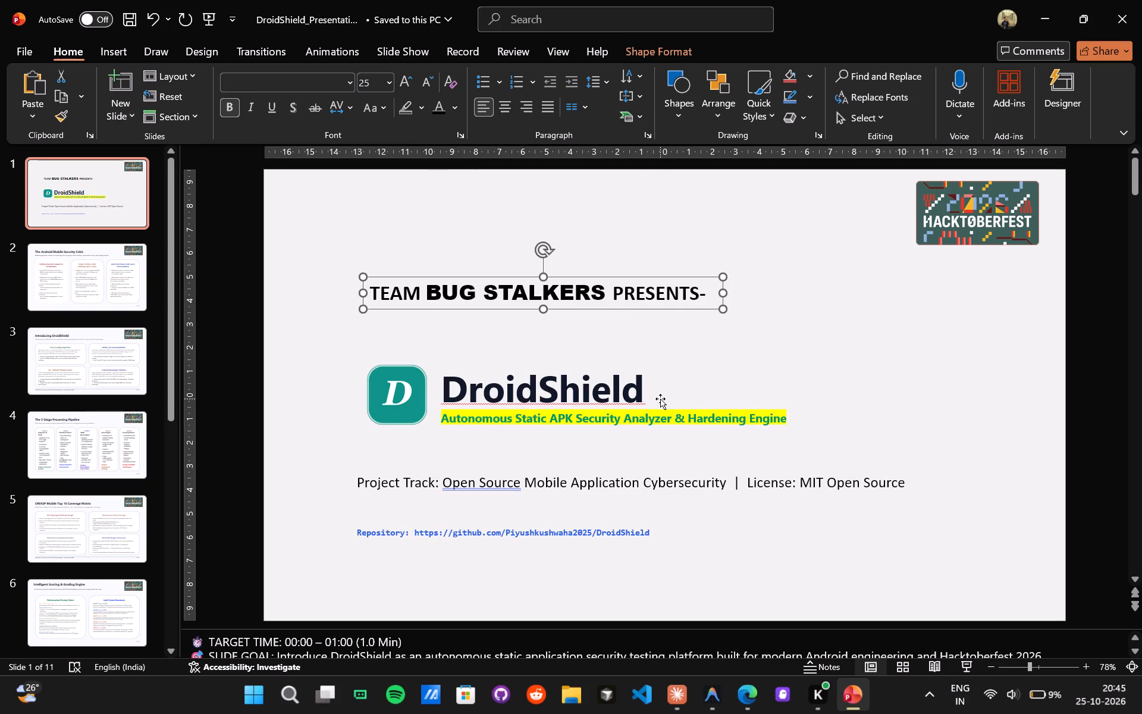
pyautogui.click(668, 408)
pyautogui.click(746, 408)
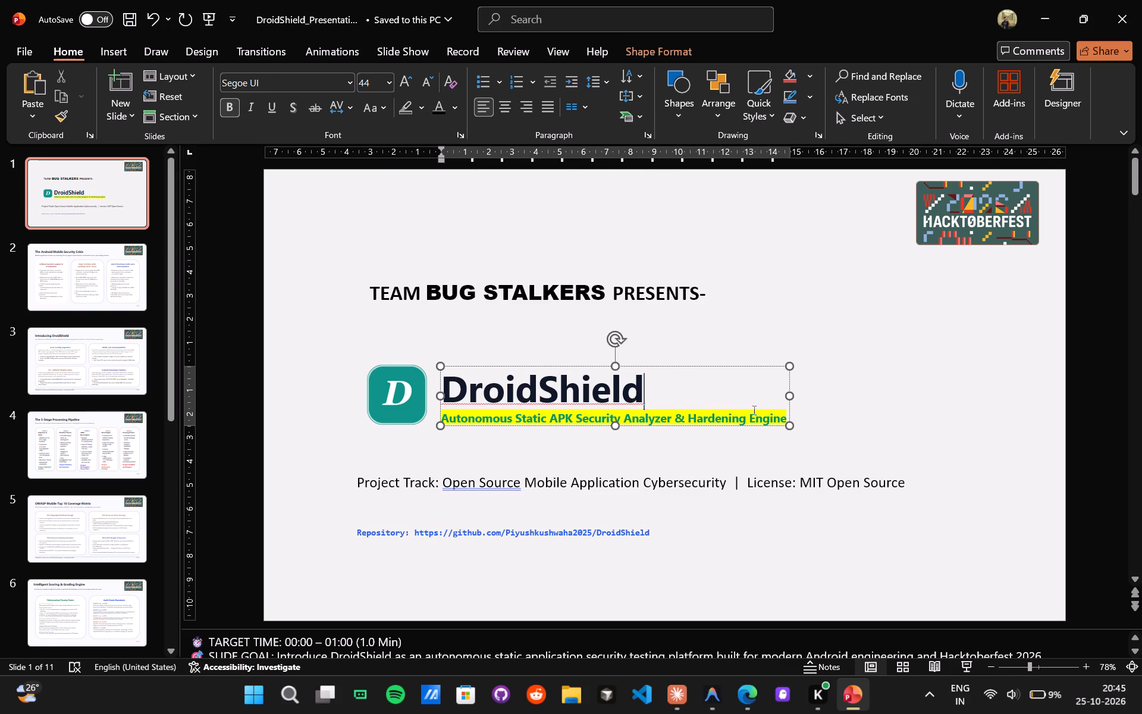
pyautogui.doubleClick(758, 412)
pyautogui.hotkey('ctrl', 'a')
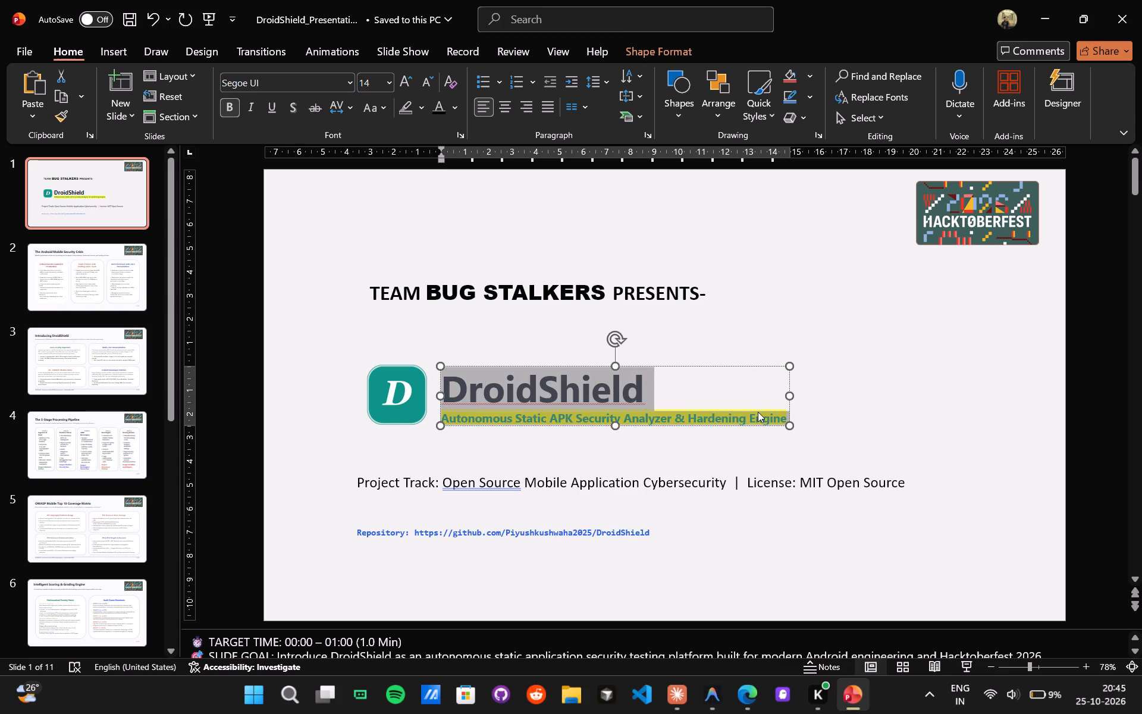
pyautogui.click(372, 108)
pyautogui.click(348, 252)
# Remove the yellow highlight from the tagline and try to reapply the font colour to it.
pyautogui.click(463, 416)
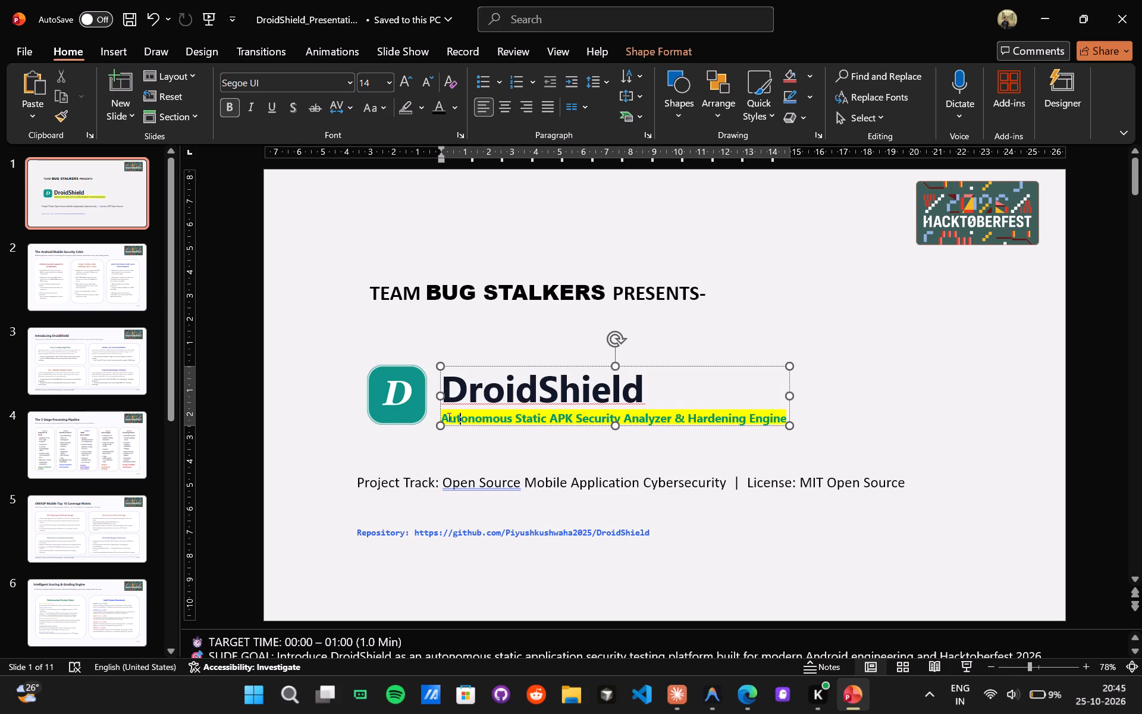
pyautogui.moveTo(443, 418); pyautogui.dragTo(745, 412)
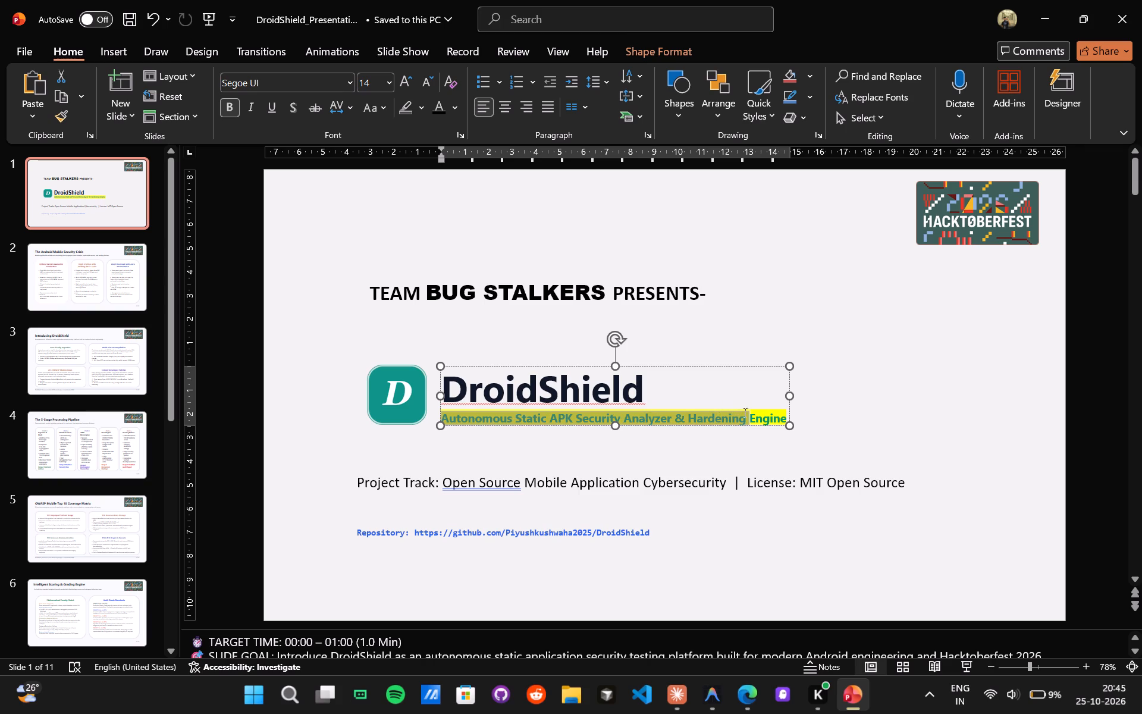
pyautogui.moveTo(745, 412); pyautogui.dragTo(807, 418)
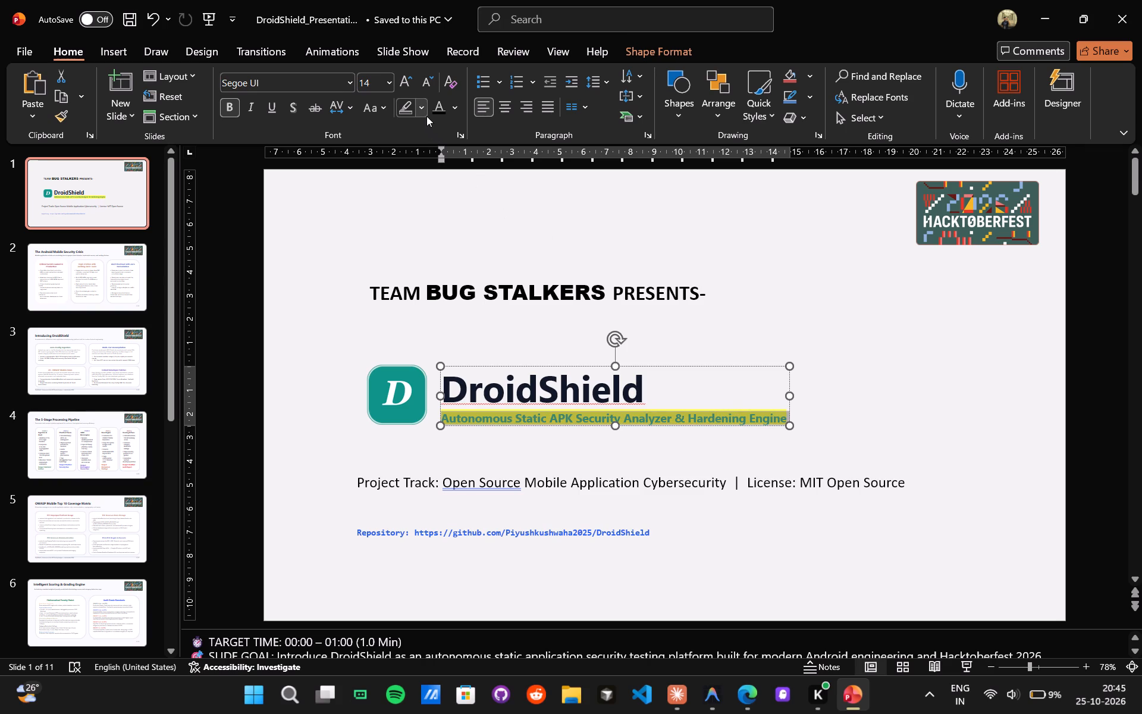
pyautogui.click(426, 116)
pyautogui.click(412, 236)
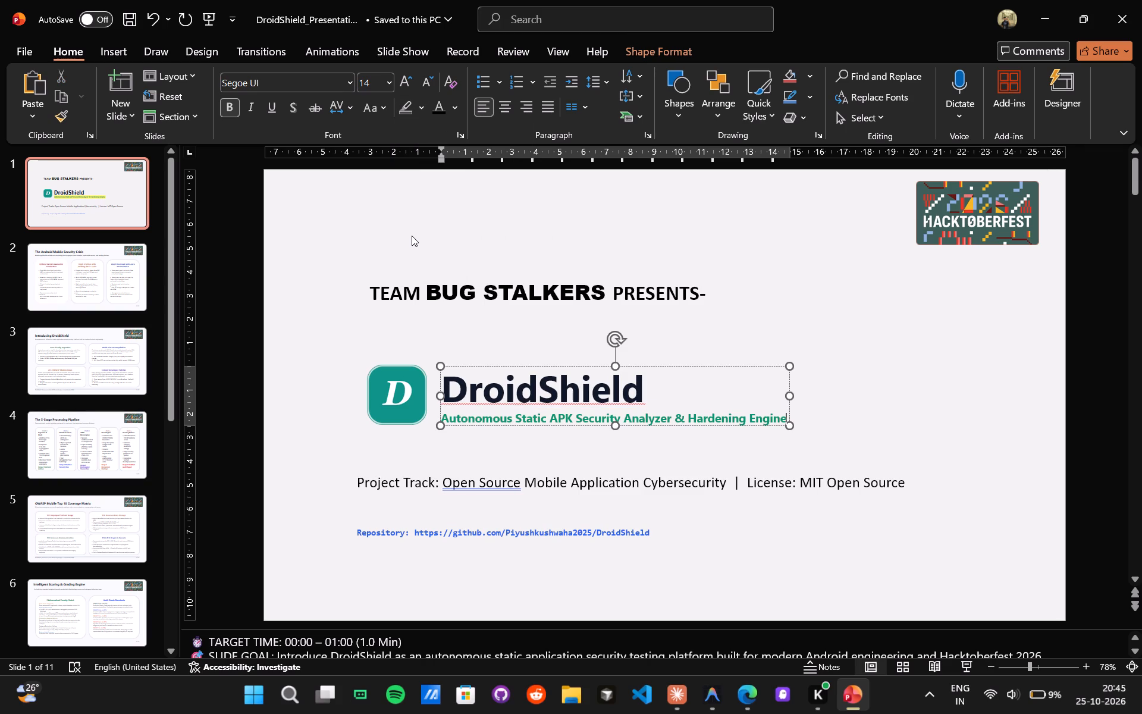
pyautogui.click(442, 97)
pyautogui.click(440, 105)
# Copy the tagline text and delete it from the DroidShield title text box on slide 1.
pyautogui.moveTo(446, 418); pyautogui.dragTo(727, 423)
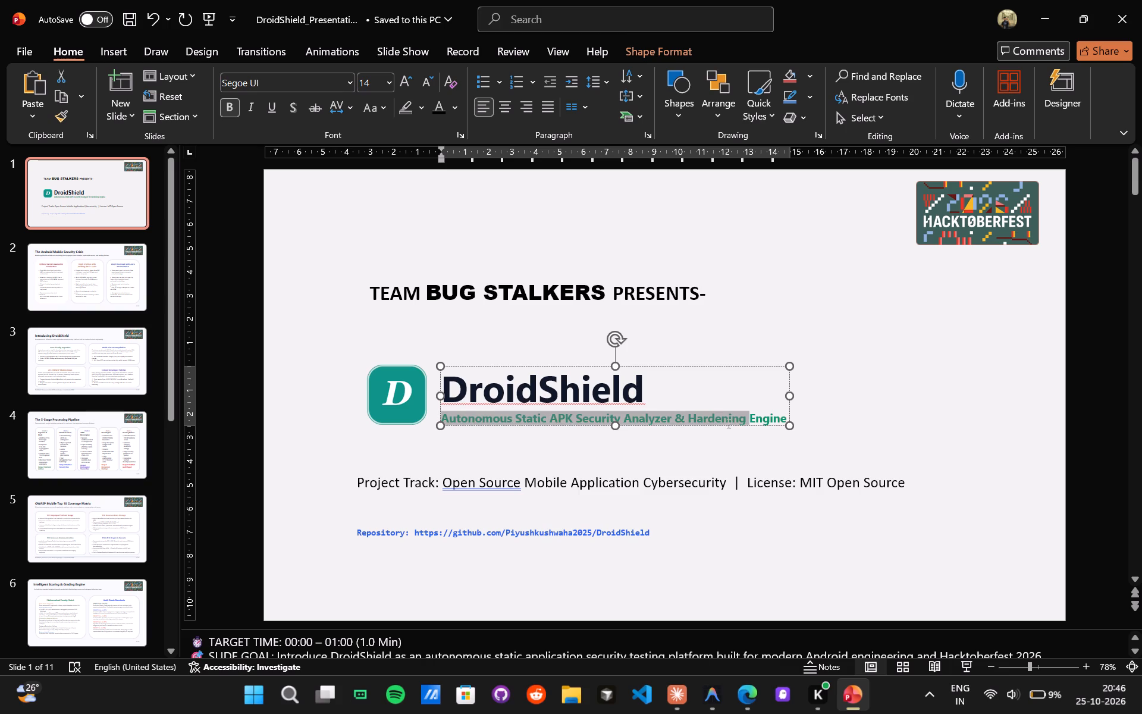
pyautogui.moveTo(727, 423); pyautogui.dragTo(791, 419)
pyautogui.hotkey('ctrl', 'c')
pyautogui.press('BackSpace')
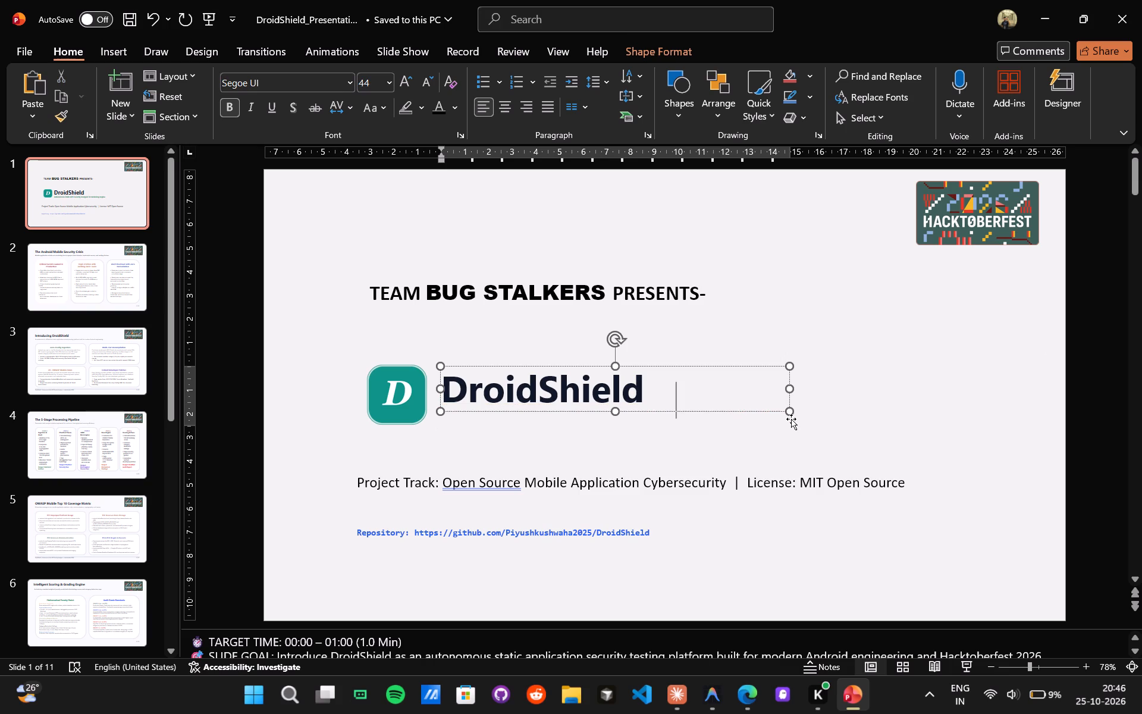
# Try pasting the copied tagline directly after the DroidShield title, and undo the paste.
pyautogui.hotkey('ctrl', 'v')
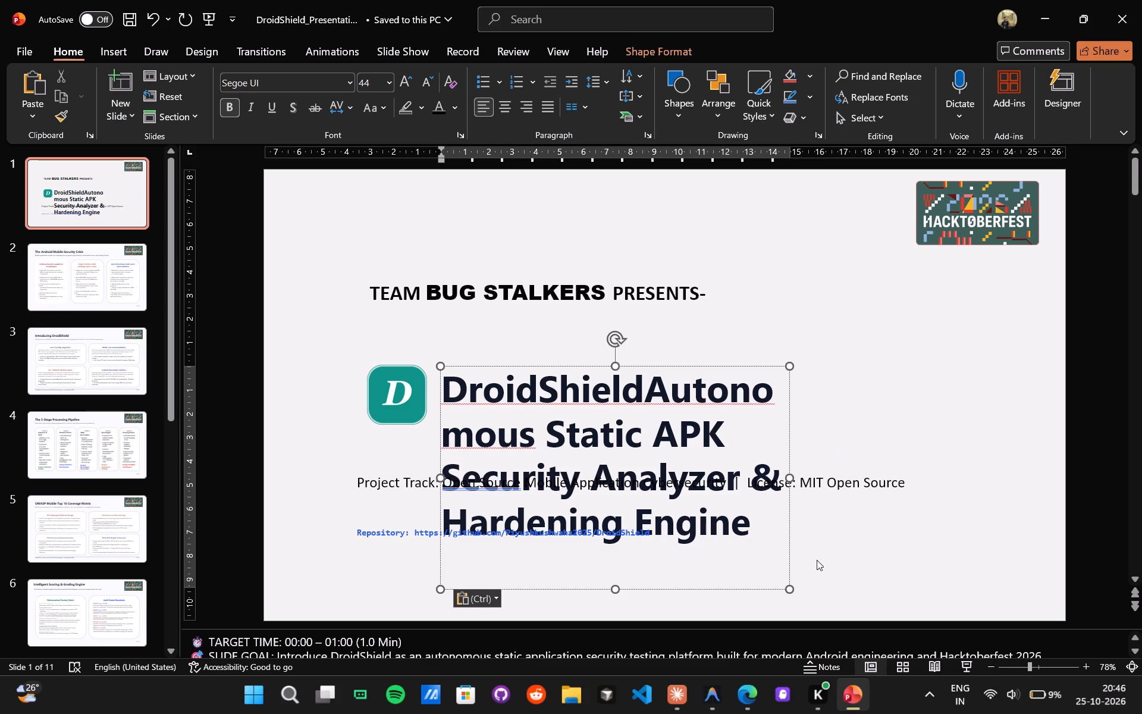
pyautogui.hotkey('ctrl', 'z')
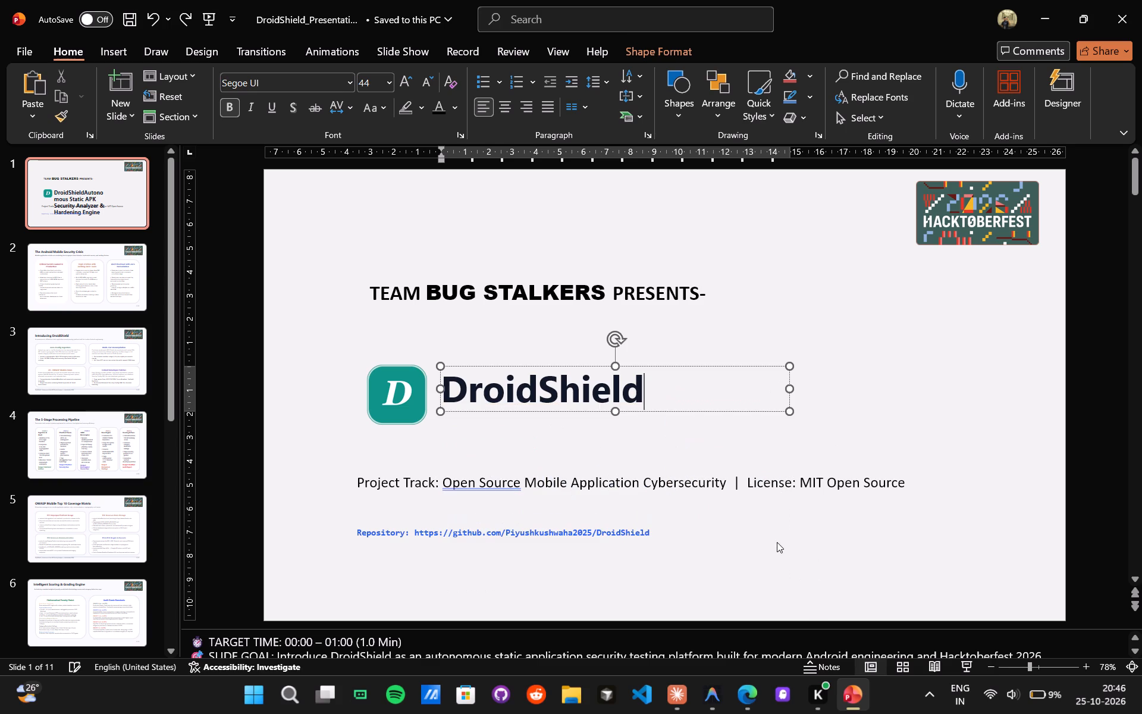
# Paste the copied tagline on slide 1 as its own text box and place it just beneath the DroidShield title.
pyautogui.click(651, 438)
pyautogui.click(651, 438)
pyautogui.hotkey('ctrl', 'v')
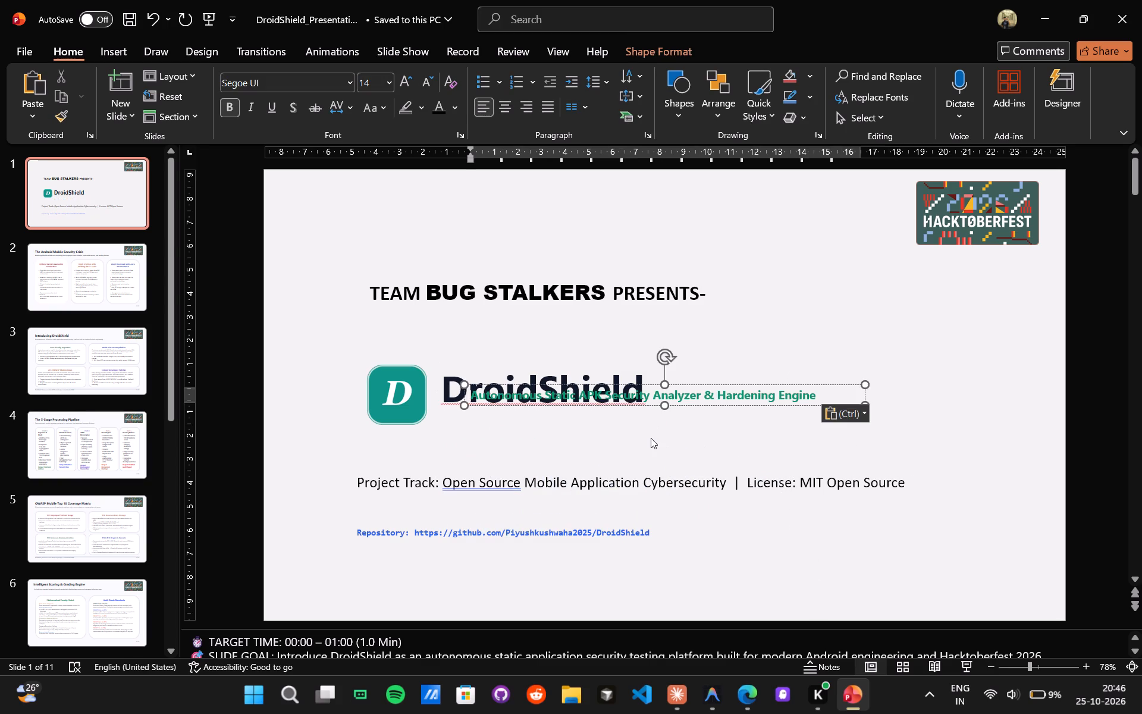
pyautogui.moveTo(723, 402); pyautogui.dragTo(712, 429)
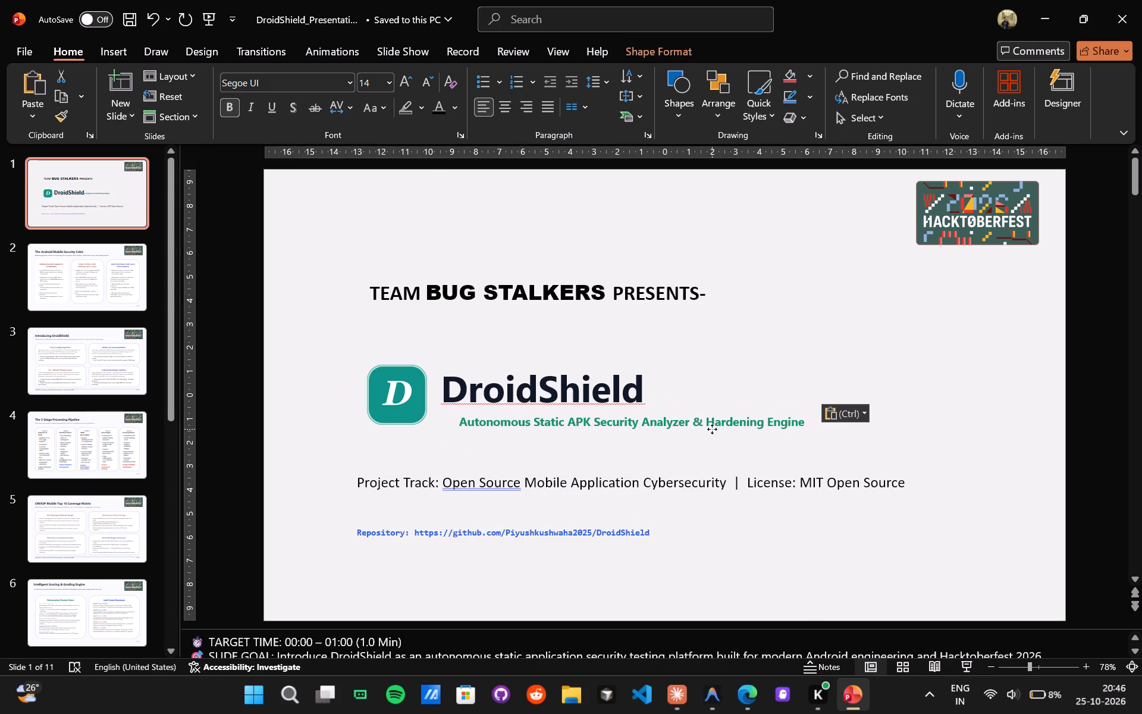
pyautogui.moveTo(712, 429); pyautogui.dragTo(711, 428)
# Recolour the whole pasted tagline with the darkest tan theme shade.
pyautogui.hotkey('ctrl', 'a')
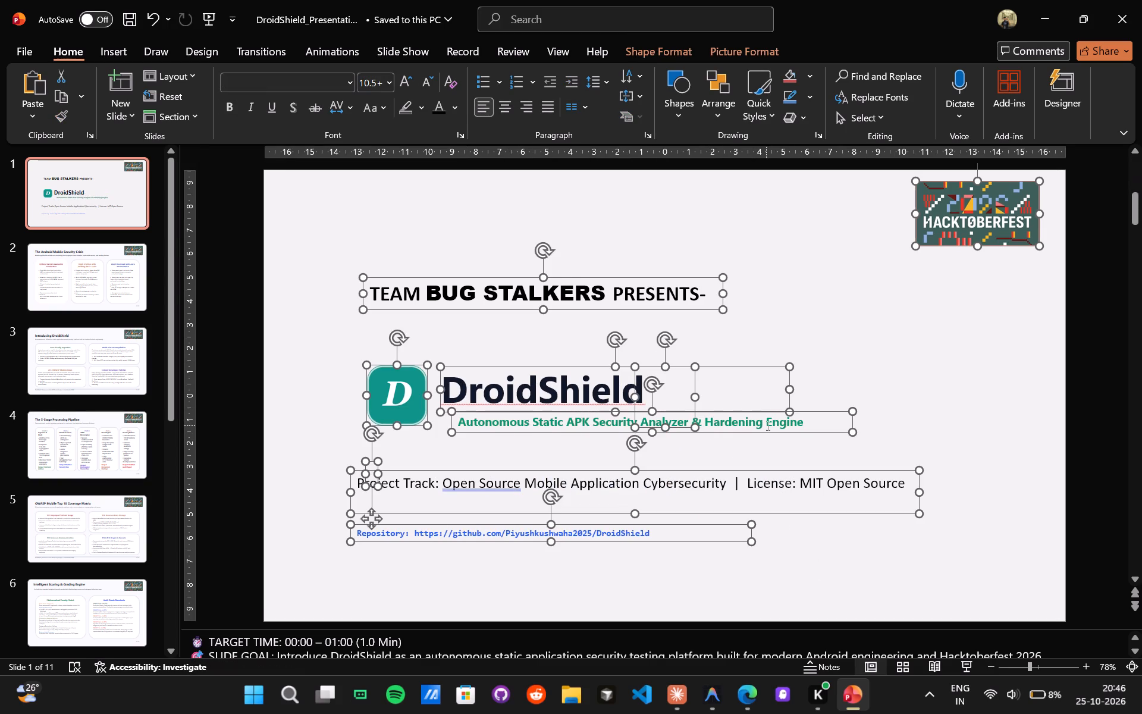
pyautogui.click(778, 424)
pyautogui.hotkey('ctrl', 'a')
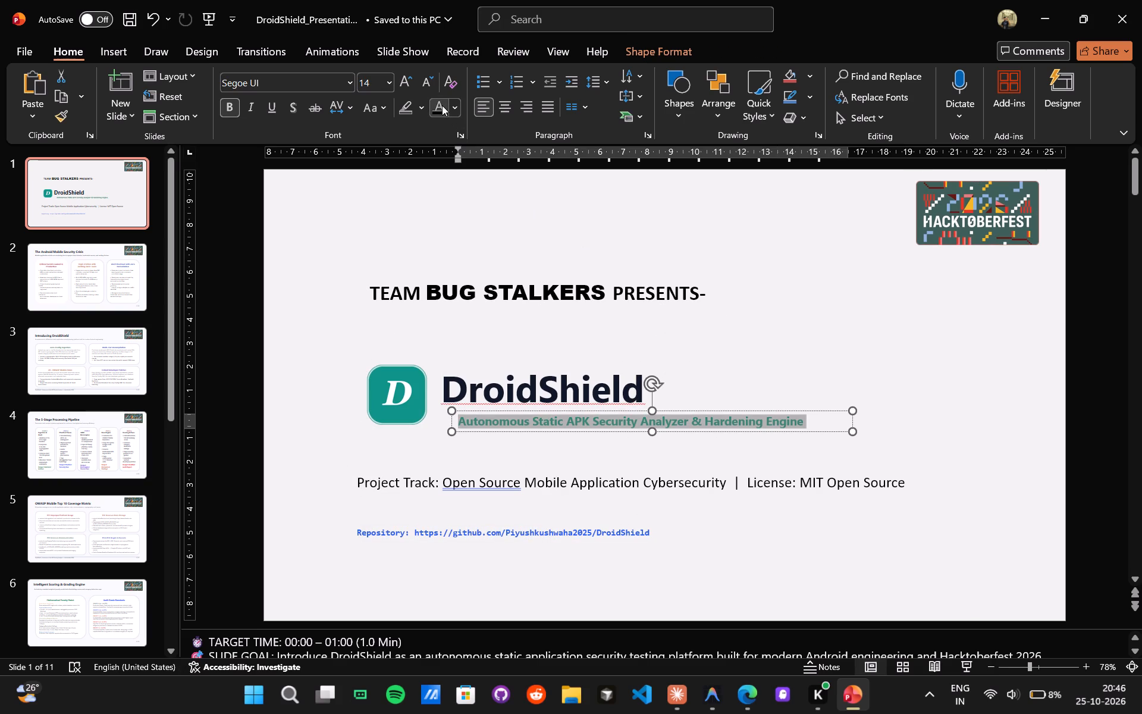
pyautogui.click(442, 105)
pyautogui.click(456, 110)
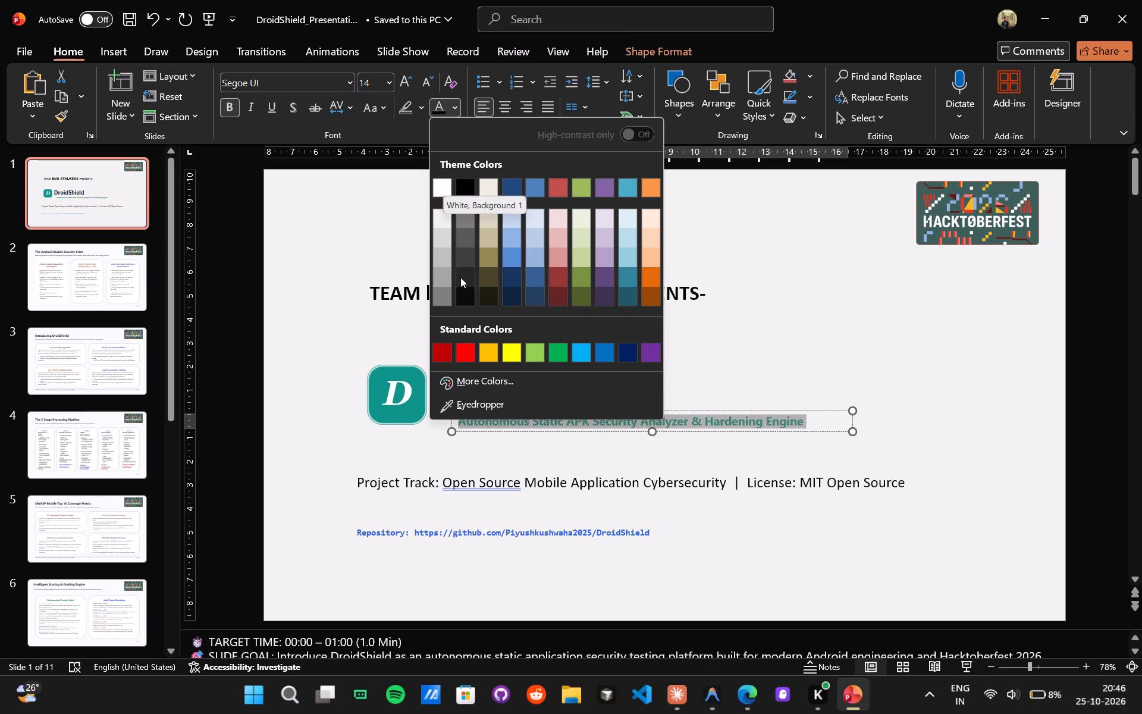
pyautogui.click(488, 296)
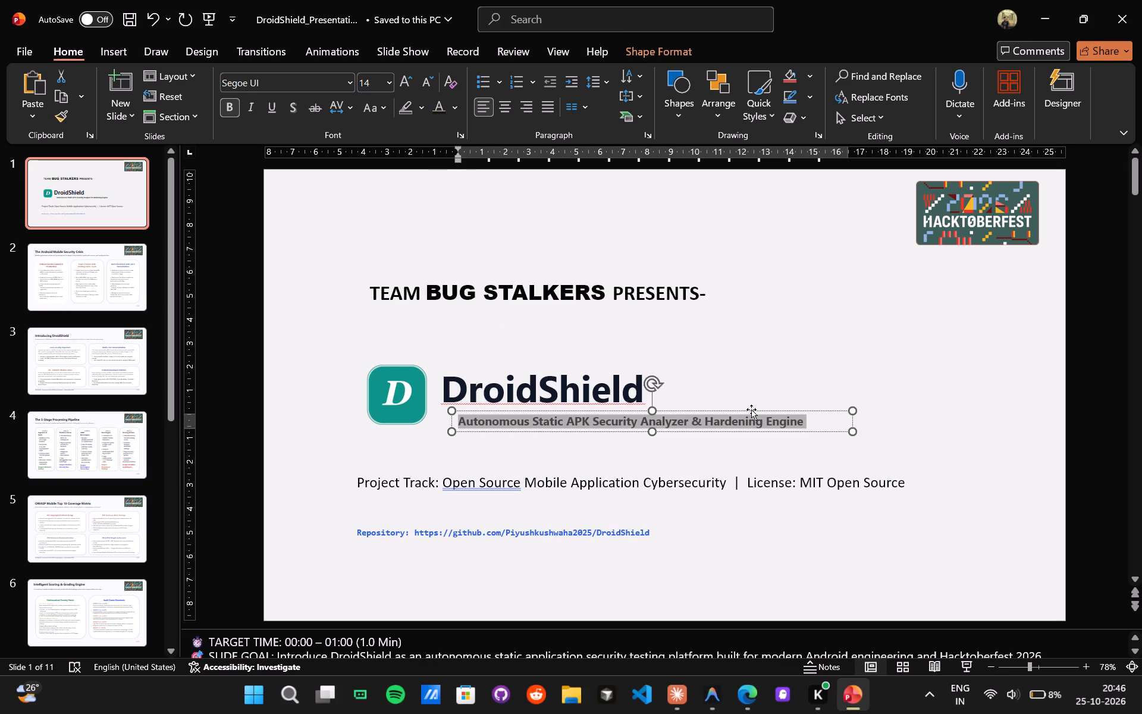
# Move the tagline up and left so its text lines up with the start of the DroidShield title.
pyautogui.moveTo(752, 410); pyautogui.dragTo(741, 406)
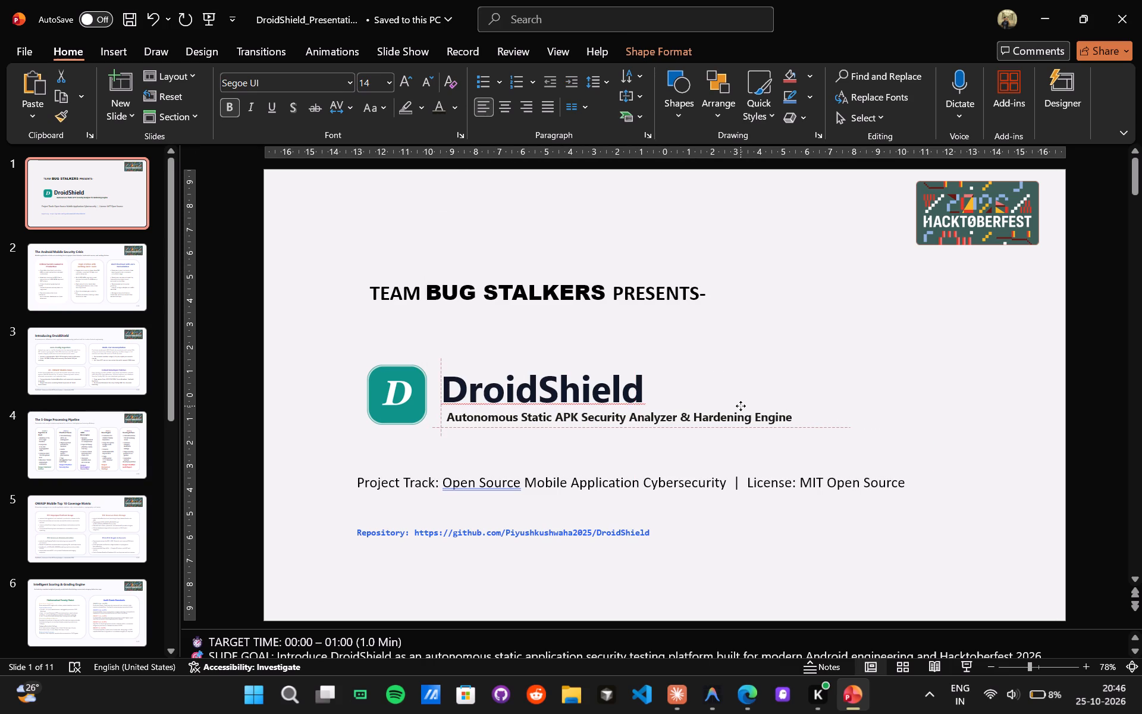
pyautogui.moveTo(741, 406); pyautogui.dragTo(736, 406)
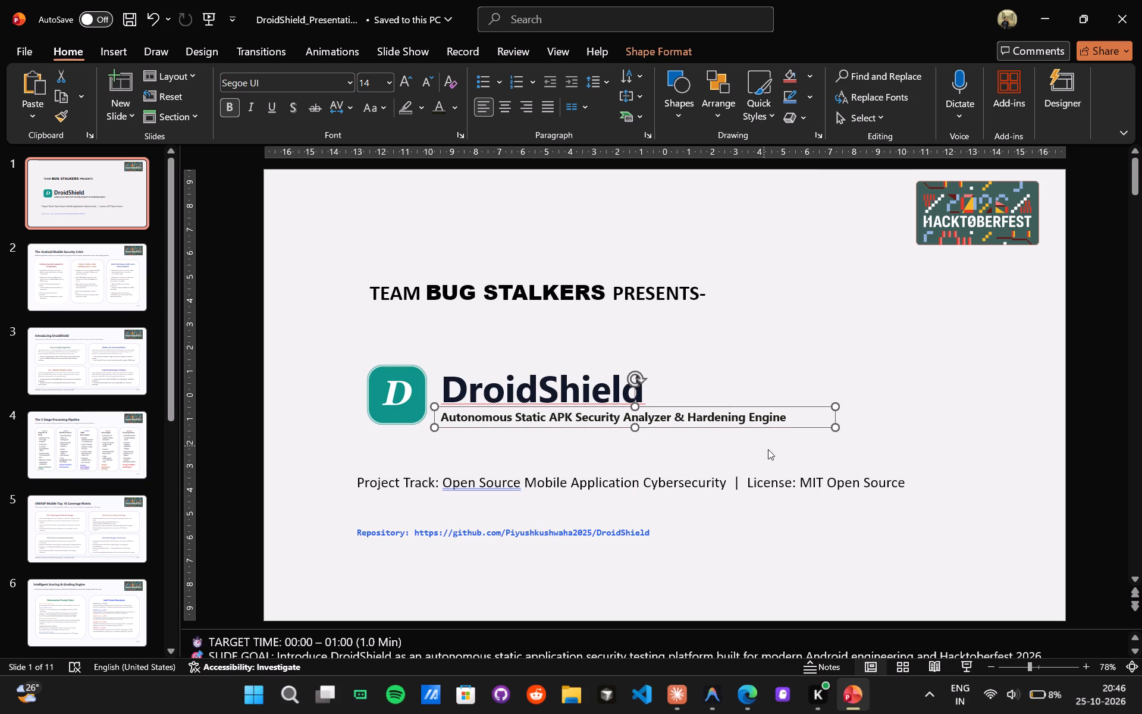
pyautogui.click(772, 453)
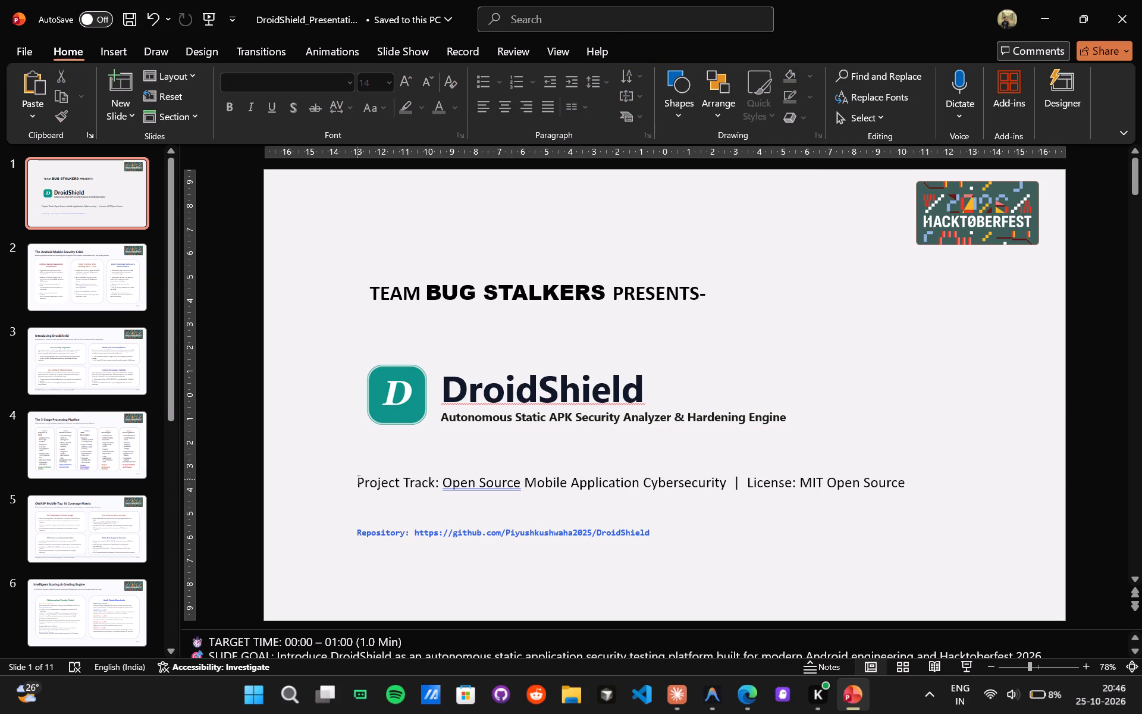
# Give the Project Track and License line the darkest tan theme colour and make it bold.
pyautogui.moveTo(357, 479); pyautogui.dragTo(884, 490)
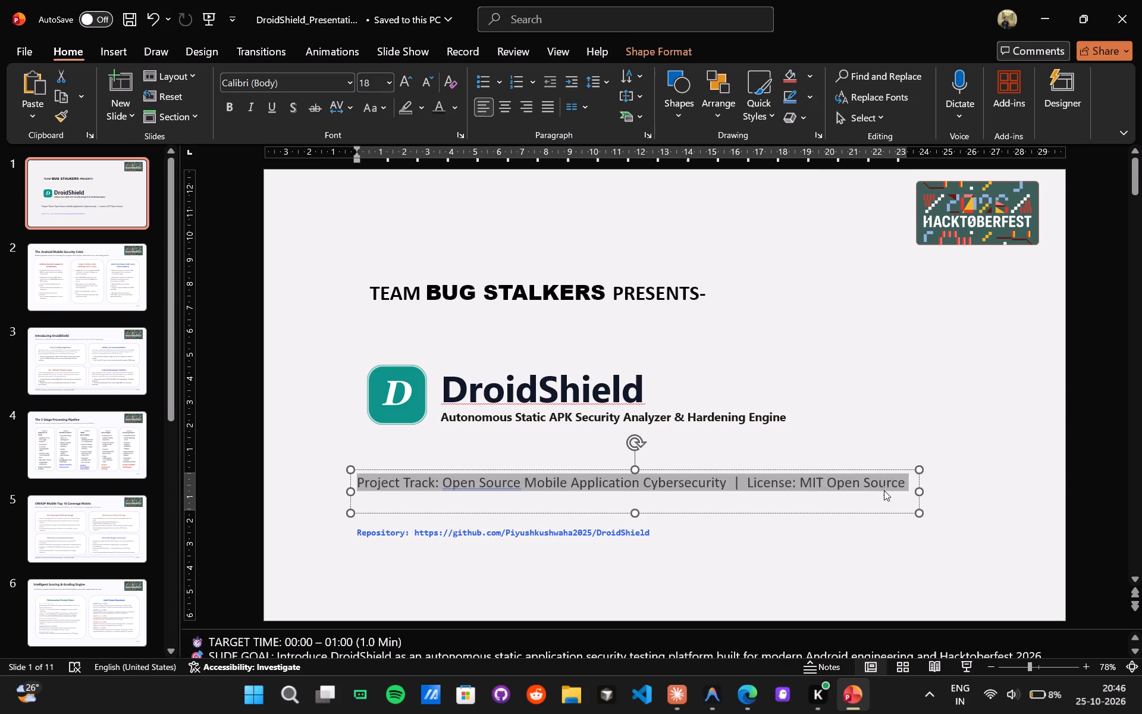
pyautogui.click(440, 111)
pyautogui.click(453, 116)
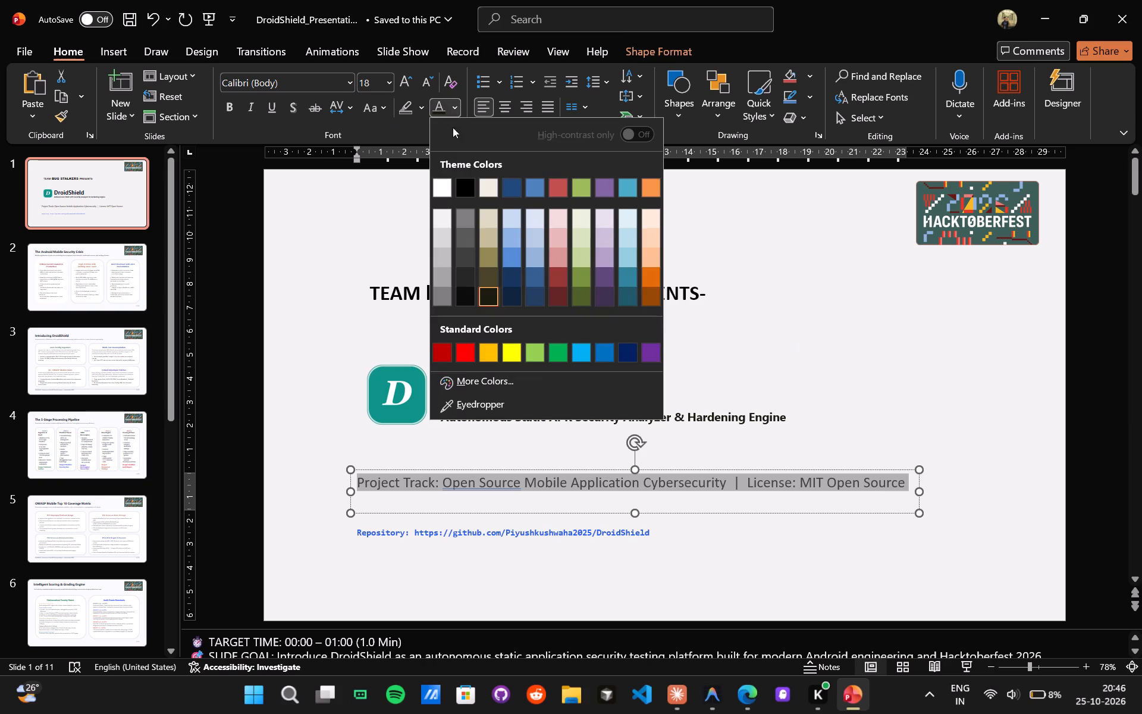
pyautogui.click(490, 295)
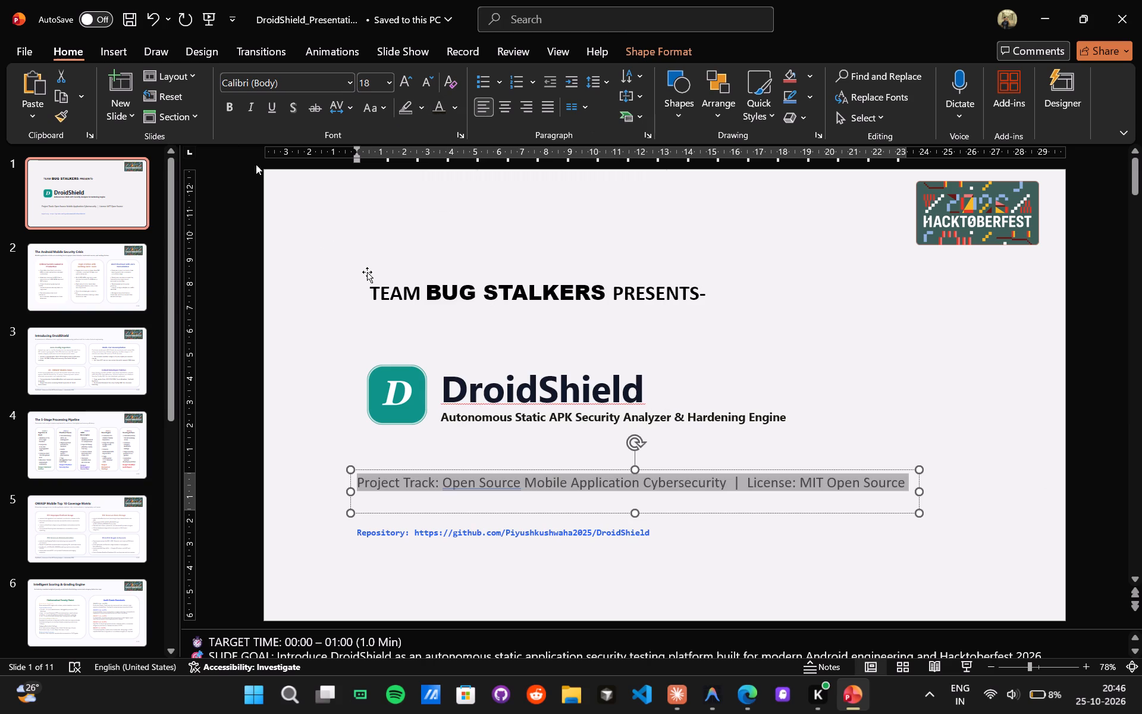
pyautogui.click(231, 107)
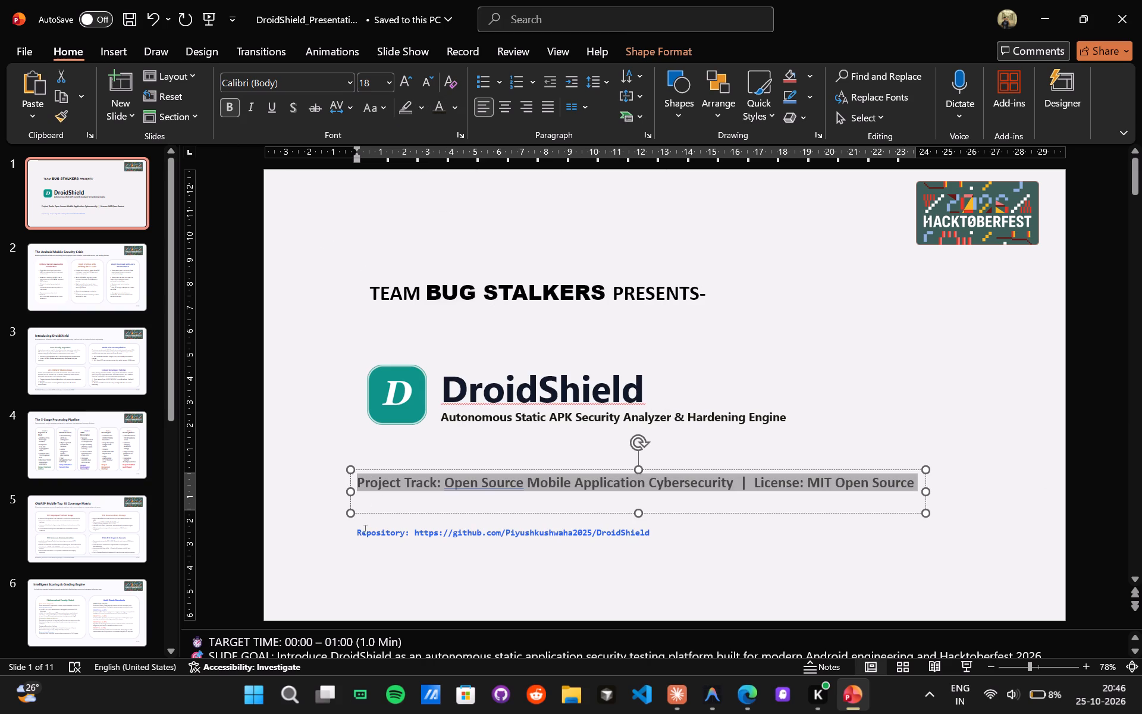
# Extend the Repository label before the GitHub URL to read "Repository link".
pyautogui.click(404, 534)
pyautogui.press('space')
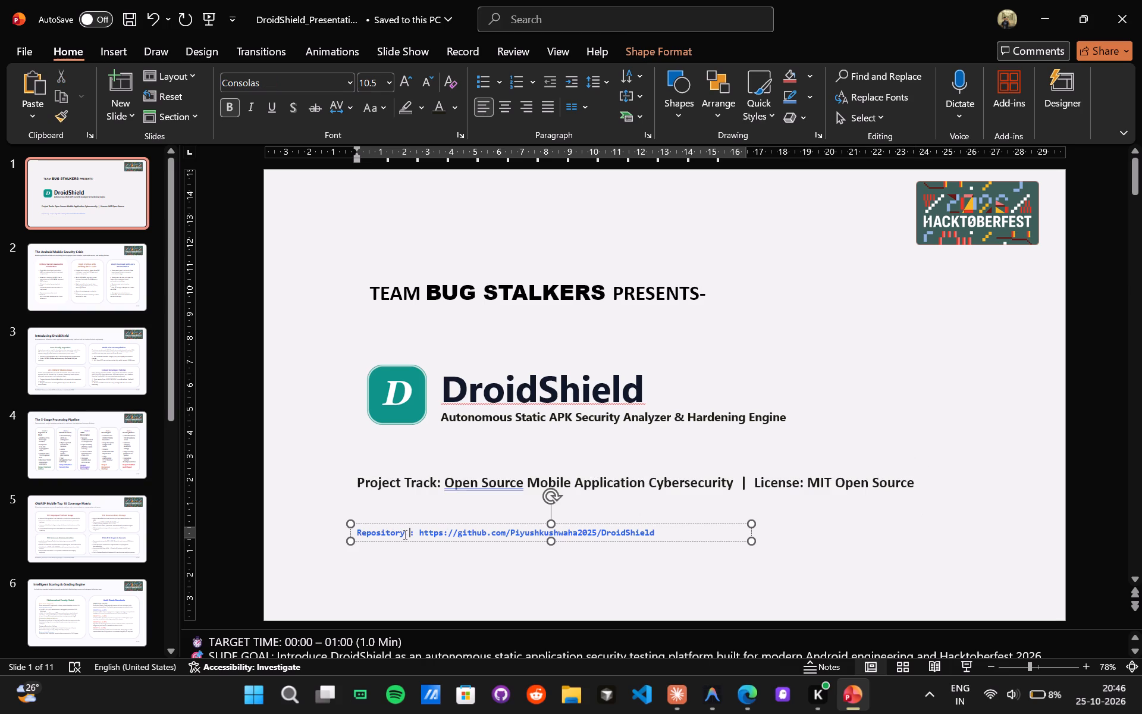
pyautogui.write('link')
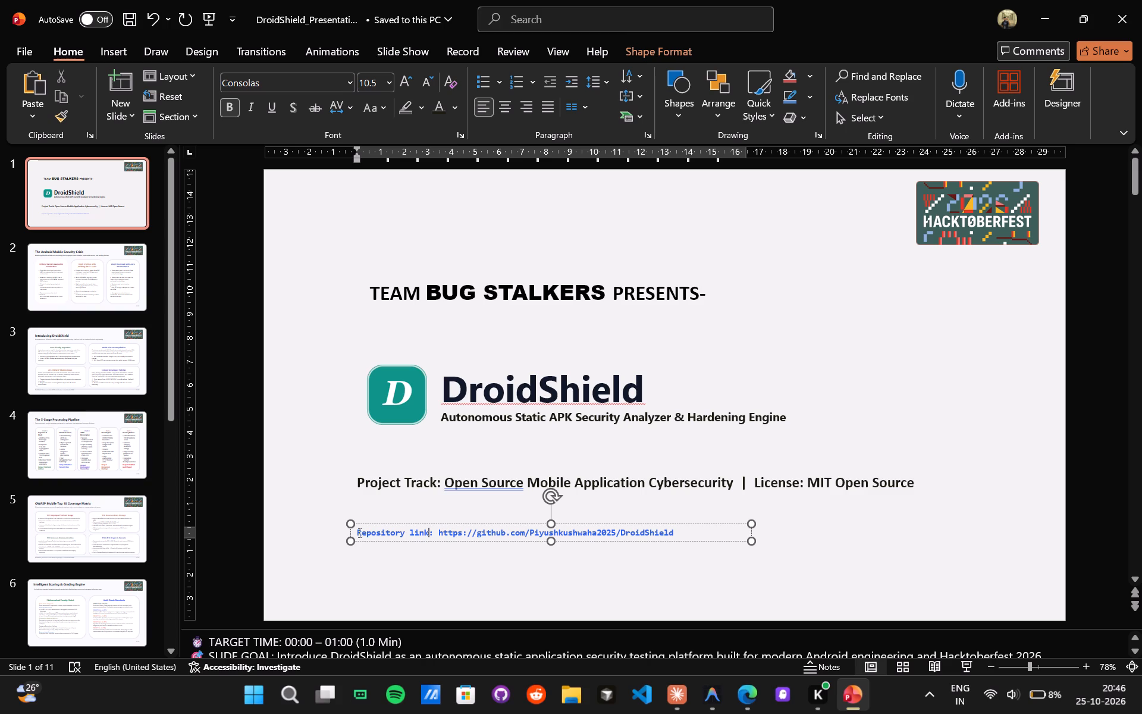
# Recolour only the "Repository link" label with the darkest tan theme shade.
pyautogui.moveTo(359, 533); pyautogui.dragTo(428, 536)
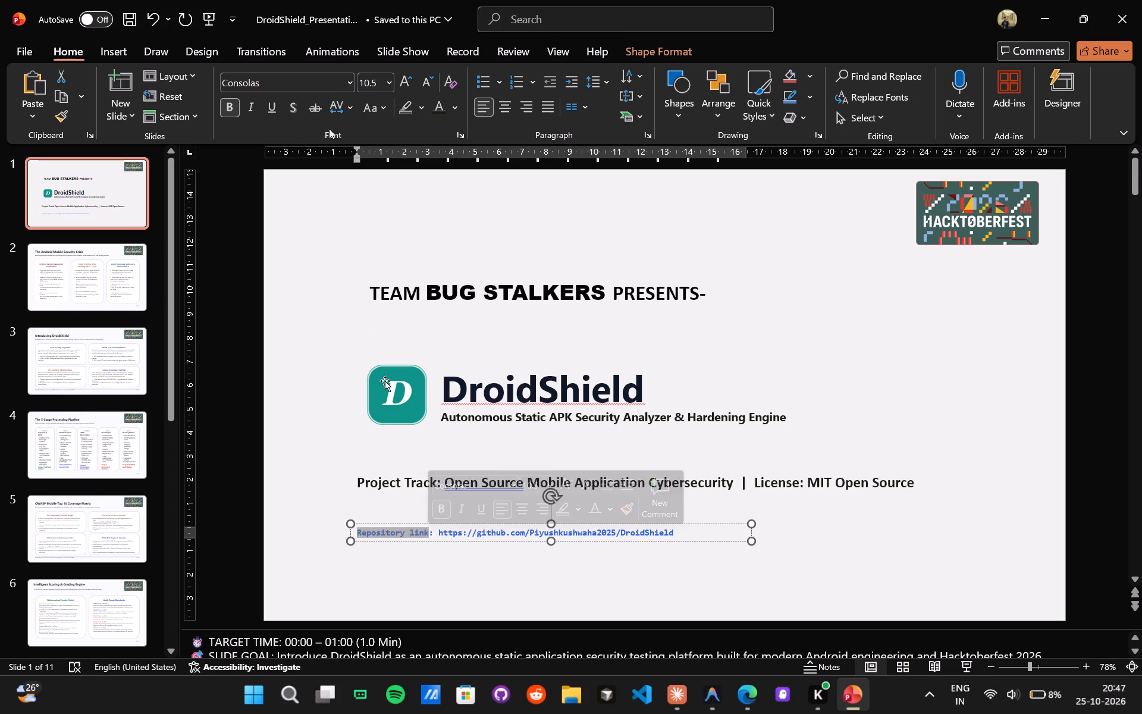
pyautogui.click(375, 107)
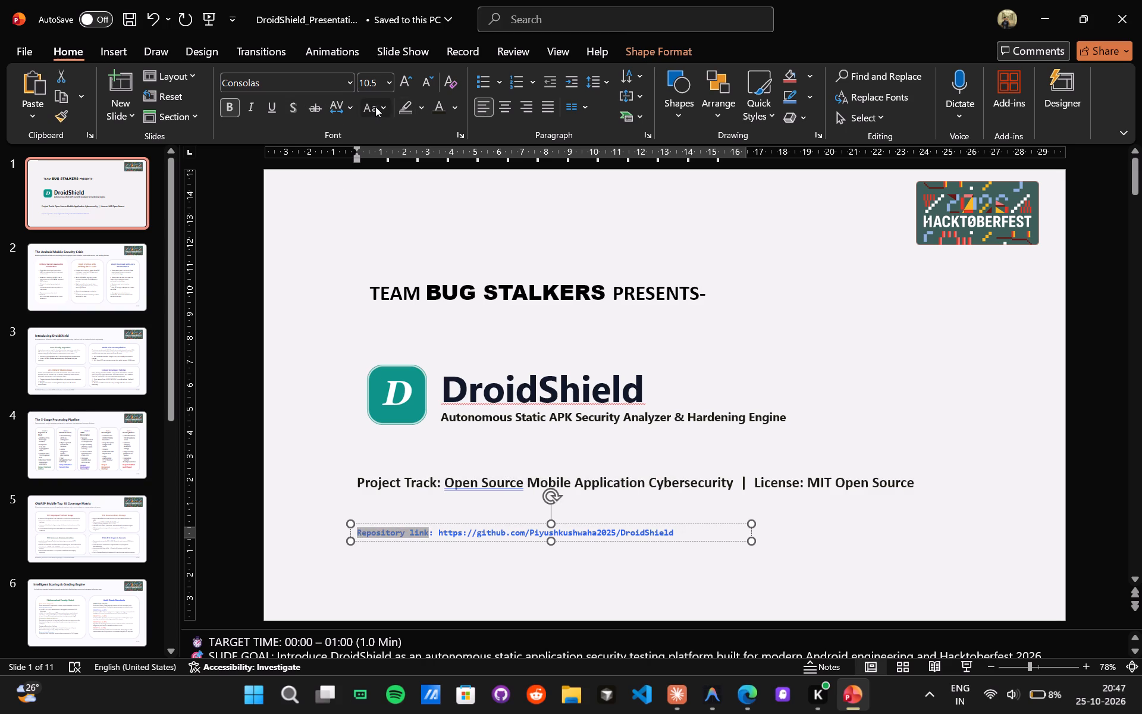
pyautogui.click(387, 104)
pyautogui.click(451, 108)
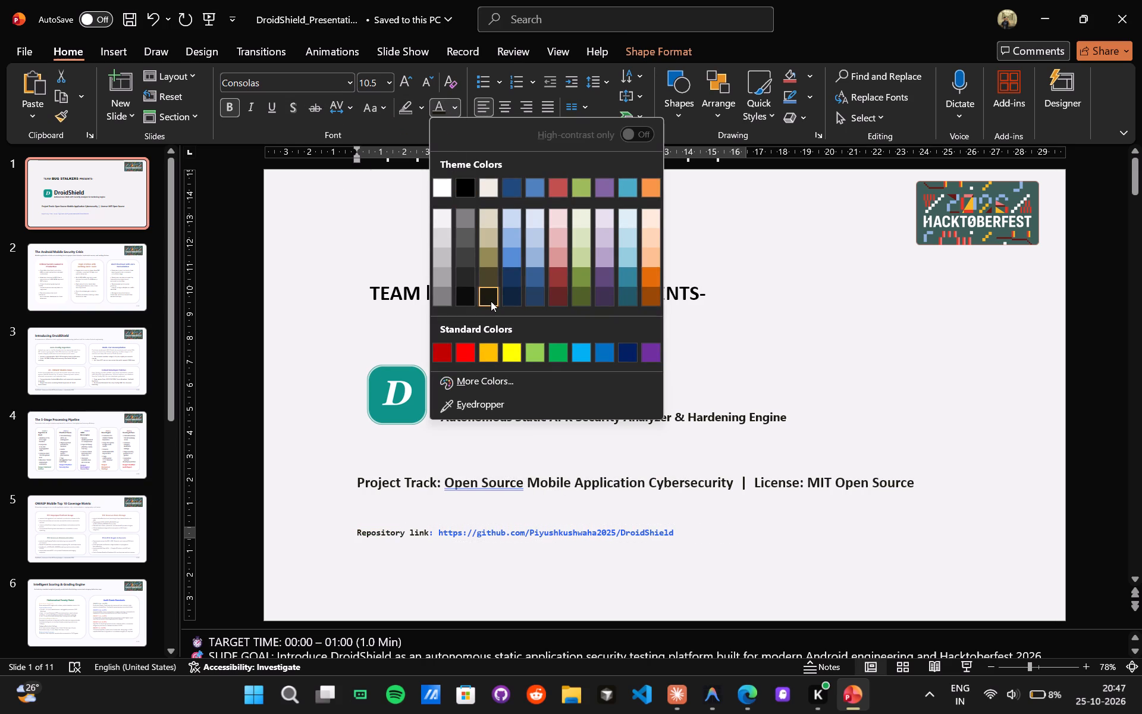
pyautogui.click(491, 301)
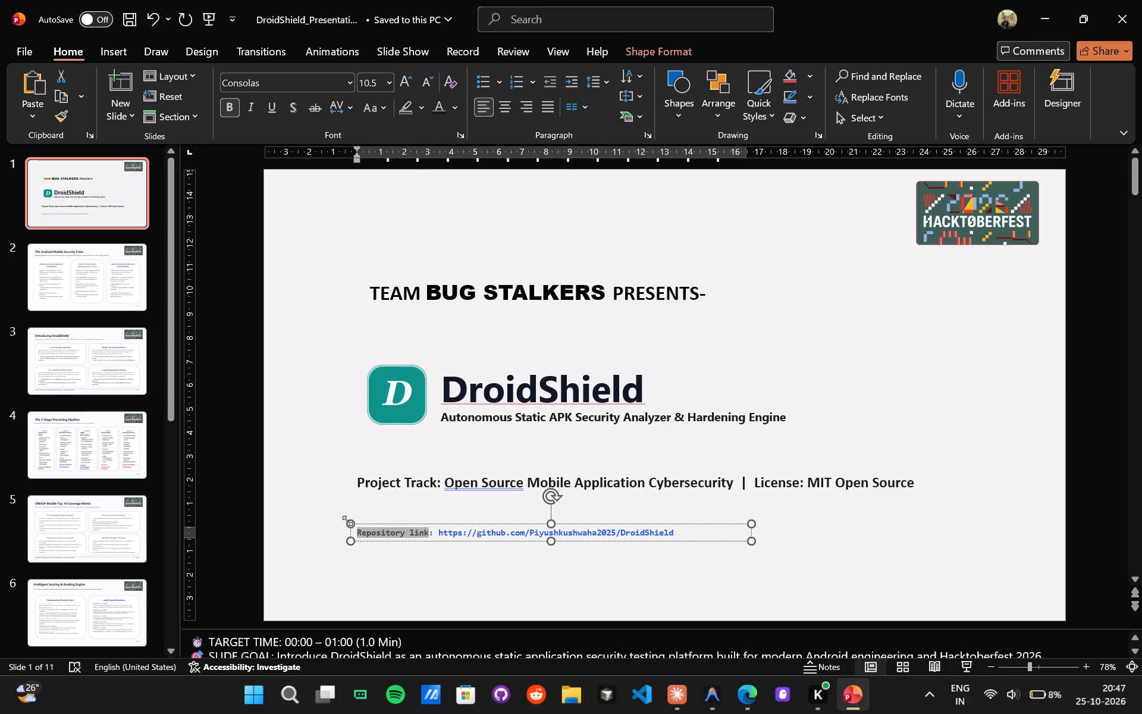
# Extend the repository text box up and left, and set the "Repository link" label's font size to 15.
pyautogui.moveTo(349, 521); pyautogui.dragTo(336, 507)
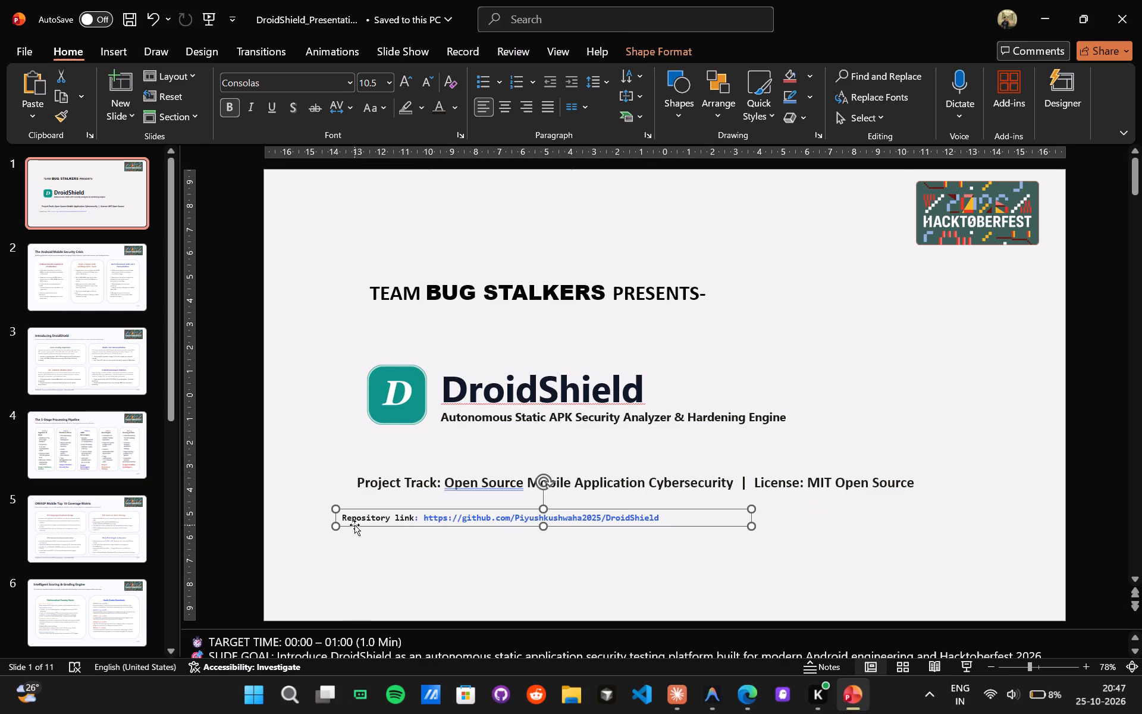
pyautogui.moveTo(343, 516); pyautogui.dragTo(407, 524)
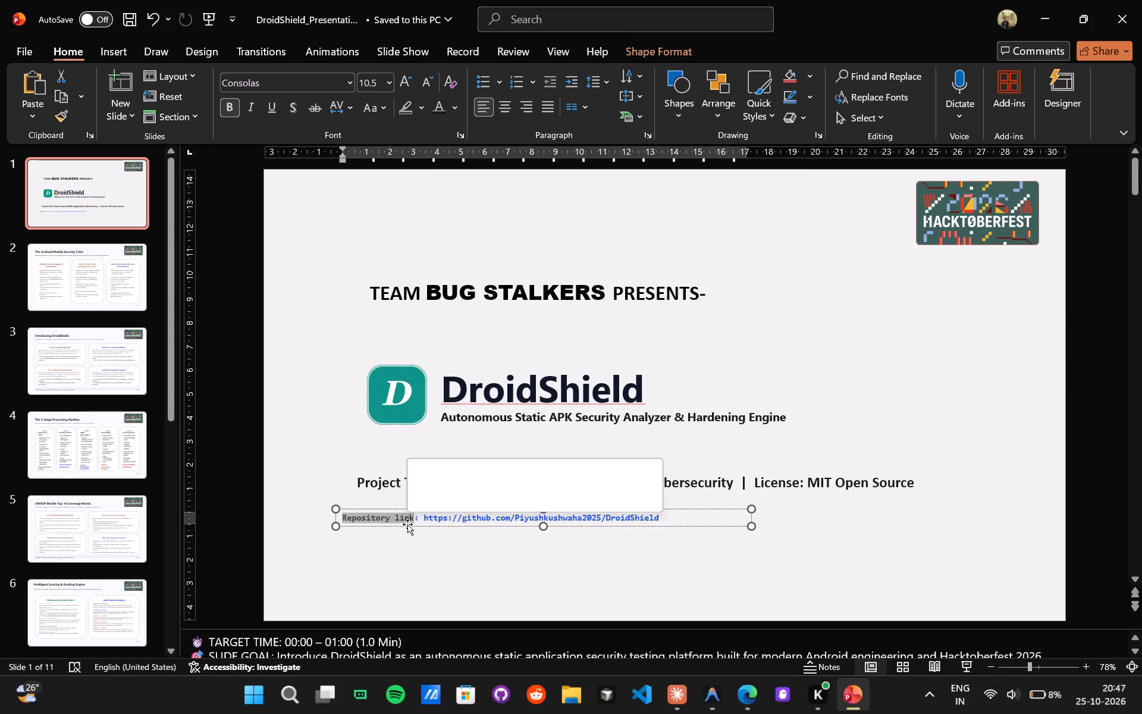
pyautogui.click(375, 79)
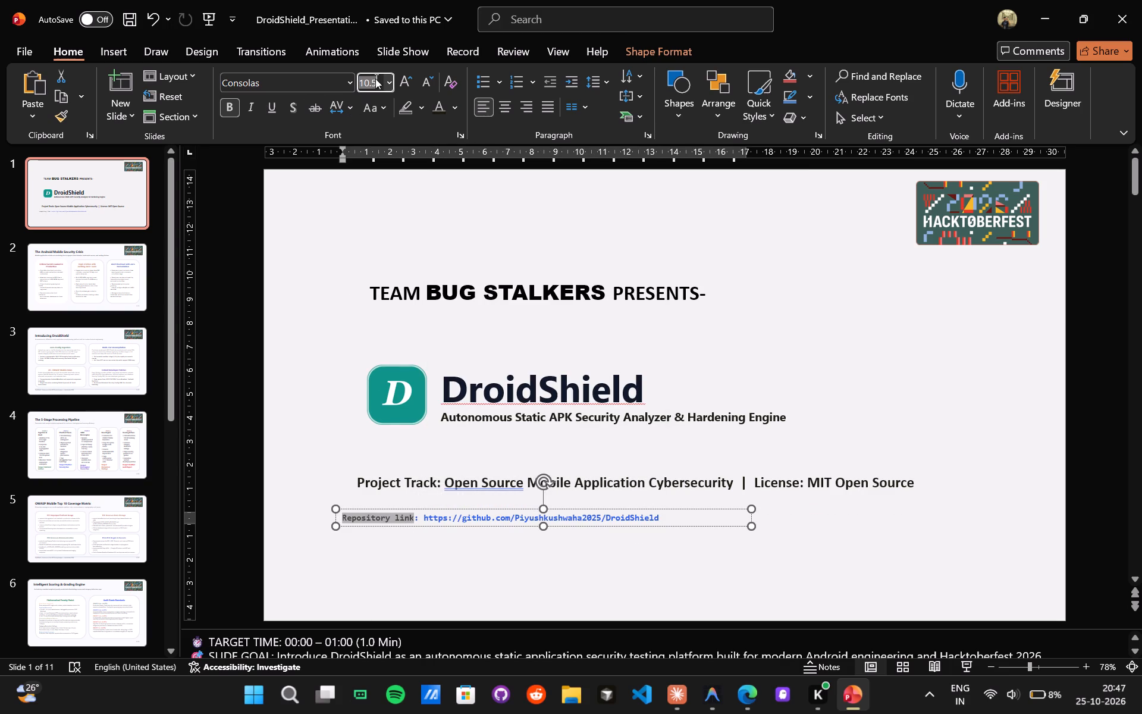
pyautogui.press('BackSpace')
pyautogui.write('15')
pyautogui.press('Return')
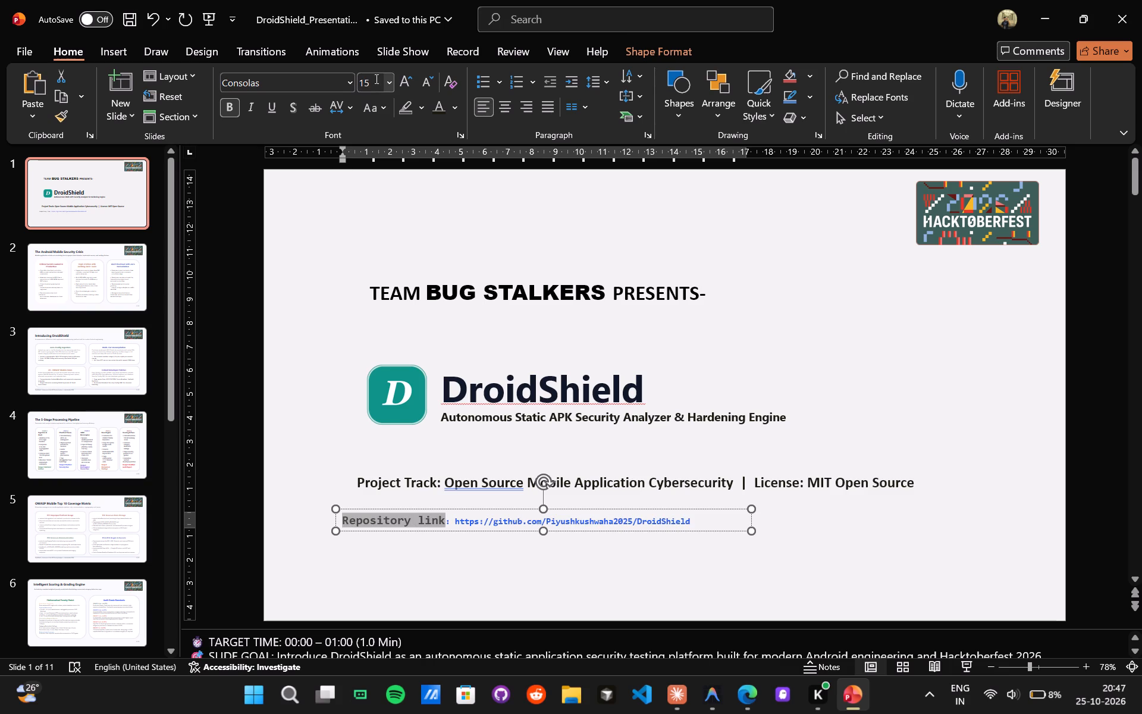
pyautogui.click(380, 412)
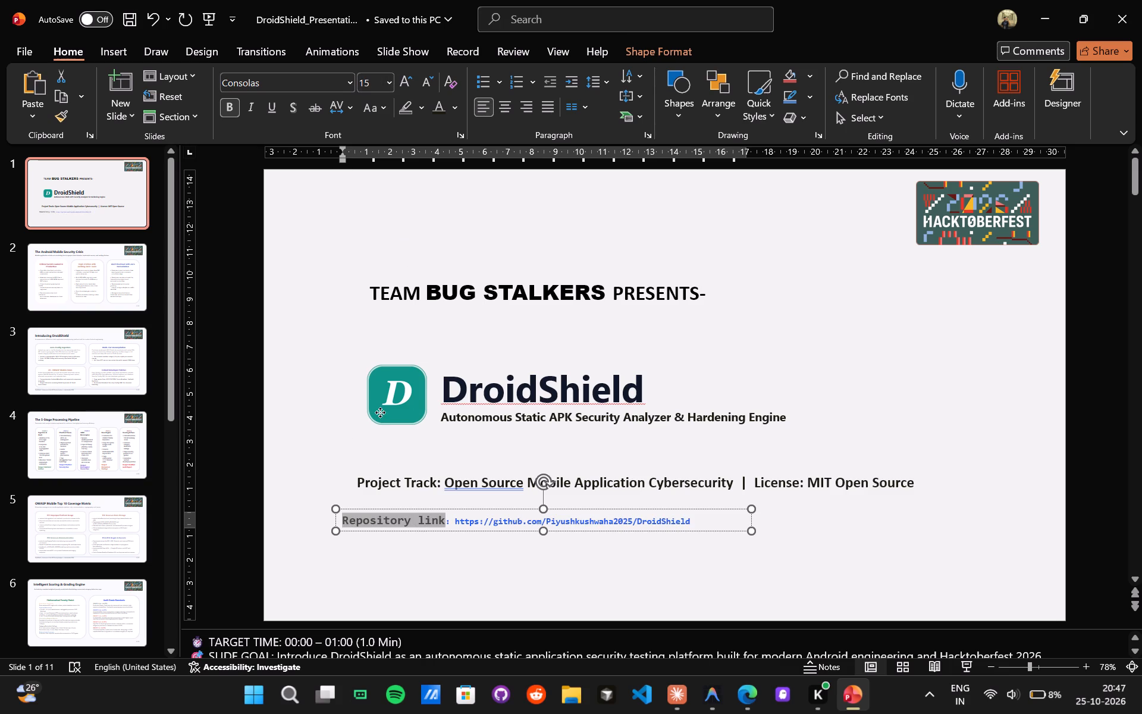
pyautogui.click(358, 433)
pyautogui.click(499, 339)
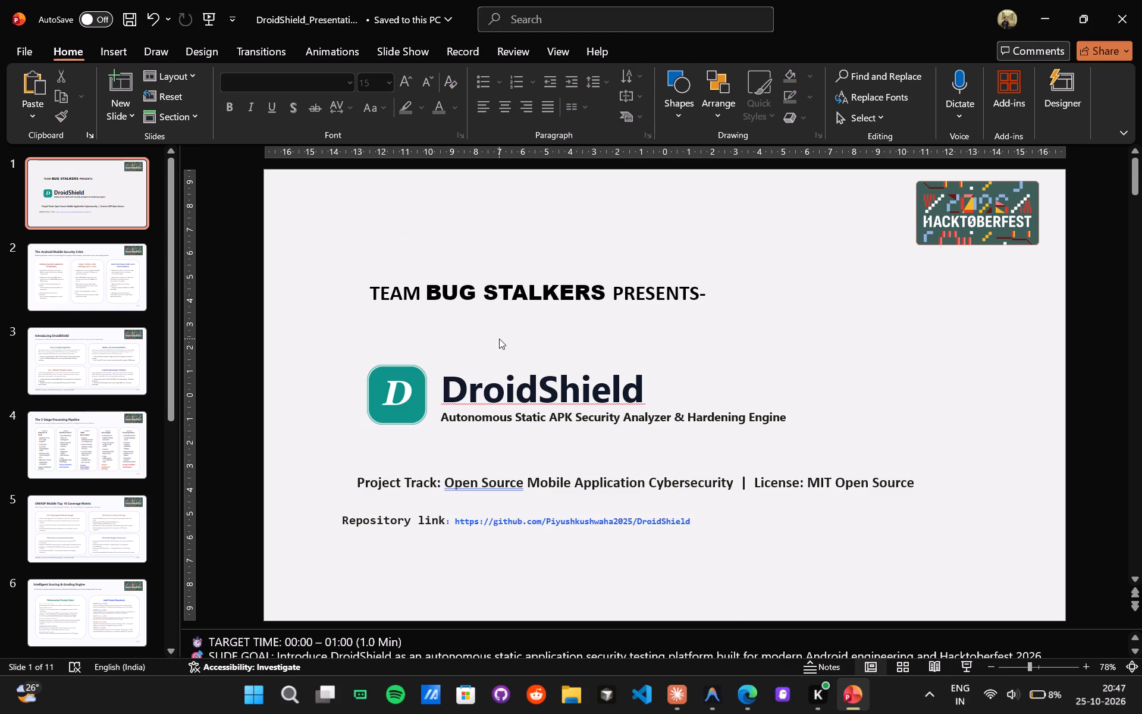
# Shift the D logo, the DroidShield title and the tagline left, keeping the tagline beneath the title.
pyautogui.moveTo(503, 346); pyautogui.dragTo(514, 361)
pyautogui.click(514, 361)
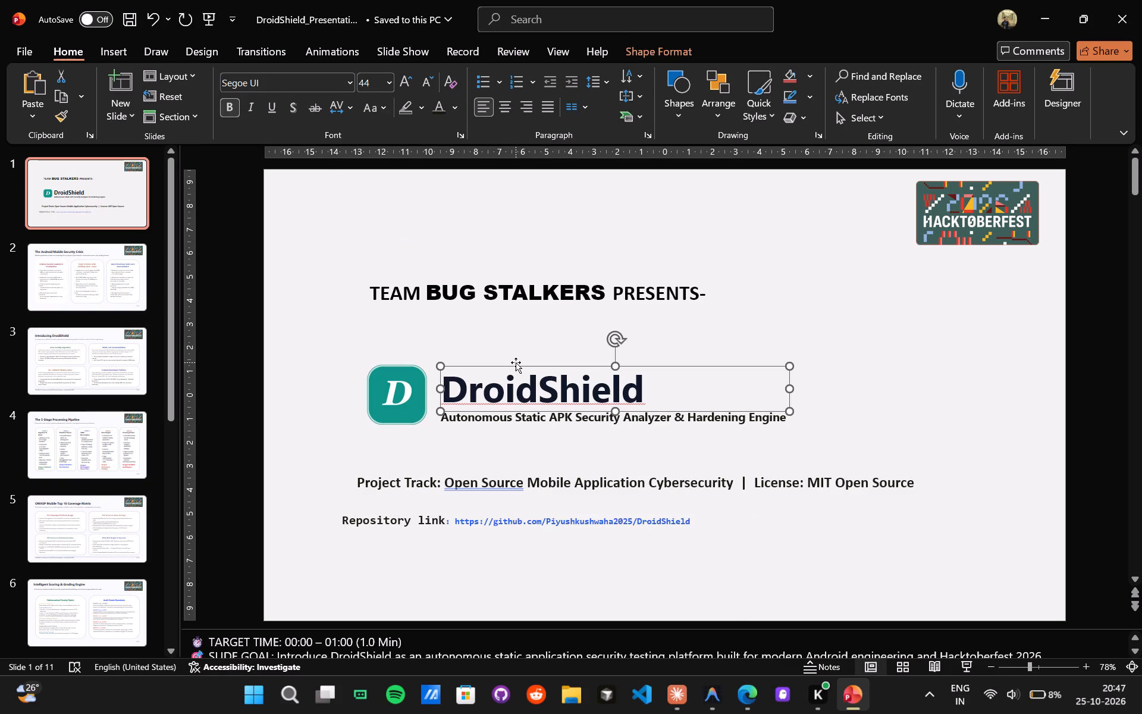
pyautogui.moveTo(392, 394); pyautogui.dragTo(348, 397)
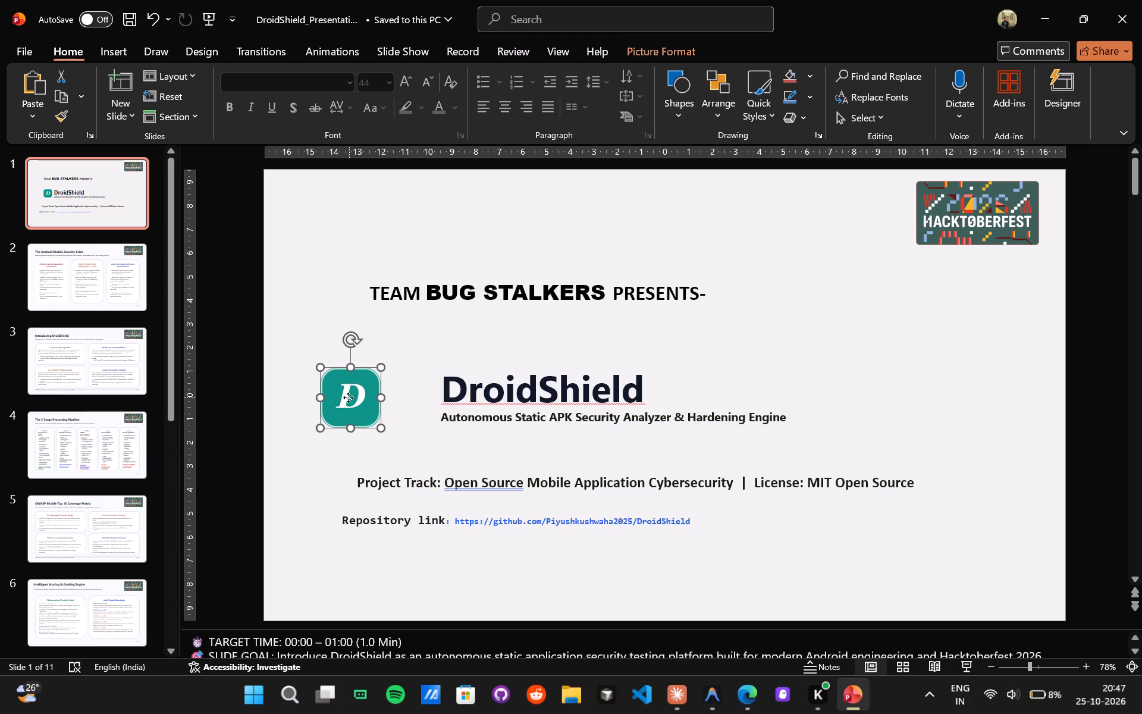
pyautogui.click(498, 376)
pyautogui.moveTo(519, 368); pyautogui.dragTo(504, 366)
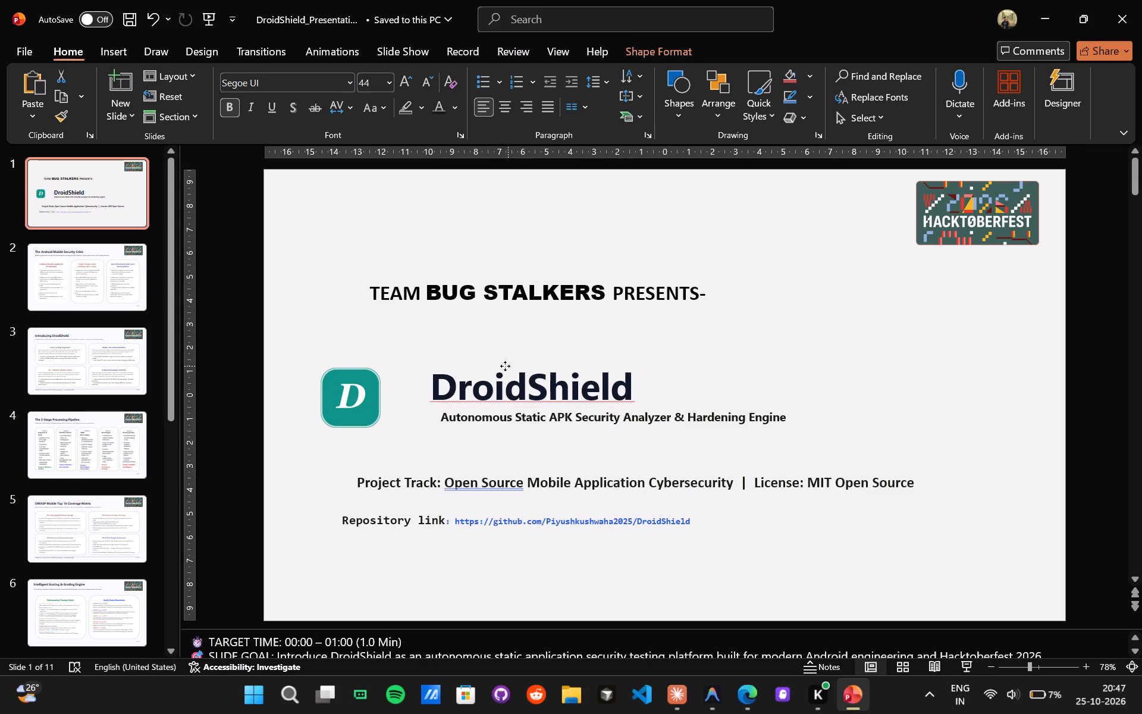
pyautogui.moveTo(504, 366); pyautogui.dragTo(482, 364)
pyautogui.click(498, 416)
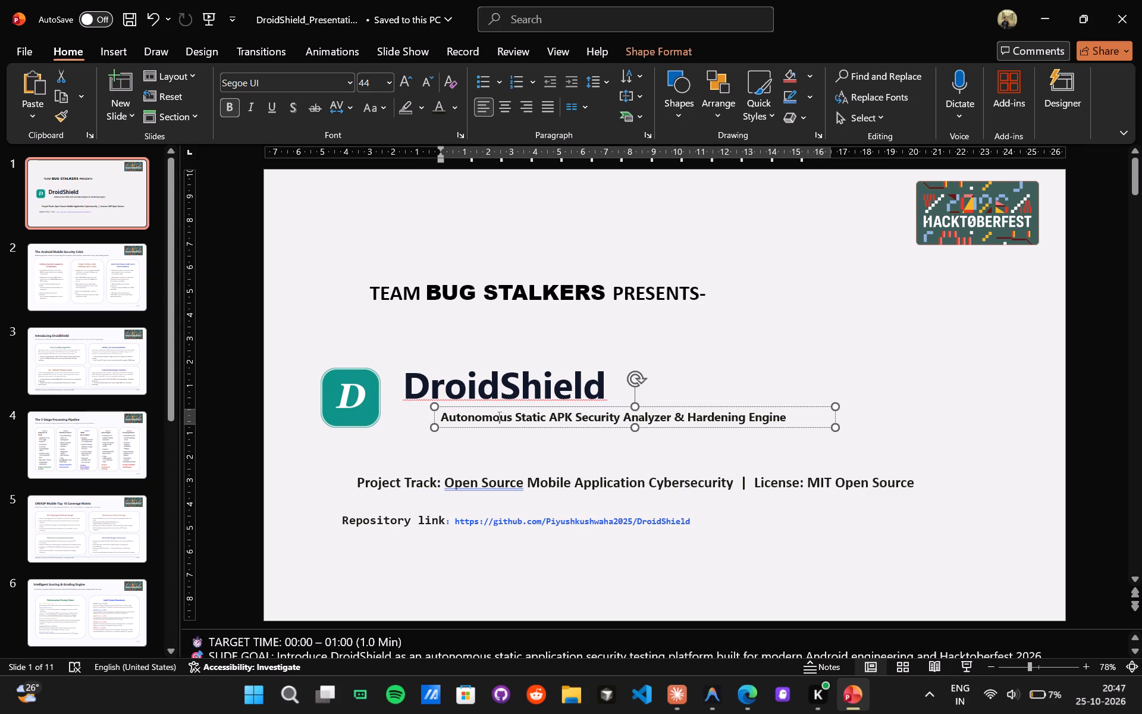
pyautogui.moveTo(514, 427); pyautogui.dragTo(479, 425)
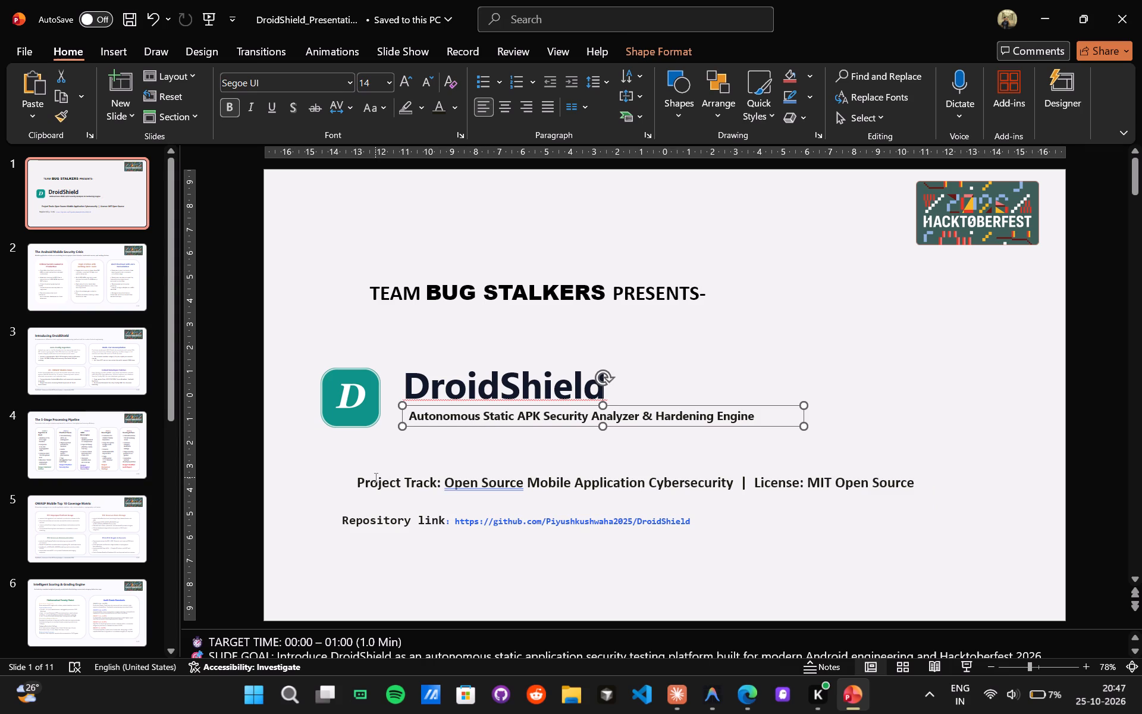
# Move the Project Track line left under the logo and place the repository line directly beneath it.
pyautogui.click(369, 481)
pyautogui.moveTo(356, 471); pyautogui.dragTo(330, 469)
pyautogui.click(346, 524)
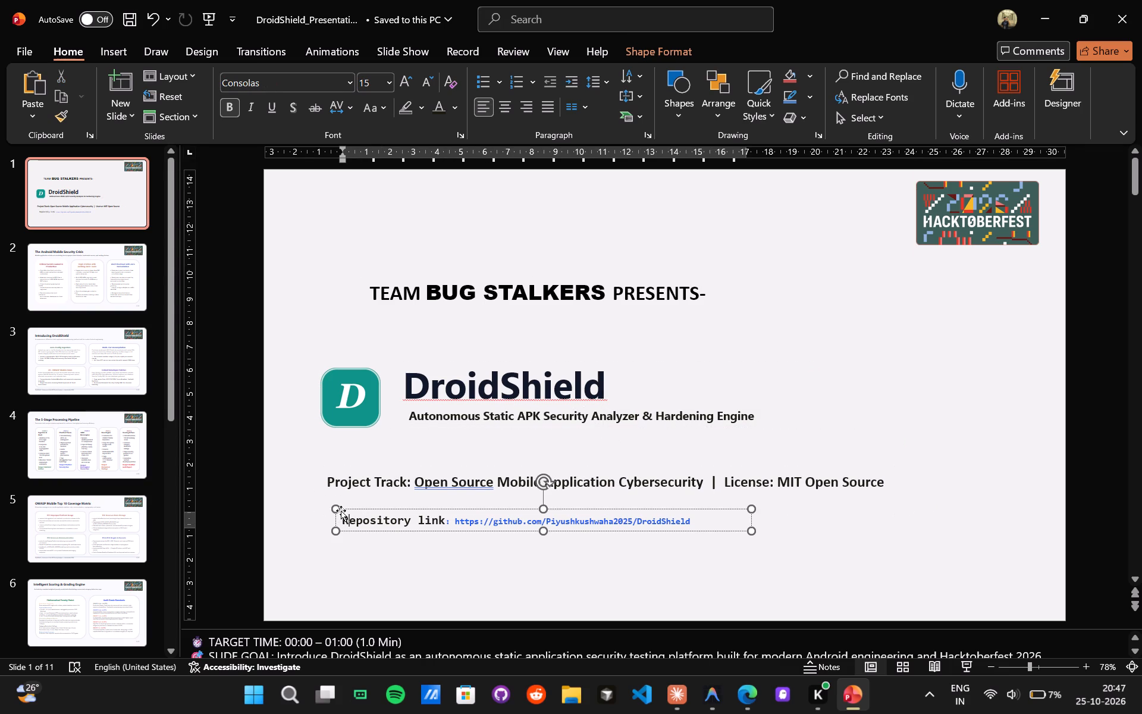
pyautogui.moveTo(349, 509); pyautogui.dragTo(334, 496)
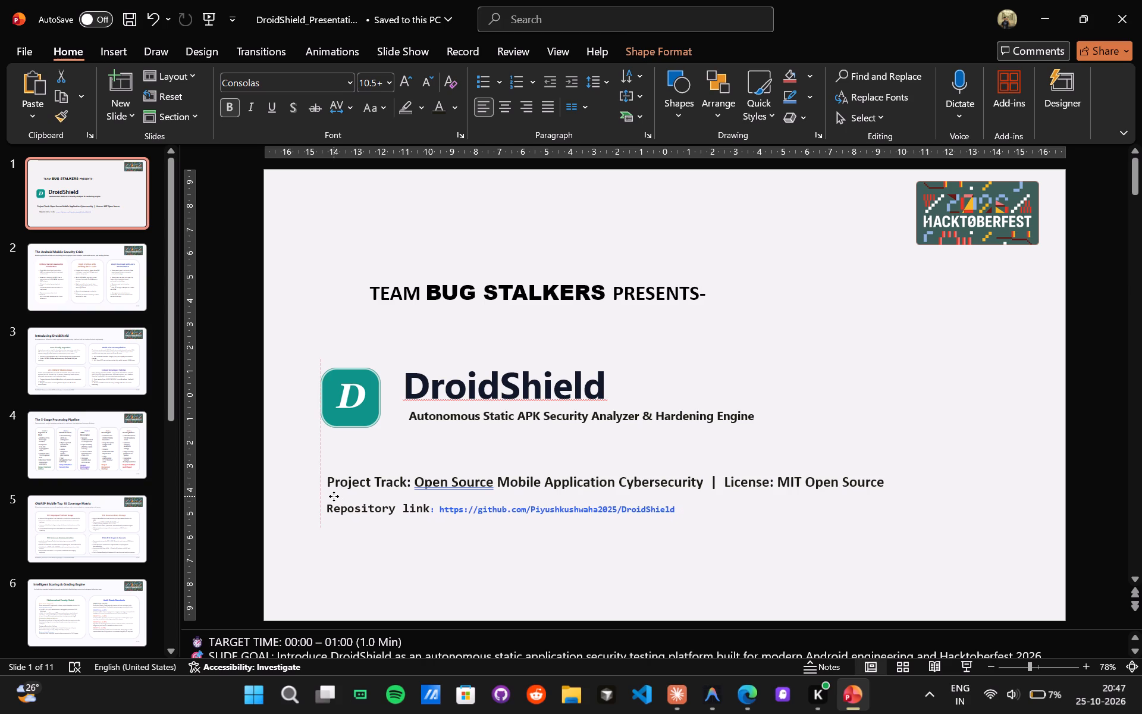
pyautogui.moveTo(334, 496); pyautogui.dragTo(337, 493)
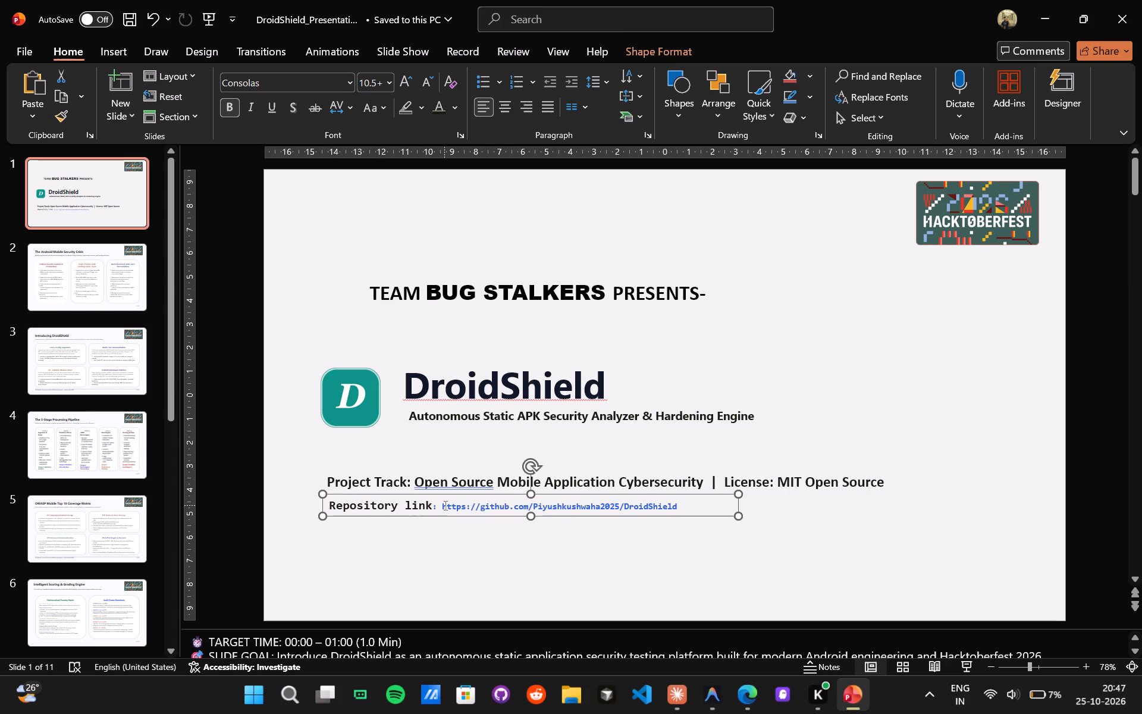
# Set the font size of the GitHub URL in the repository line to 15.
pyautogui.click(444, 505)
pyautogui.moveTo(441, 505); pyautogui.dragTo(557, 500)
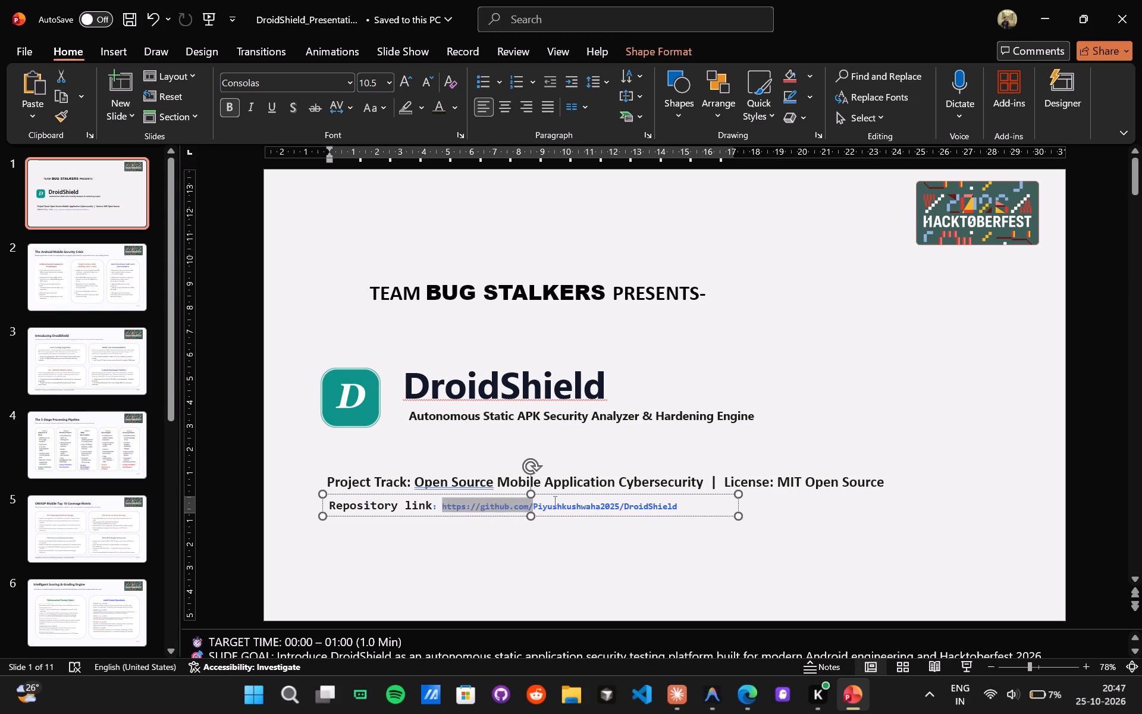
pyautogui.moveTo(557, 500); pyautogui.dragTo(636, 512)
pyautogui.click(375, 84)
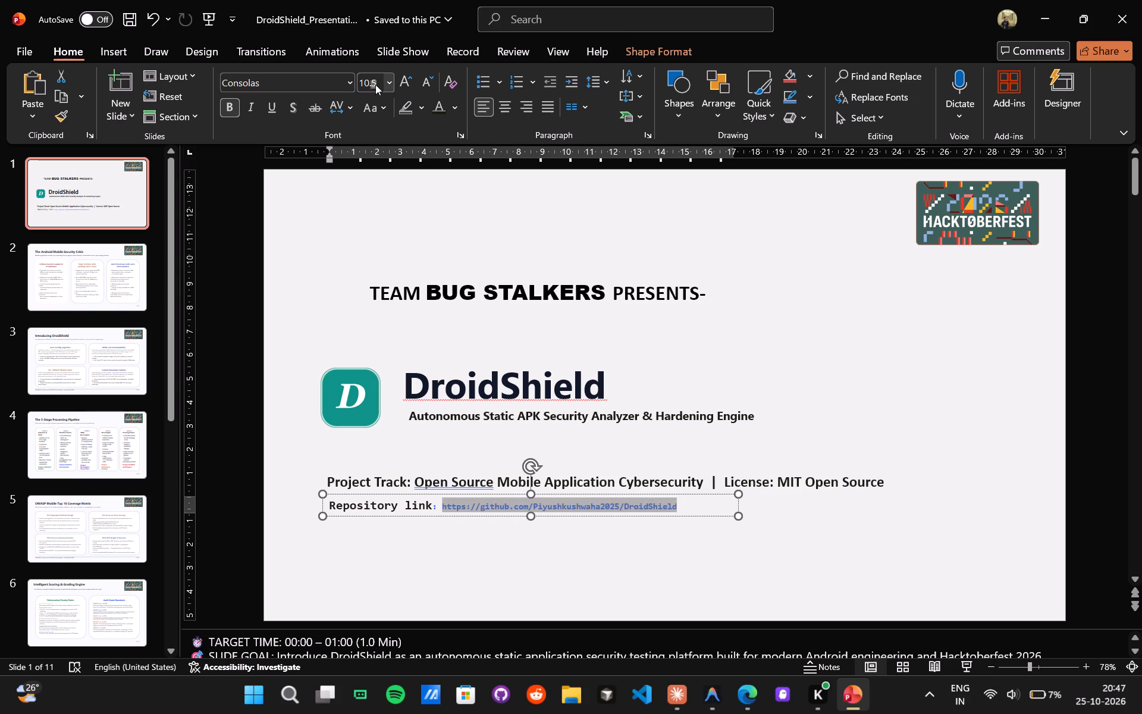
pyautogui.press('BackSpace')
pyautogui.write('15')
pyautogui.press('Return')
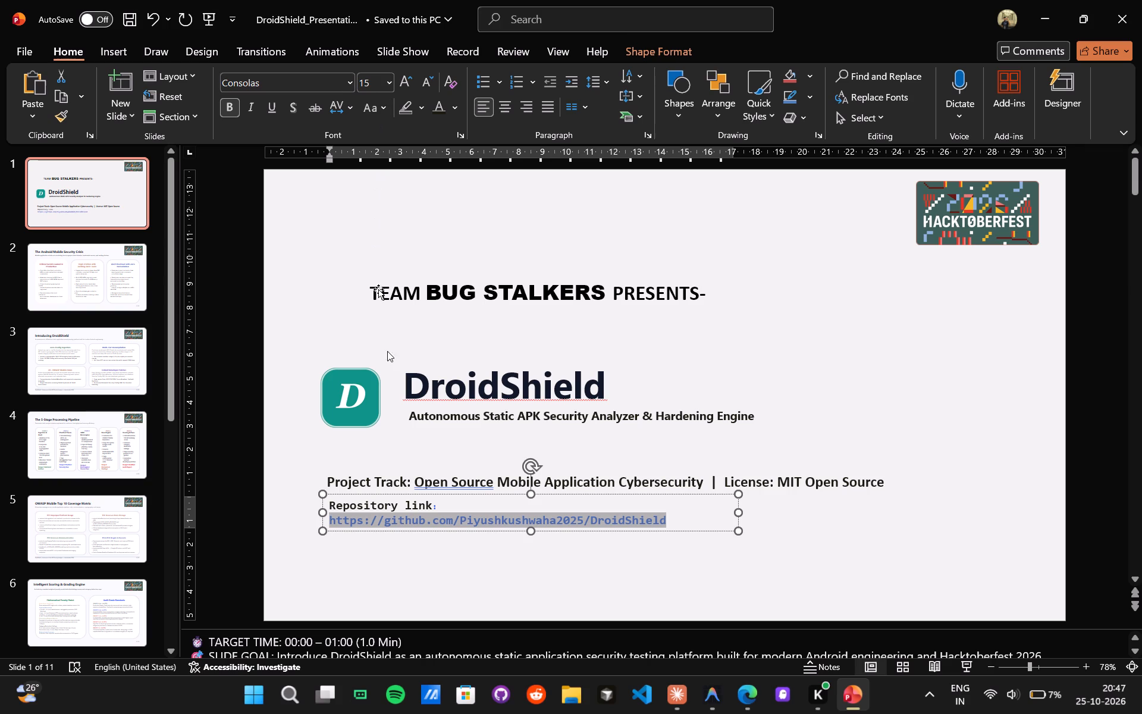
# Widen the repository text box to the right until the label and URL fit on one line.
pyautogui.click(464, 580)
pyautogui.click(613, 507)
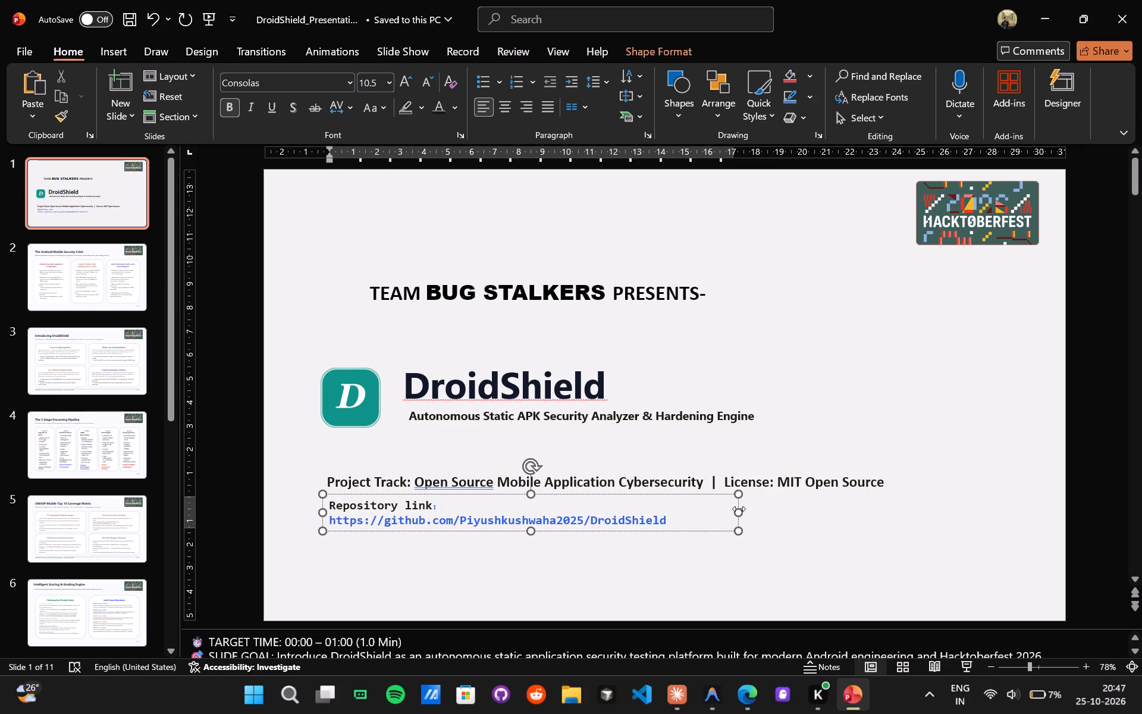
pyautogui.moveTo(739, 509); pyautogui.dragTo(805, 503)
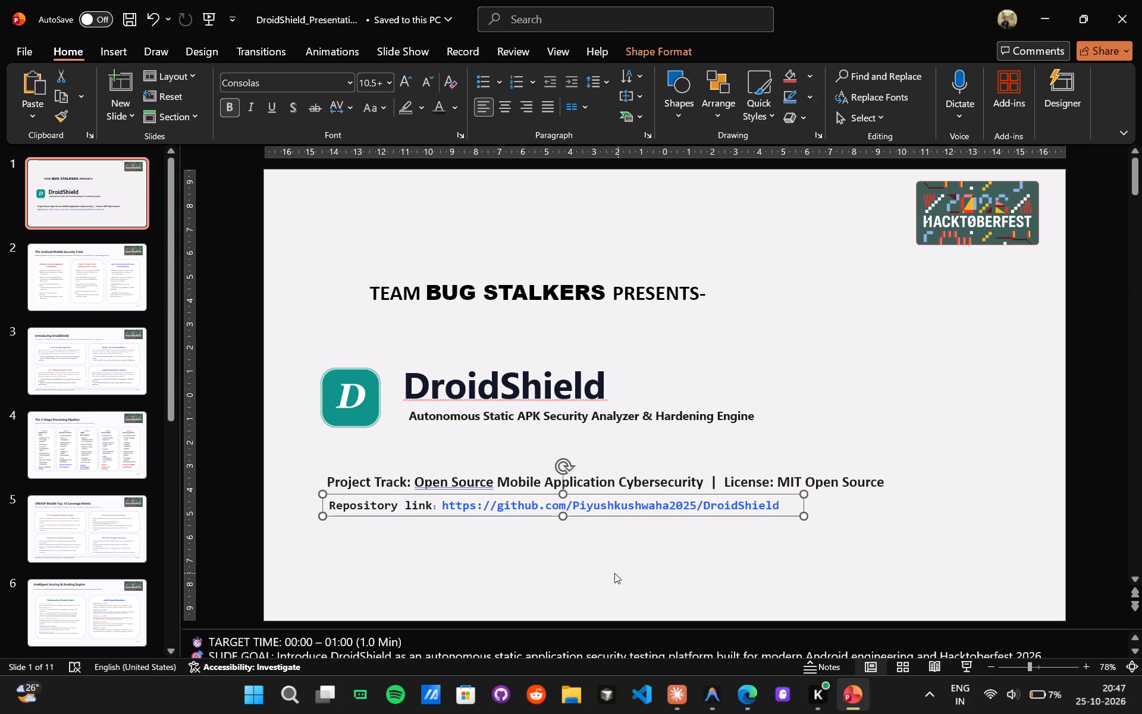
pyautogui.click(613, 573)
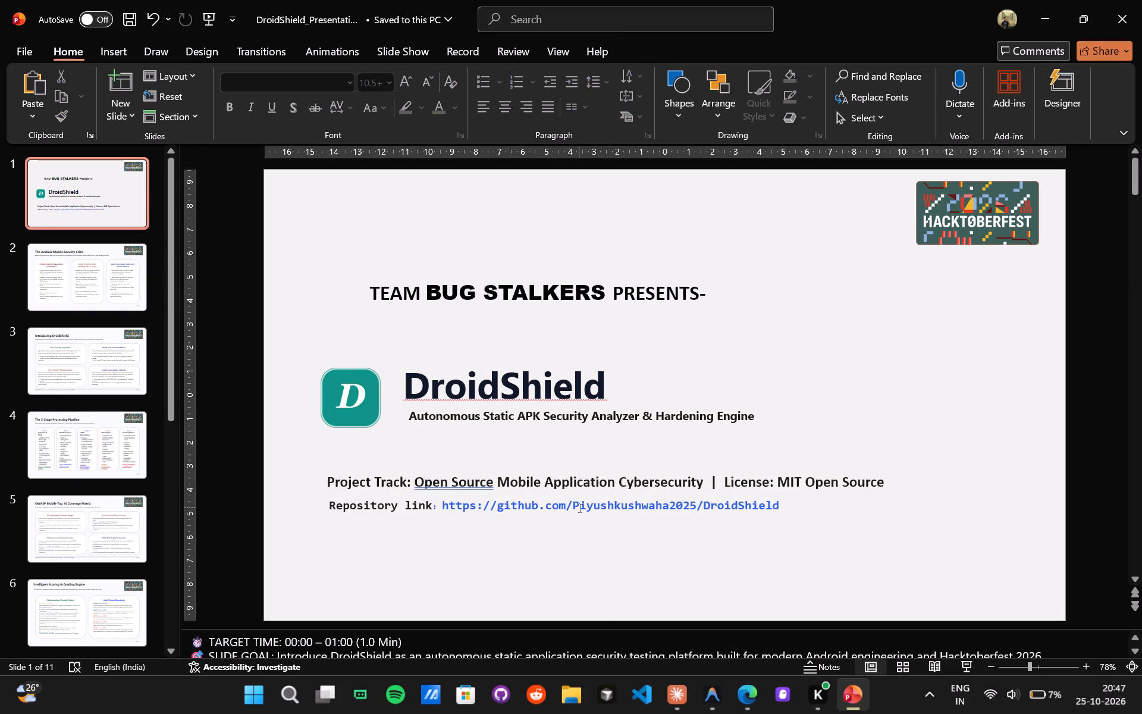
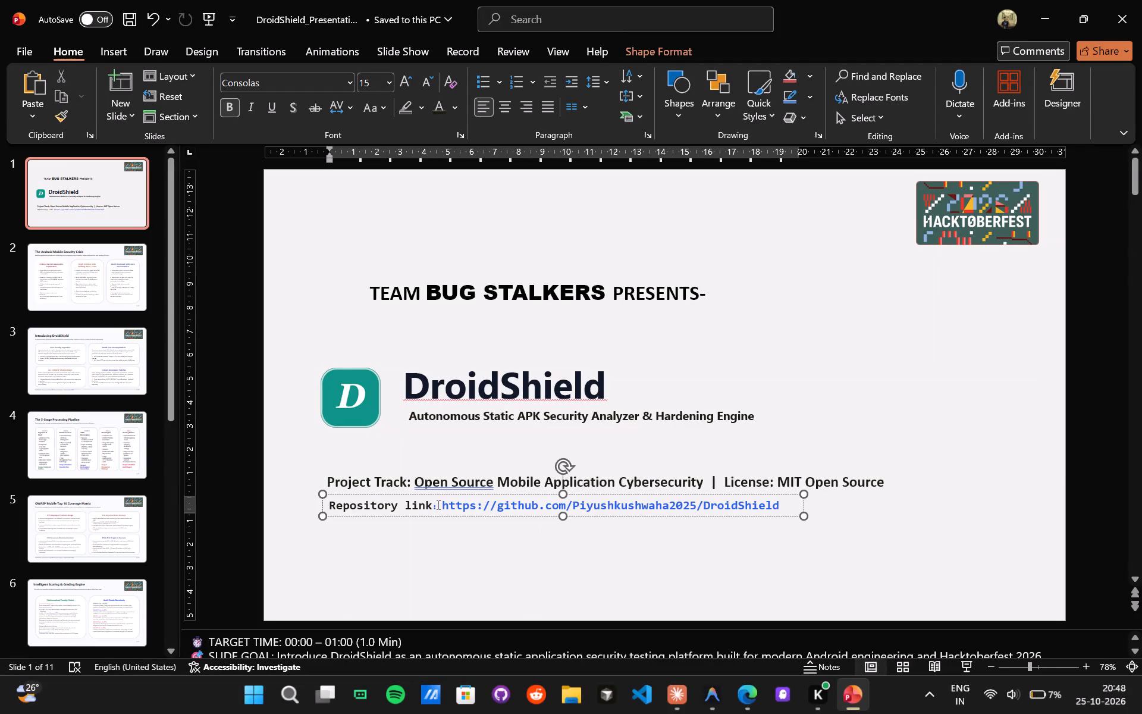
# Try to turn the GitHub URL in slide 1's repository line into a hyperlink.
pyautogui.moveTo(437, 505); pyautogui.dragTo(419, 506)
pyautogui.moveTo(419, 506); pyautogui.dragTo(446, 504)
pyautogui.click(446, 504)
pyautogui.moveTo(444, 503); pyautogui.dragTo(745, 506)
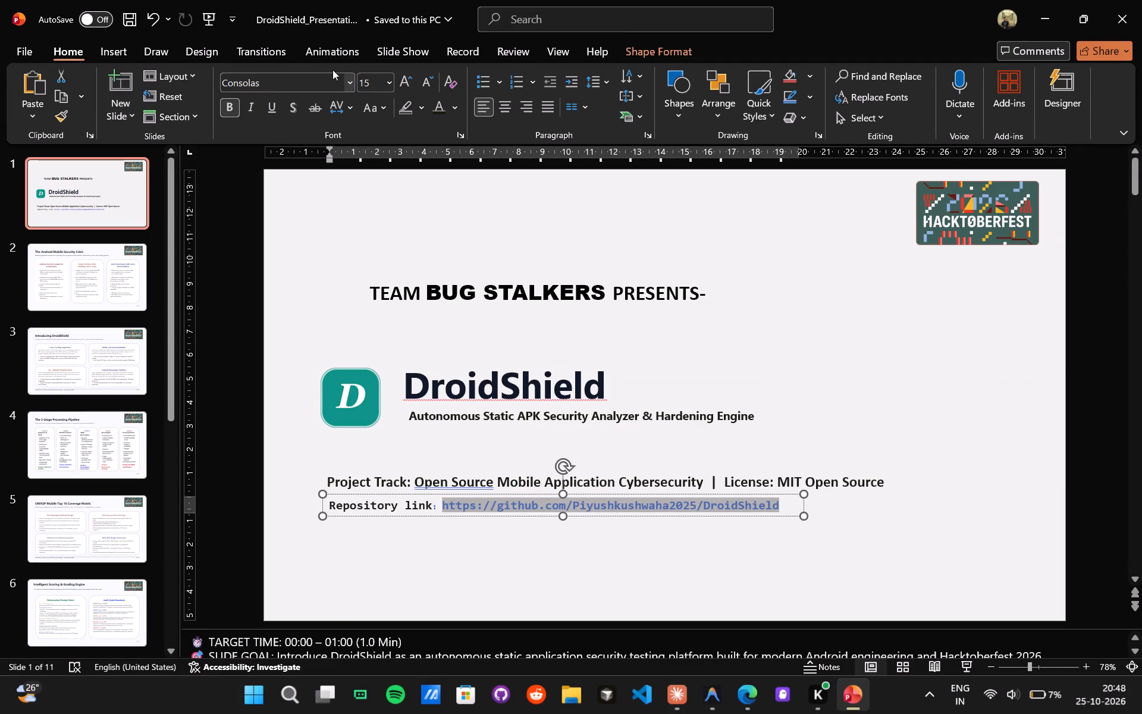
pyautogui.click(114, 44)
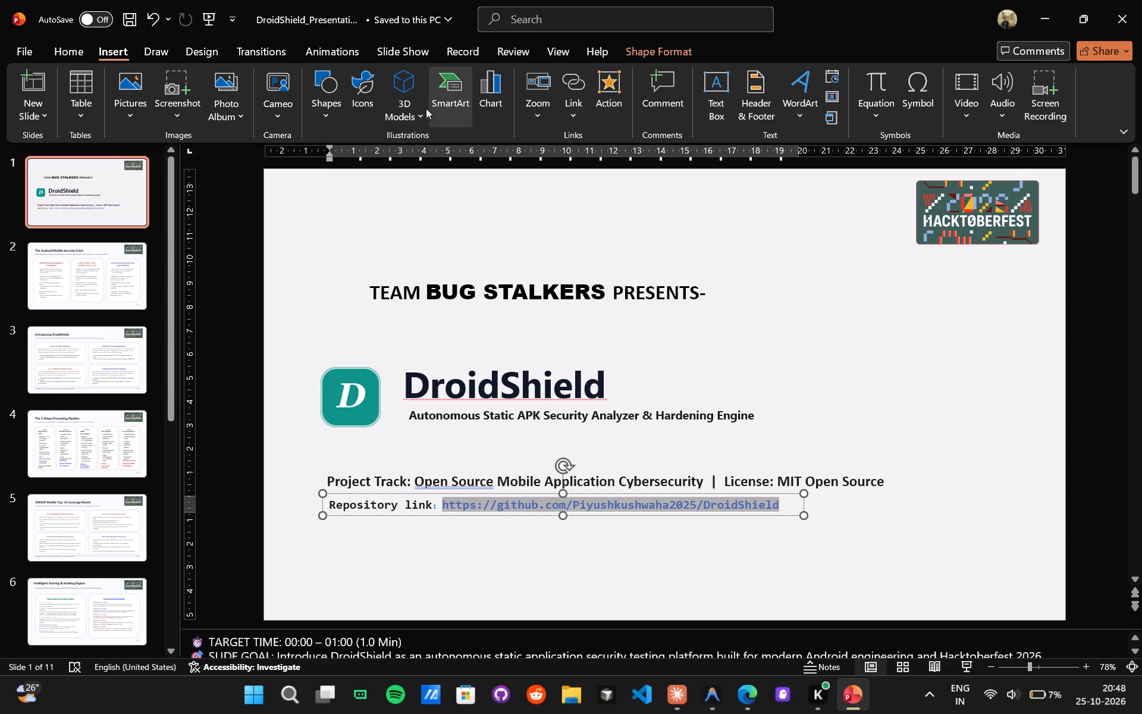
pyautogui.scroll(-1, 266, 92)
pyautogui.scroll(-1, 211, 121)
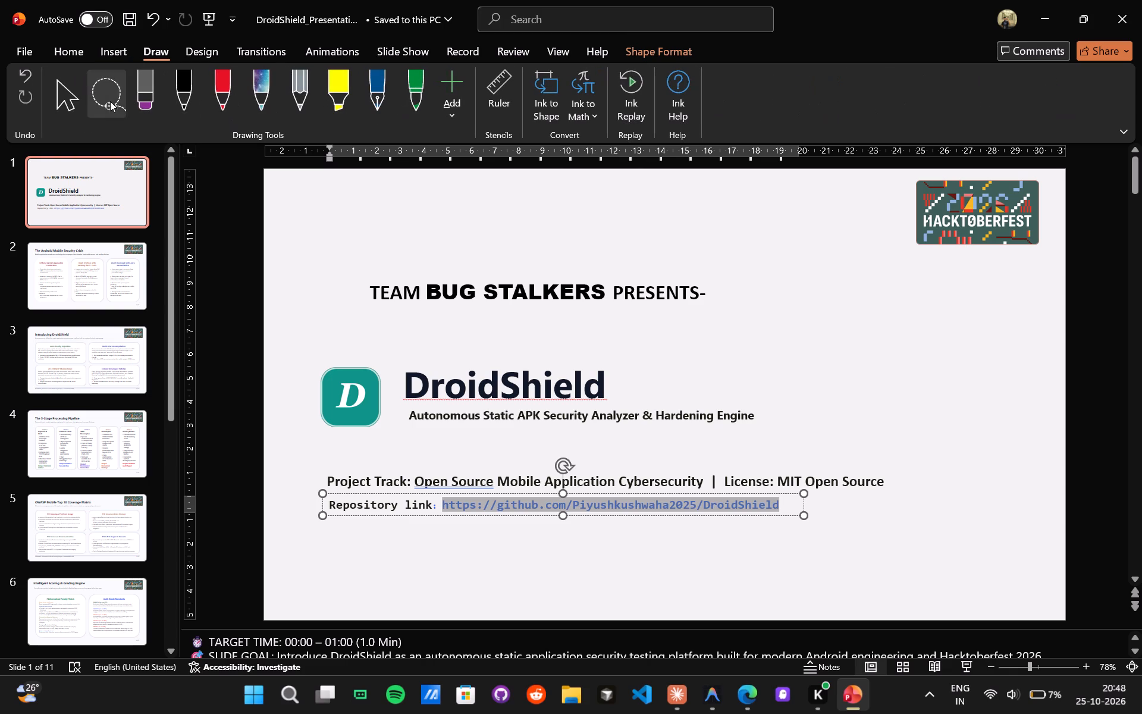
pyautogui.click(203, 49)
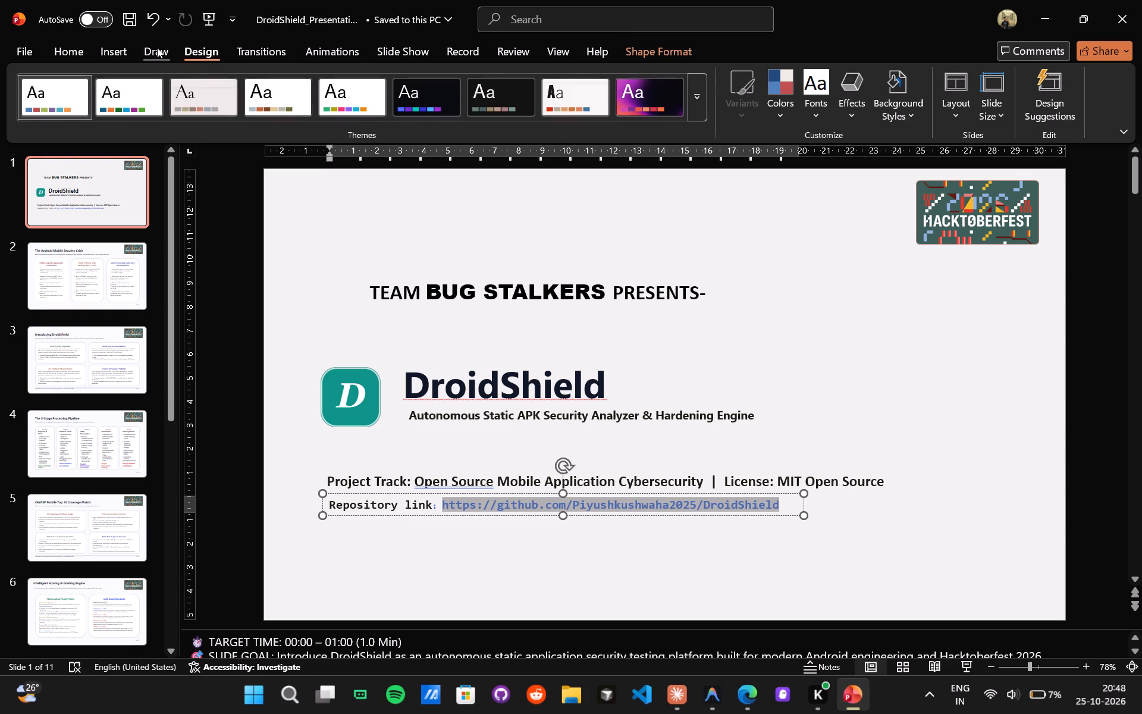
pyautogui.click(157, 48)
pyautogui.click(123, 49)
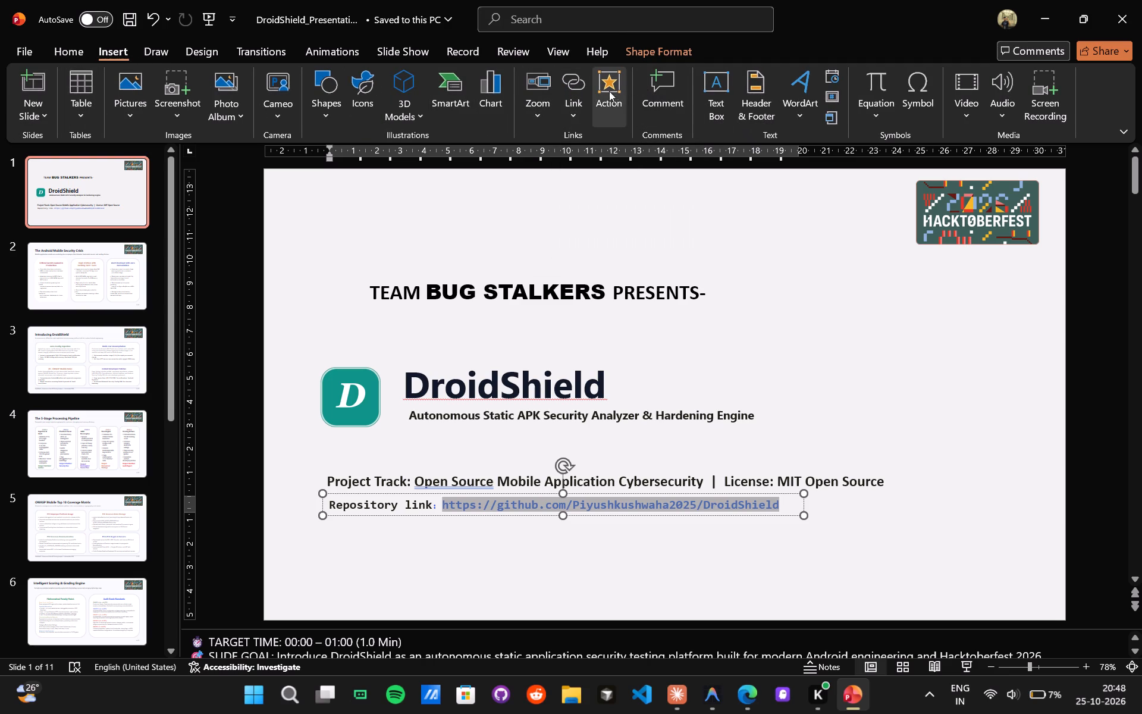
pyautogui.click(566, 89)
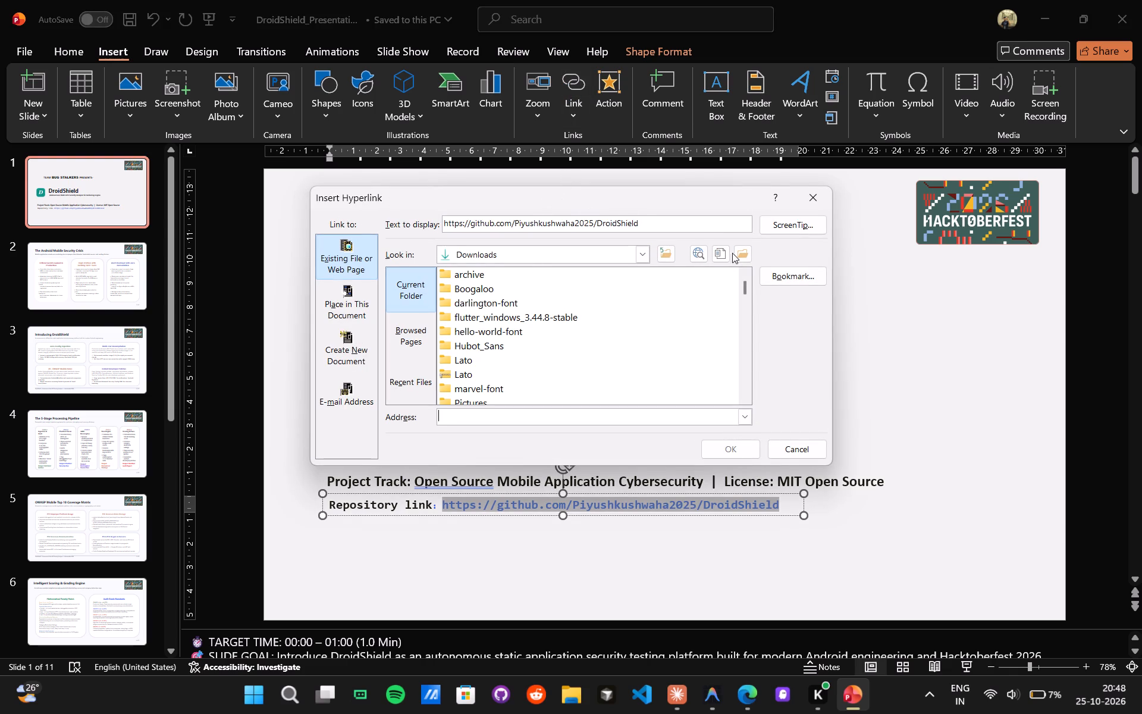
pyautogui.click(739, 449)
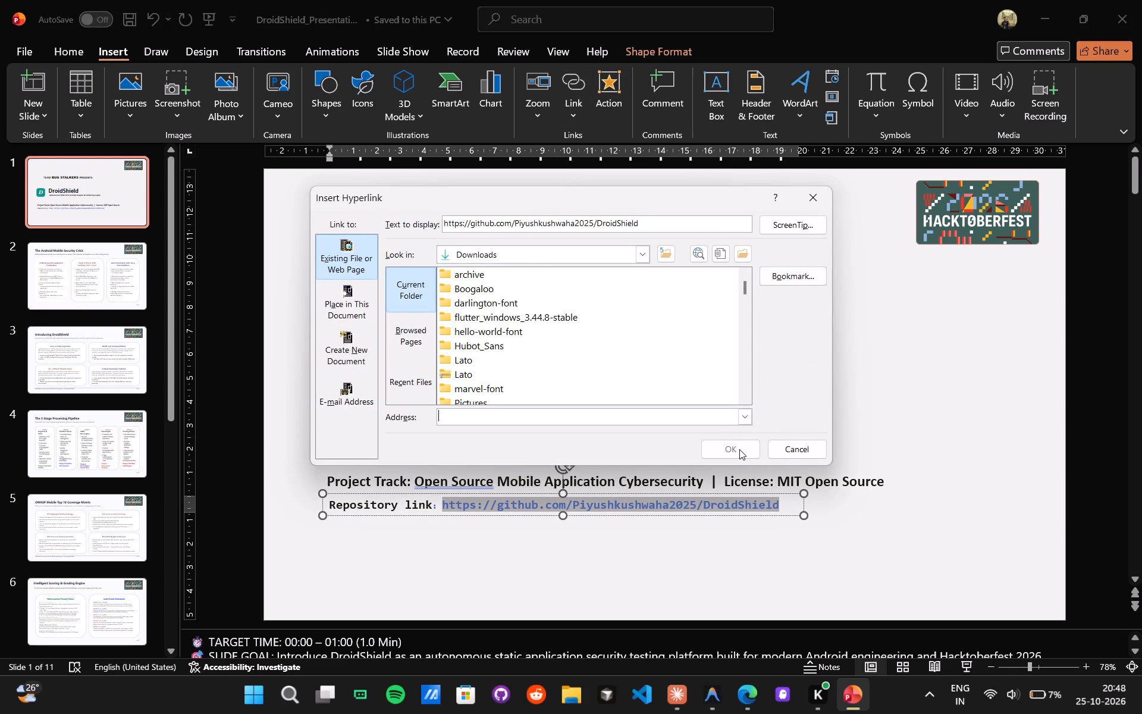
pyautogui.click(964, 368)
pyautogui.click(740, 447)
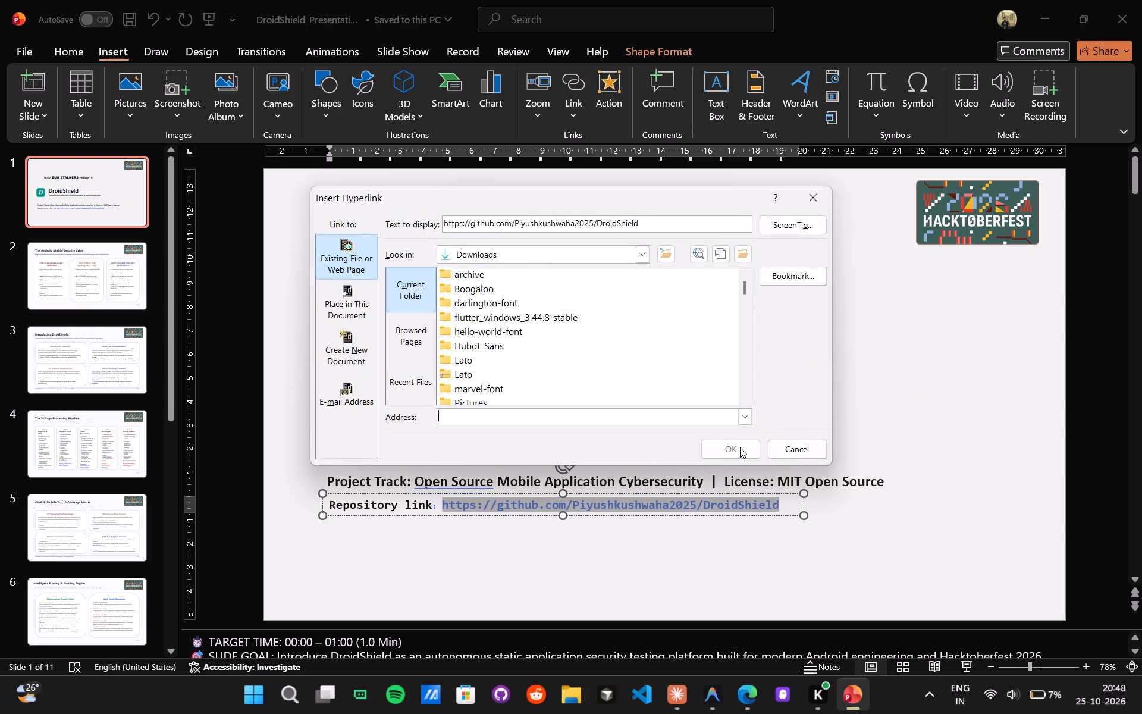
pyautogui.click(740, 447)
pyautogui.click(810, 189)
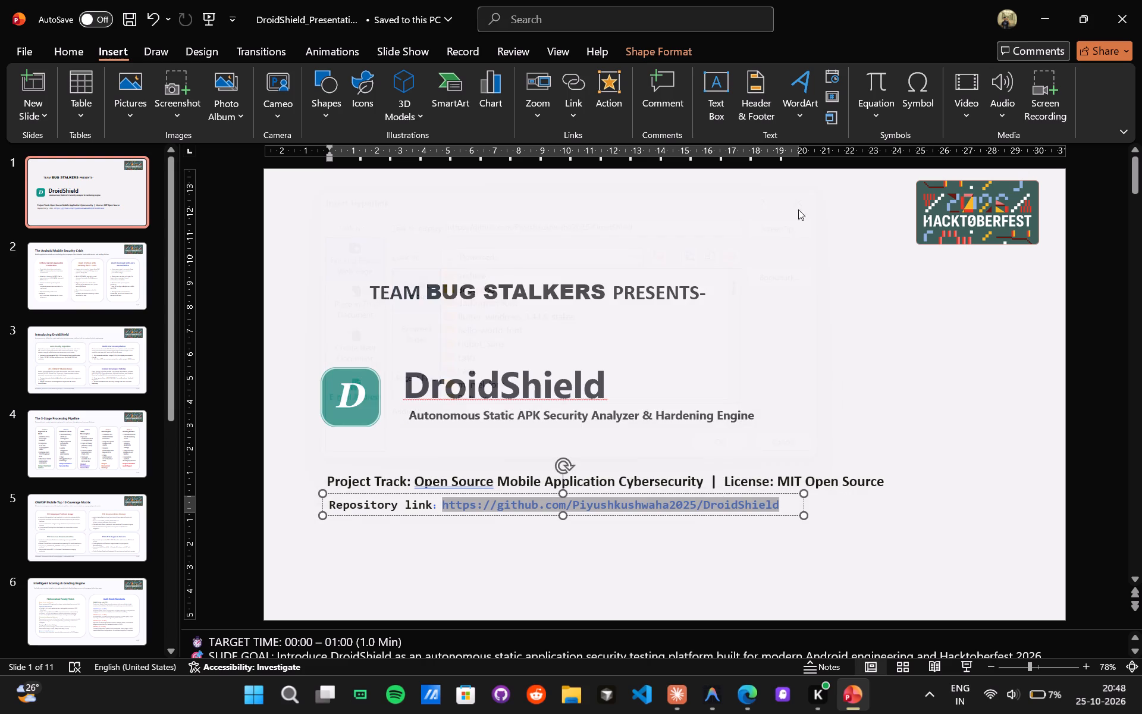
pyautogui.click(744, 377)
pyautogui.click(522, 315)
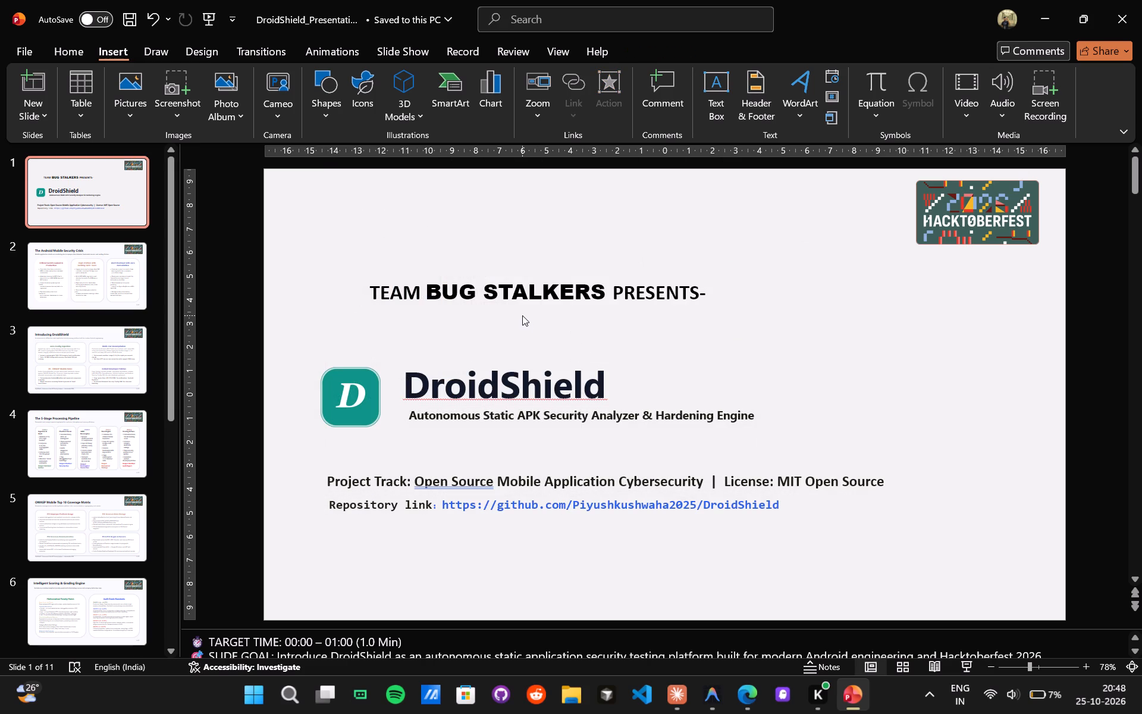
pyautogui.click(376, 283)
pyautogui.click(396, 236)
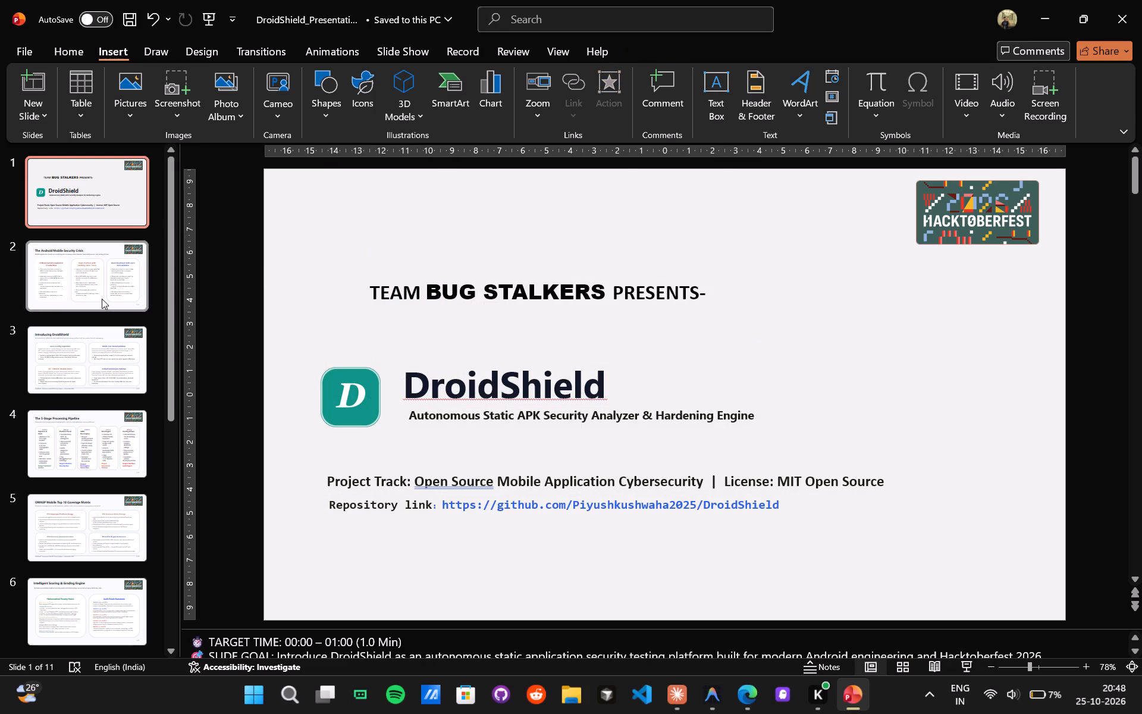
# On slide 3, change the Zero-Config Ingestion card's description paragraph from grey to black text.
pyautogui.click(62, 287)
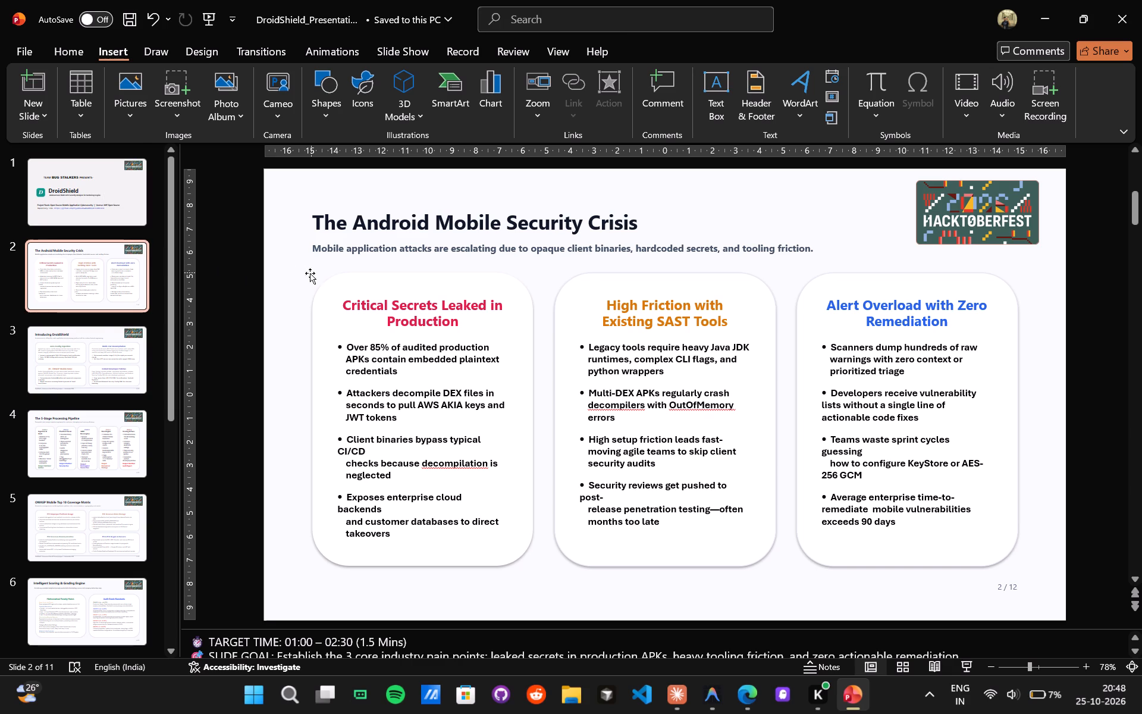
pyautogui.click(80, 347)
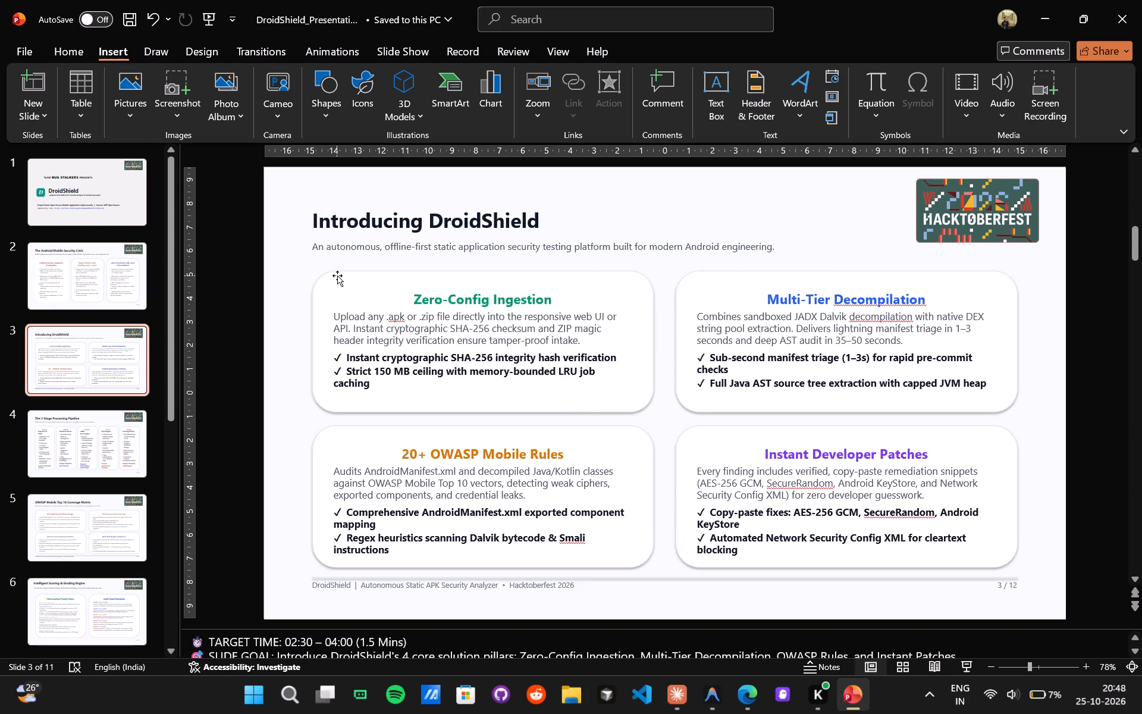
pyautogui.click(332, 312)
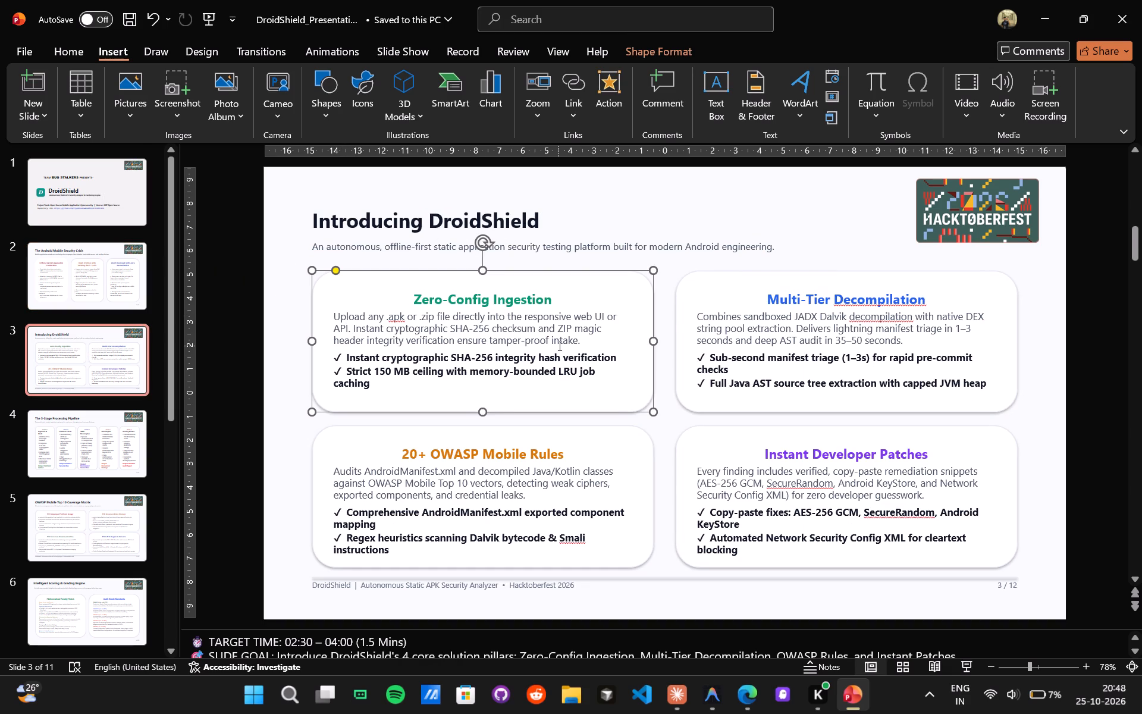
pyautogui.moveTo(585, 339); pyautogui.dragTo(340, 314)
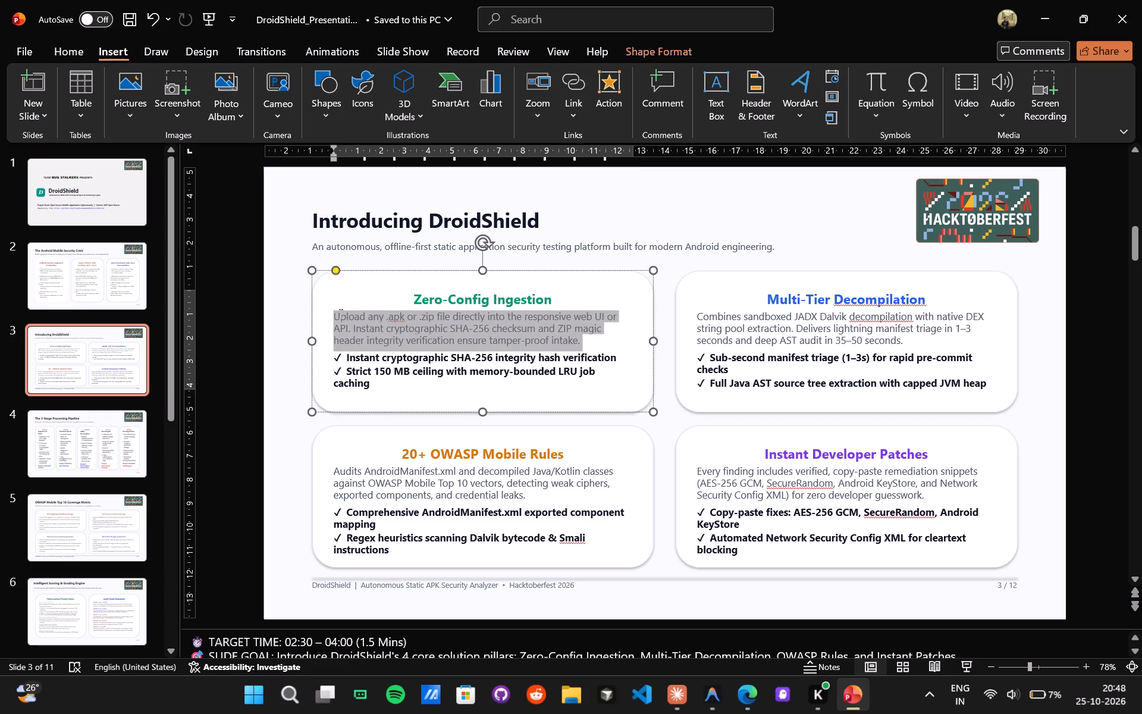
pyautogui.moveTo(340, 314); pyautogui.dragTo(338, 314)
pyautogui.click(60, 43)
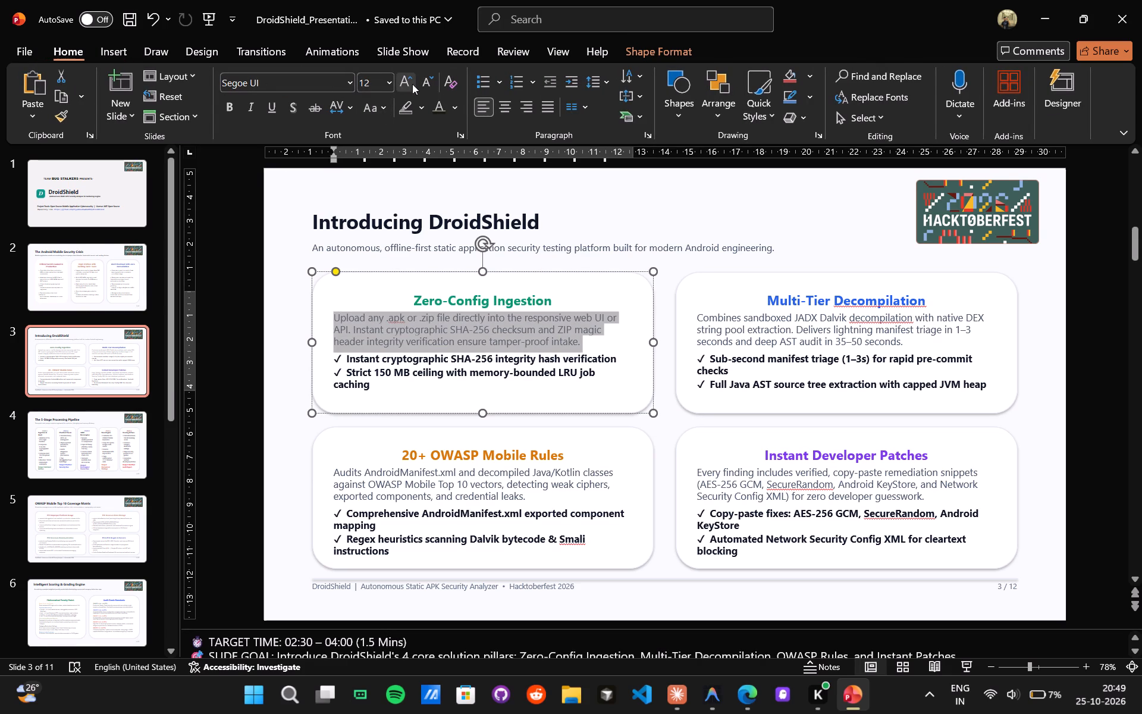
pyautogui.click(444, 105)
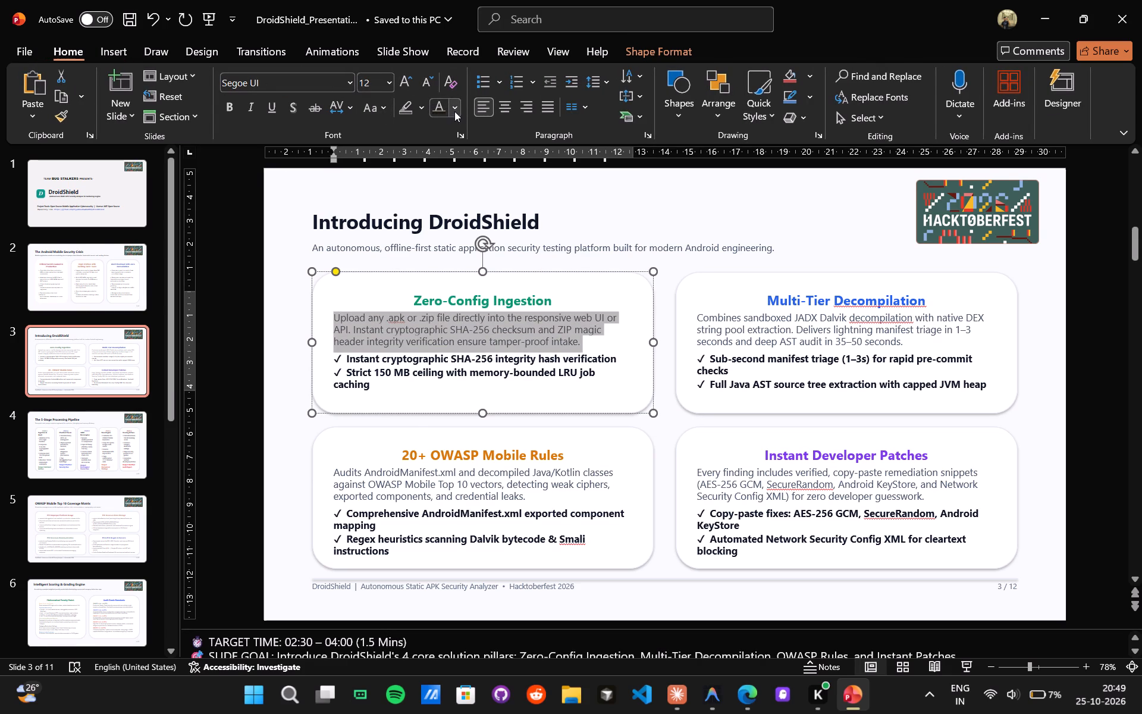
pyautogui.click(454, 111)
pyautogui.click(494, 296)
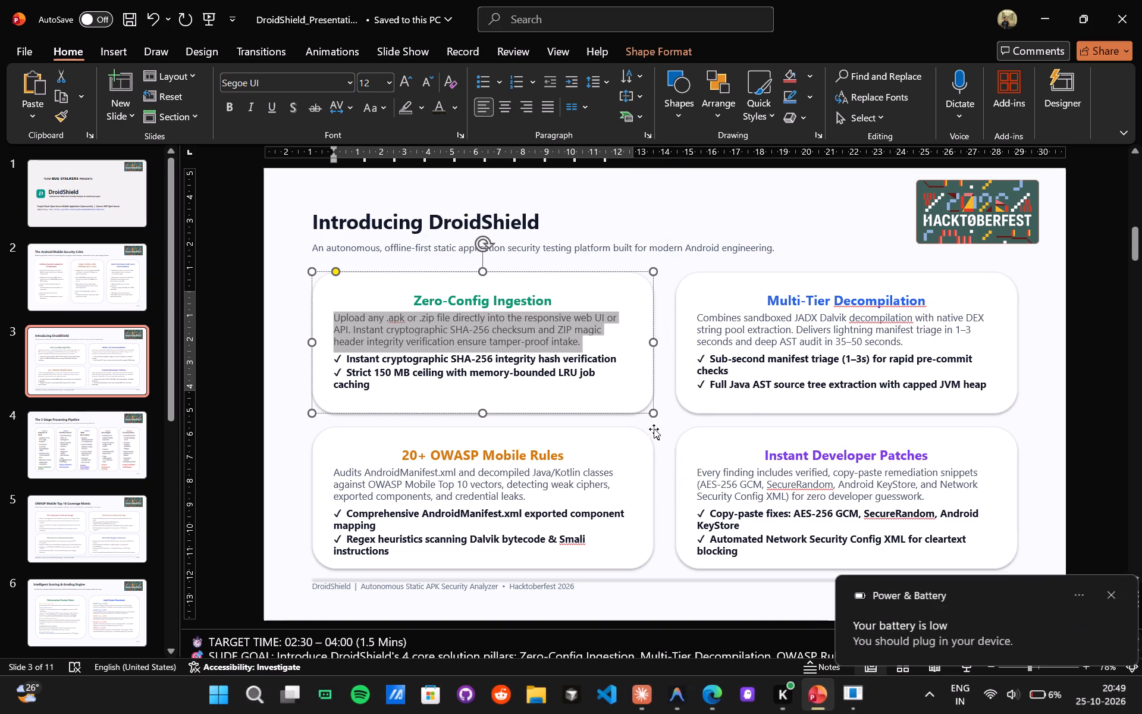
pyautogui.moveTo(683, 421); pyautogui.dragTo(644, 384)
pyautogui.click(644, 384)
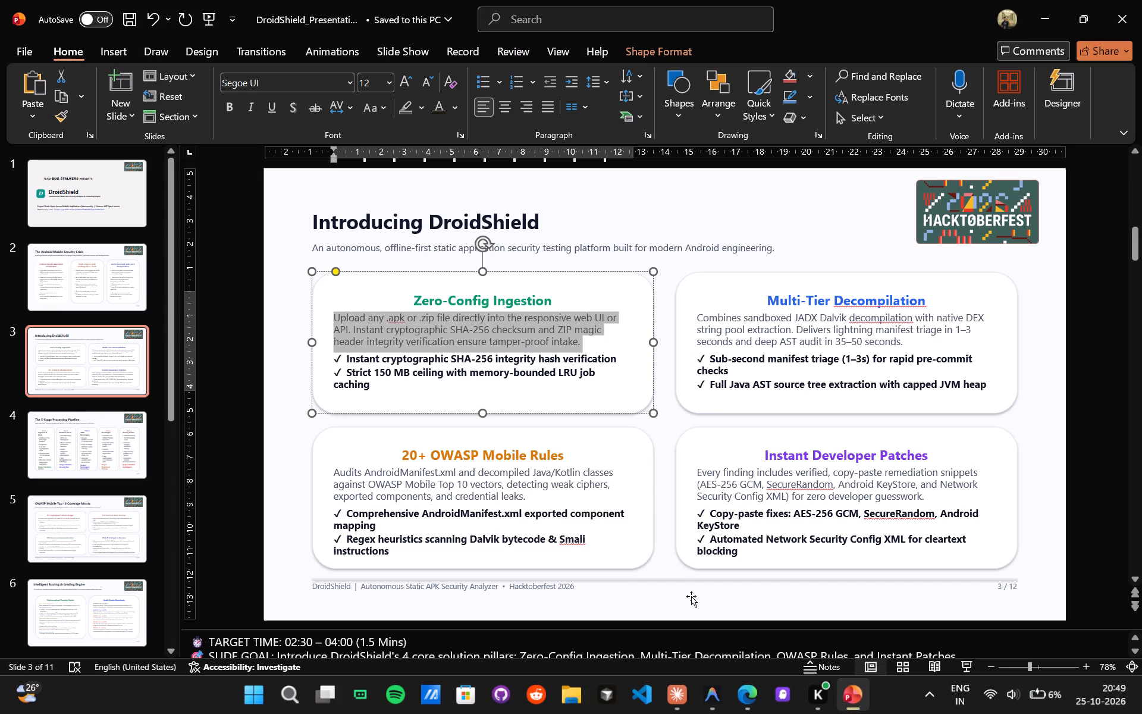
pyautogui.click(400, 496)
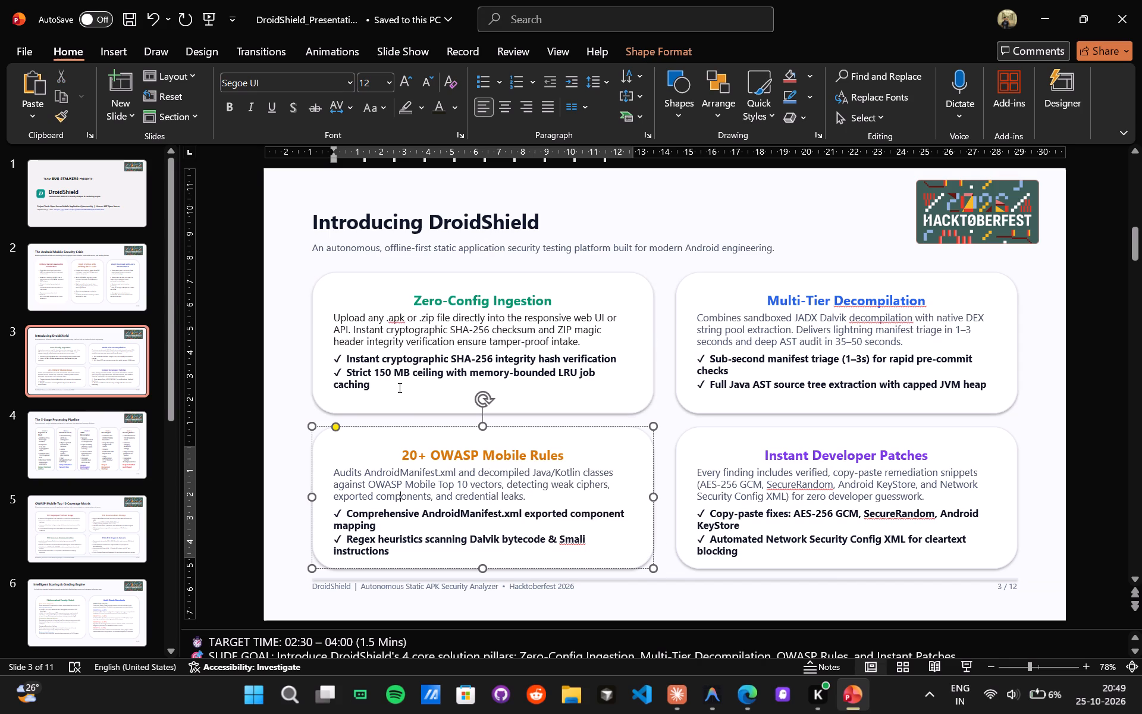
pyautogui.click(414, 296)
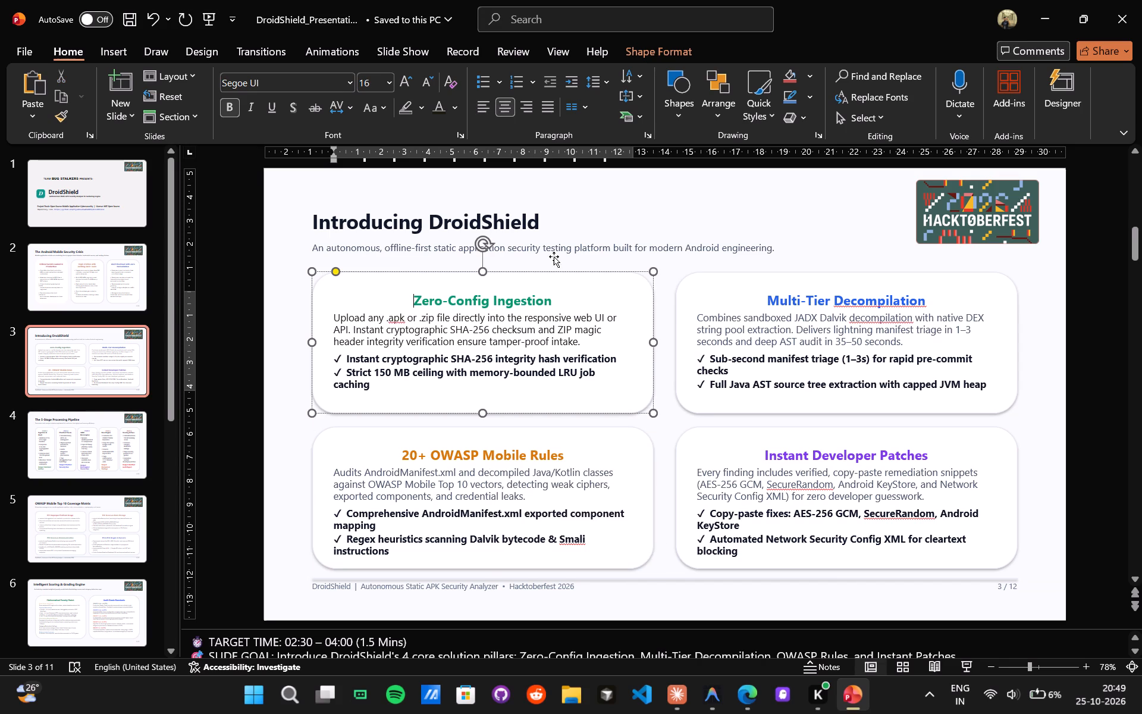
# Bold the subtitle line beneath the Introducing DroidShield title on slide 3.
pyautogui.click(567, 244)
pyautogui.hotkey('ctrl', 'a')
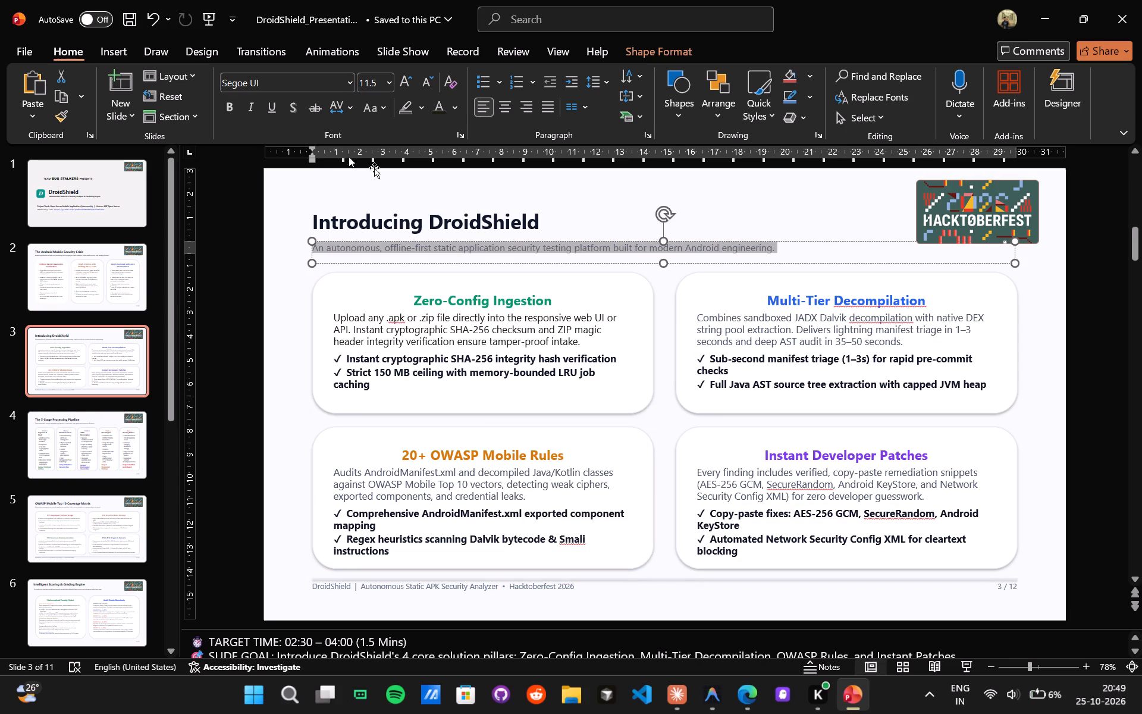
pyautogui.click(231, 108)
pyautogui.click(581, 205)
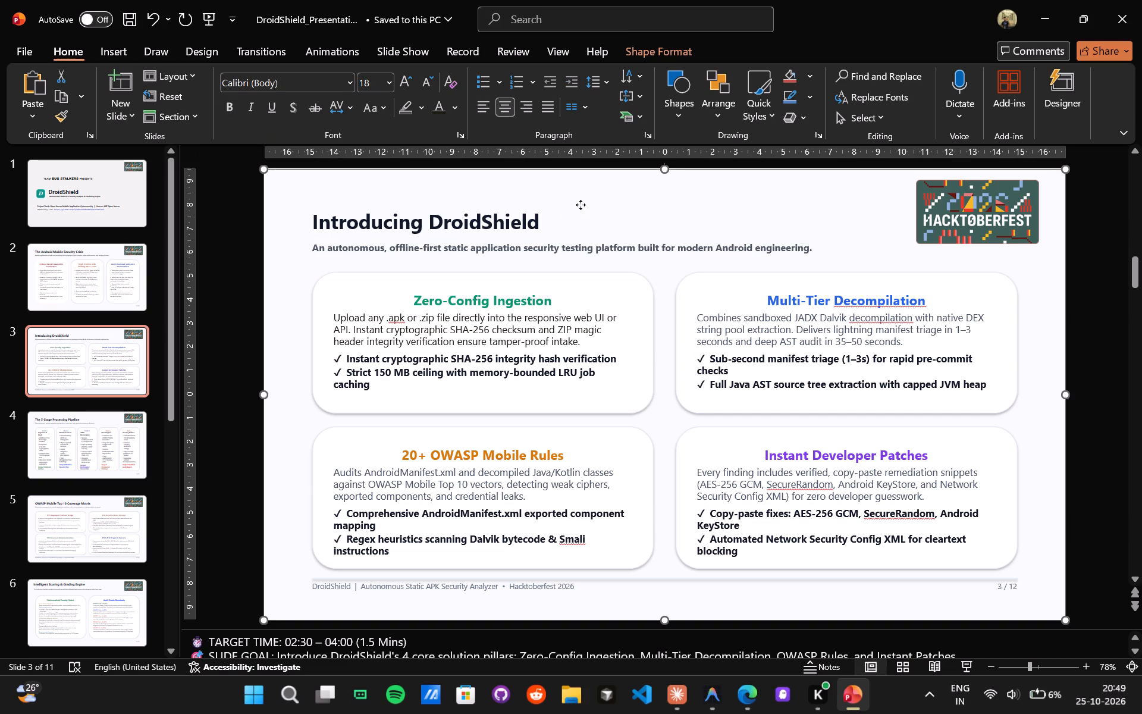
# Bold the subtitle line beneath The 5-Stage Processing Pipeline title on slide 4.
pyautogui.click(139, 428)
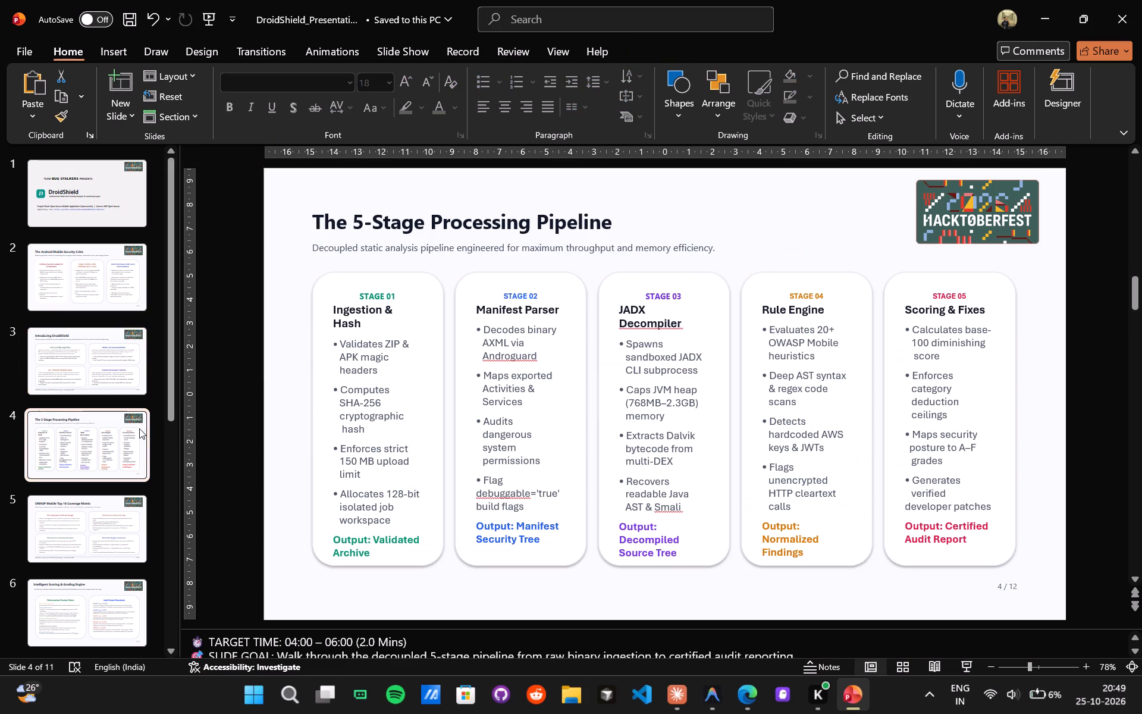
pyautogui.click(421, 249)
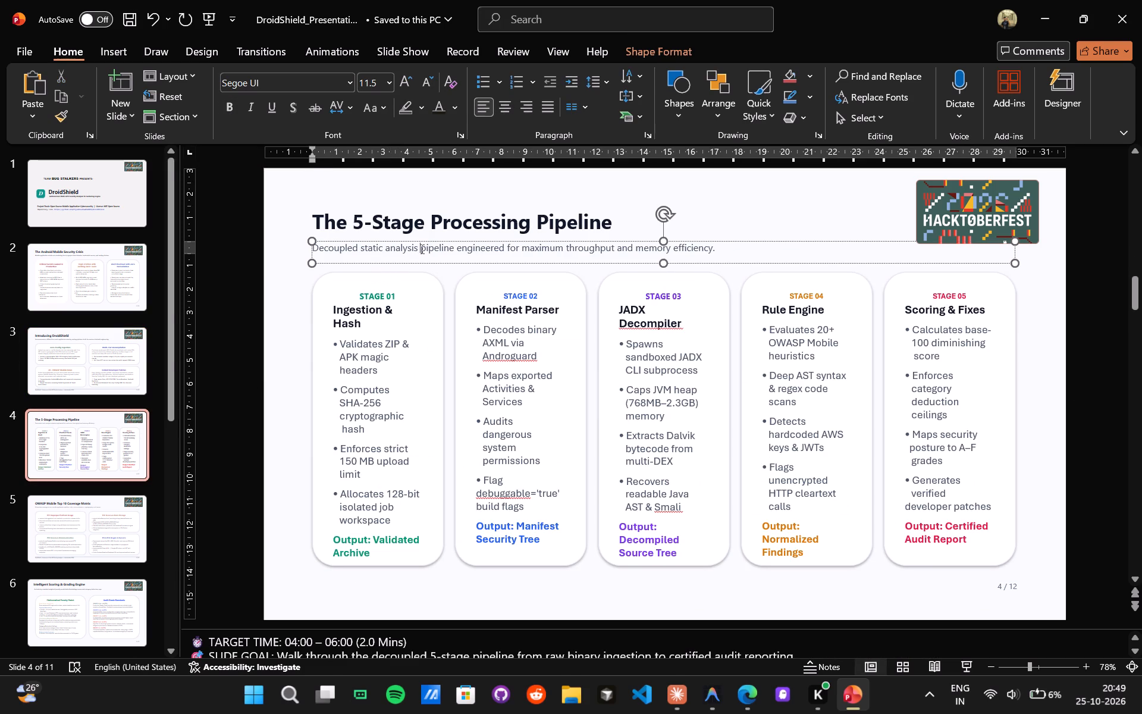
pyautogui.hotkey('ctrl', 'a')
pyautogui.click(237, 111)
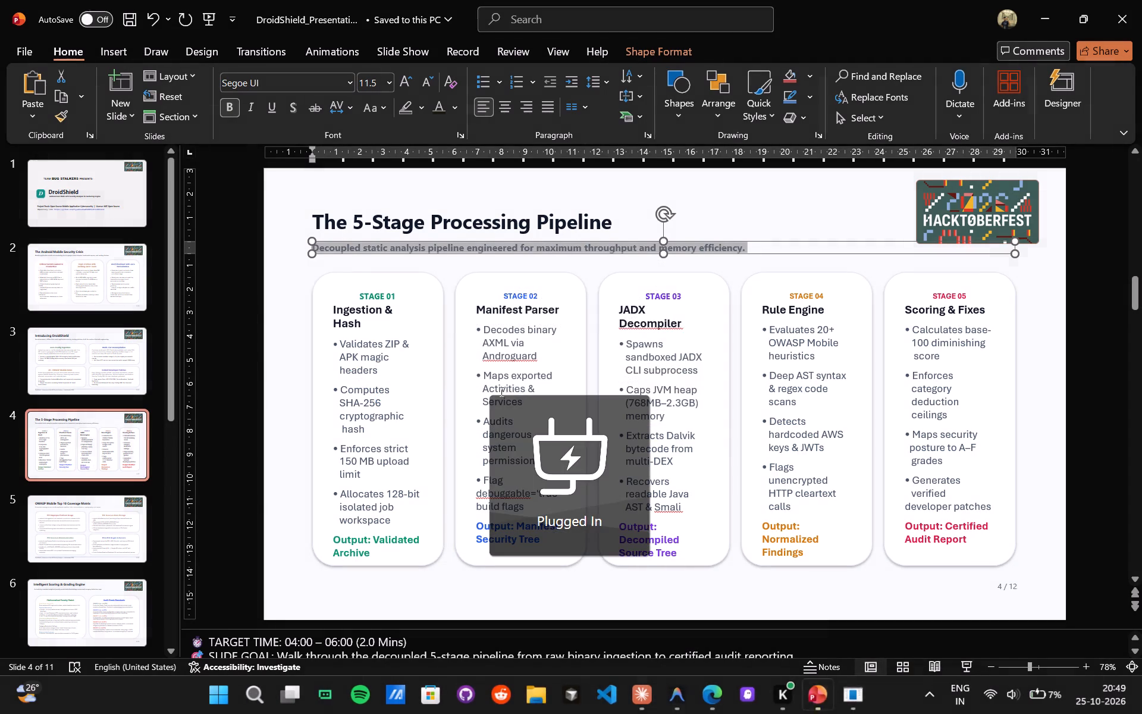
# On slide 4, nudge the Stage 01 card left and the Stage 02 card slightly right, keeping the two level.
pyautogui.click(416, 273)
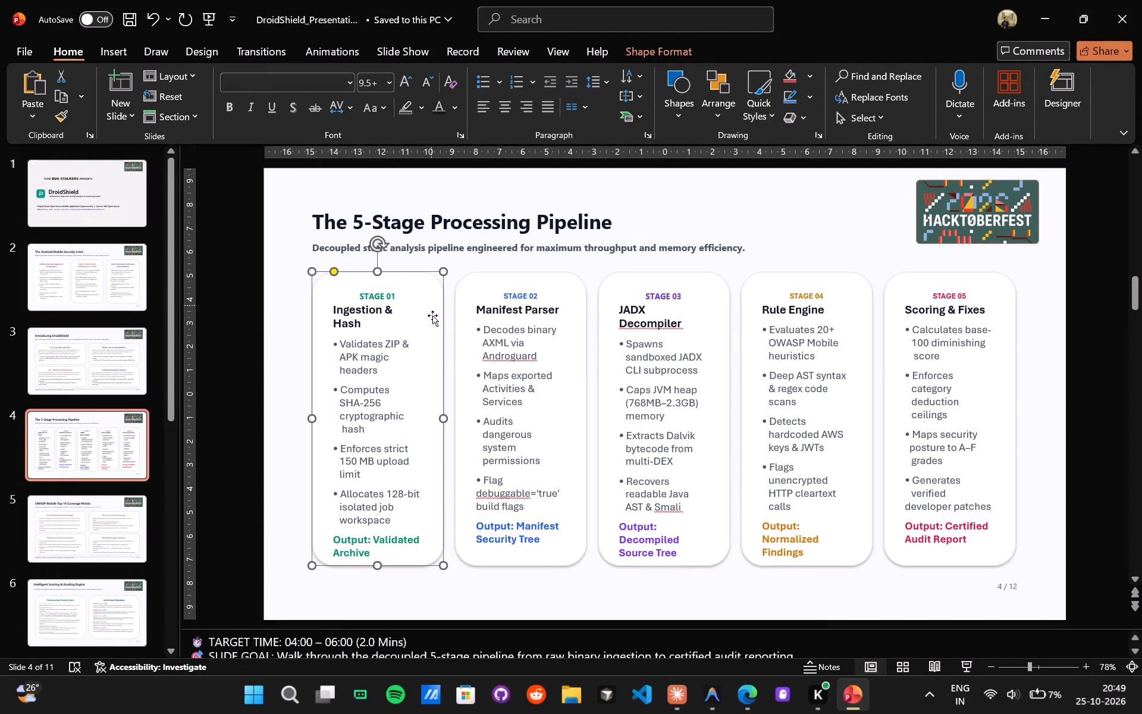
pyautogui.moveTo(423, 386); pyautogui.dragTo(409, 381)
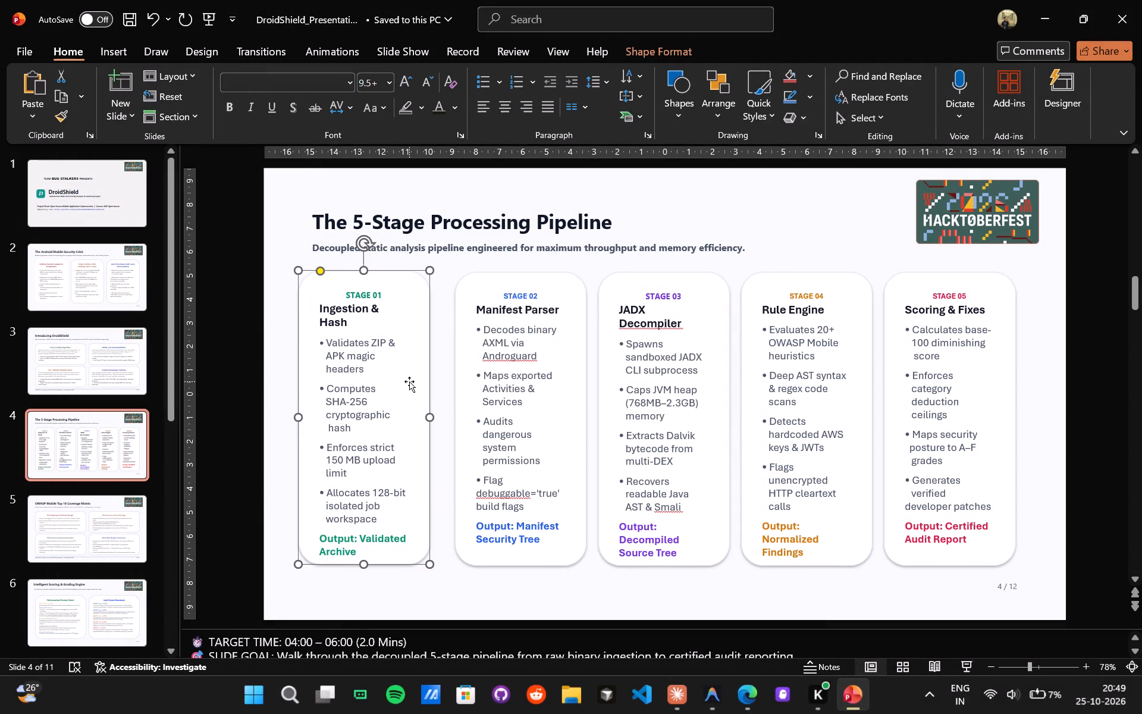
pyautogui.moveTo(469, 390); pyautogui.dragTo(475, 393)
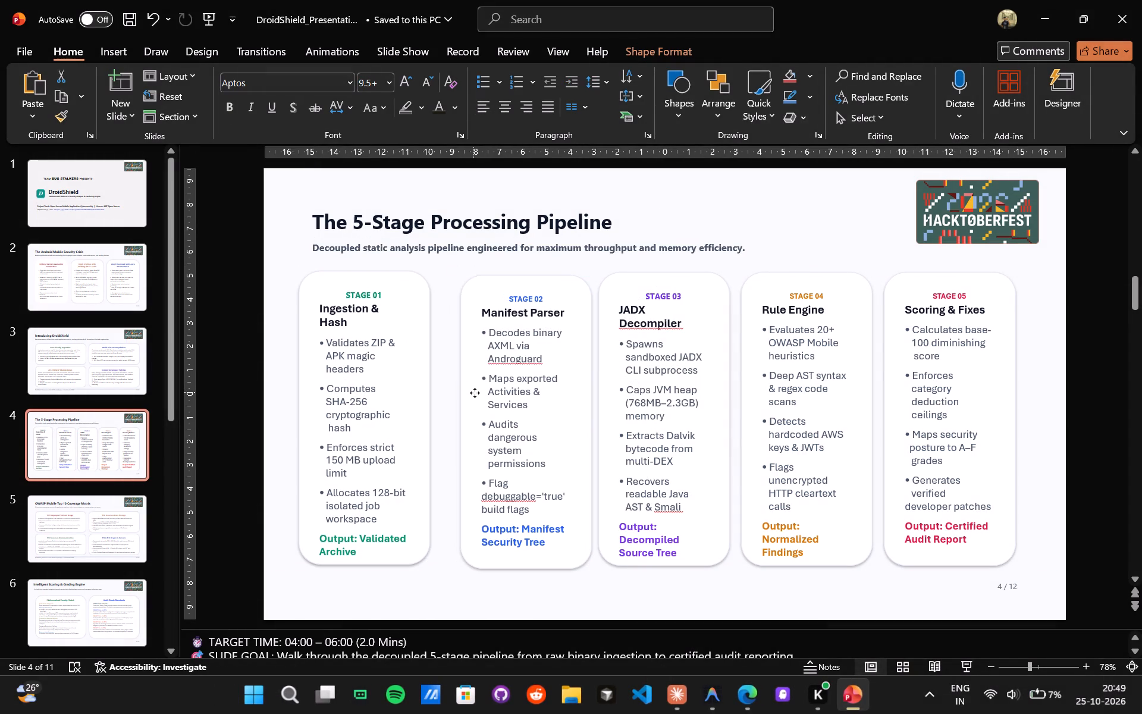
pyautogui.moveTo(475, 393); pyautogui.dragTo(473, 384)
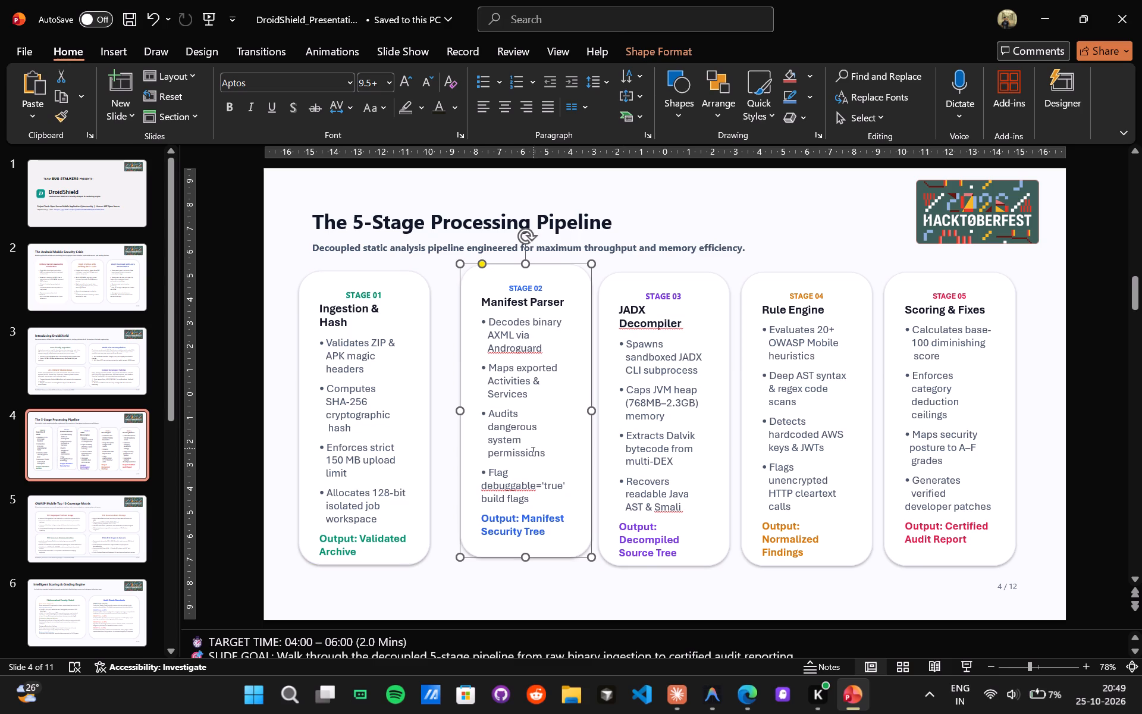
pyautogui.moveTo(560, 444); pyautogui.dragTo(562, 450)
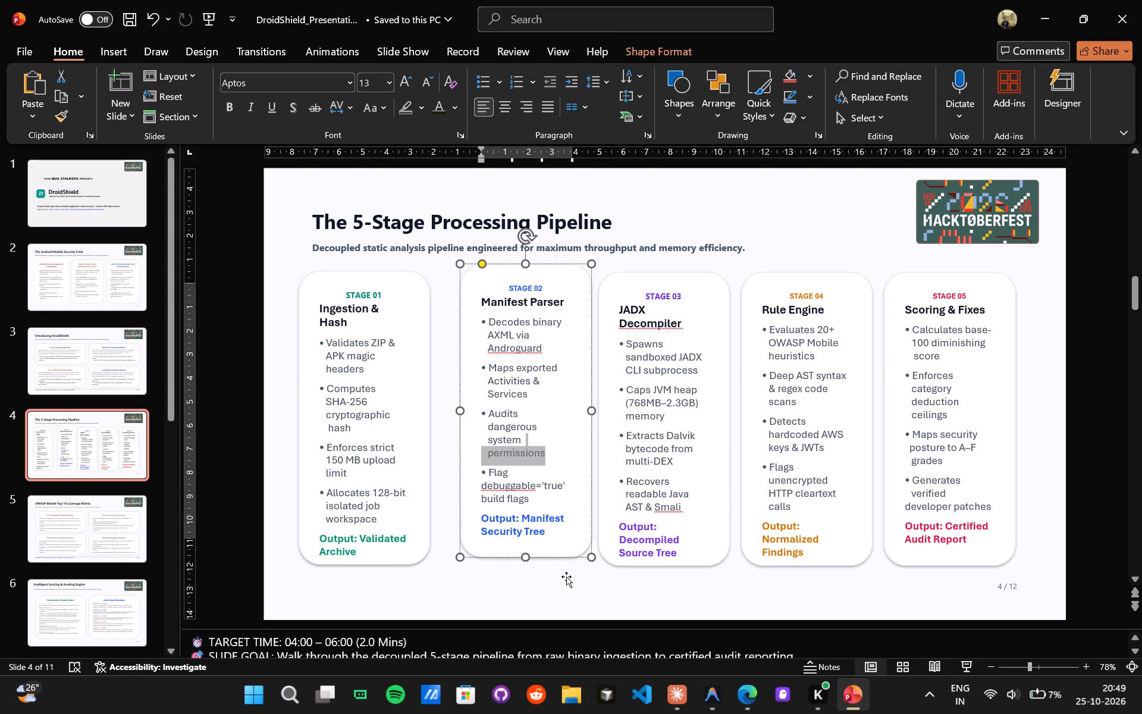
pyautogui.click(564, 583)
pyautogui.moveTo(556, 549); pyautogui.dragTo(556, 555)
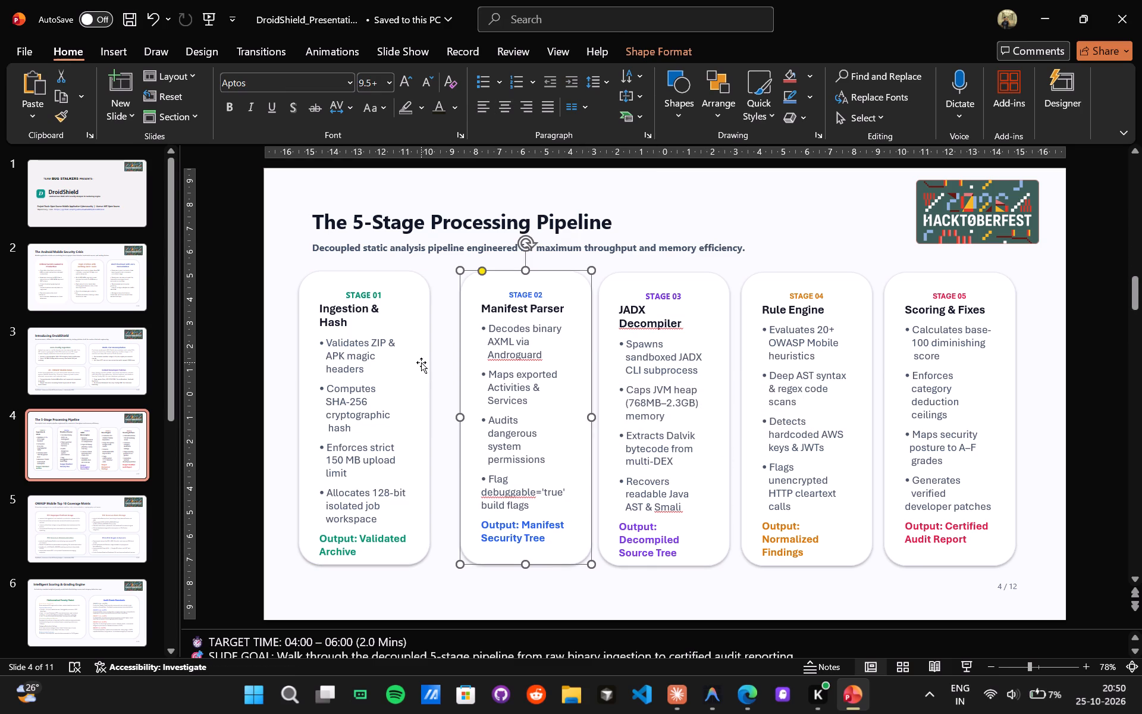
# On slide 4, move the Stage 02 card left so it sits evenly spaced between the Stage 01 and Stage 03 cards.
pyautogui.click(382, 290)
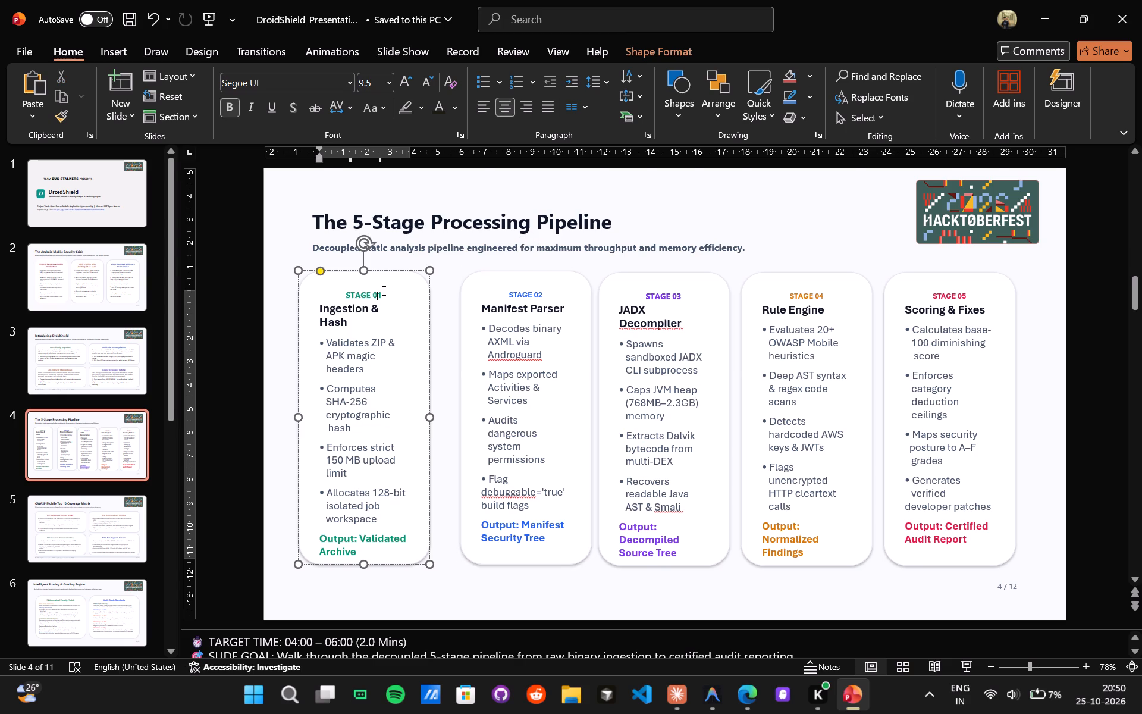
pyautogui.click(382, 290)
pyautogui.moveTo(475, 282); pyautogui.dragTo(459, 285)
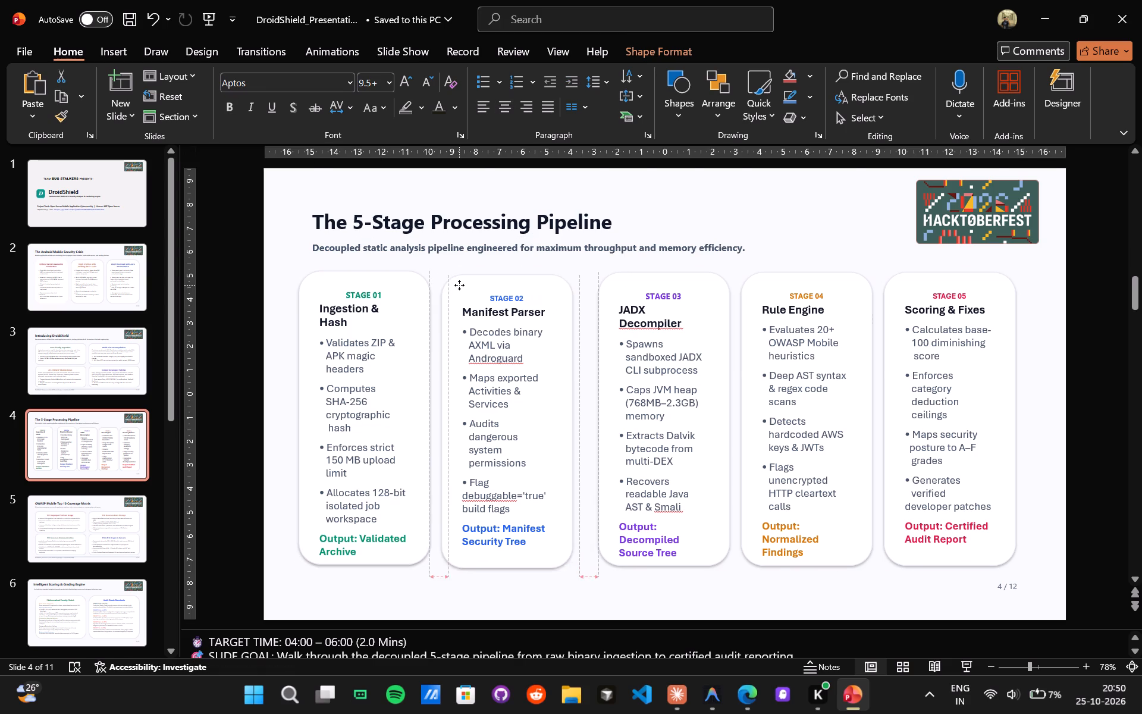
pyautogui.moveTo(459, 285); pyautogui.dragTo(464, 280)
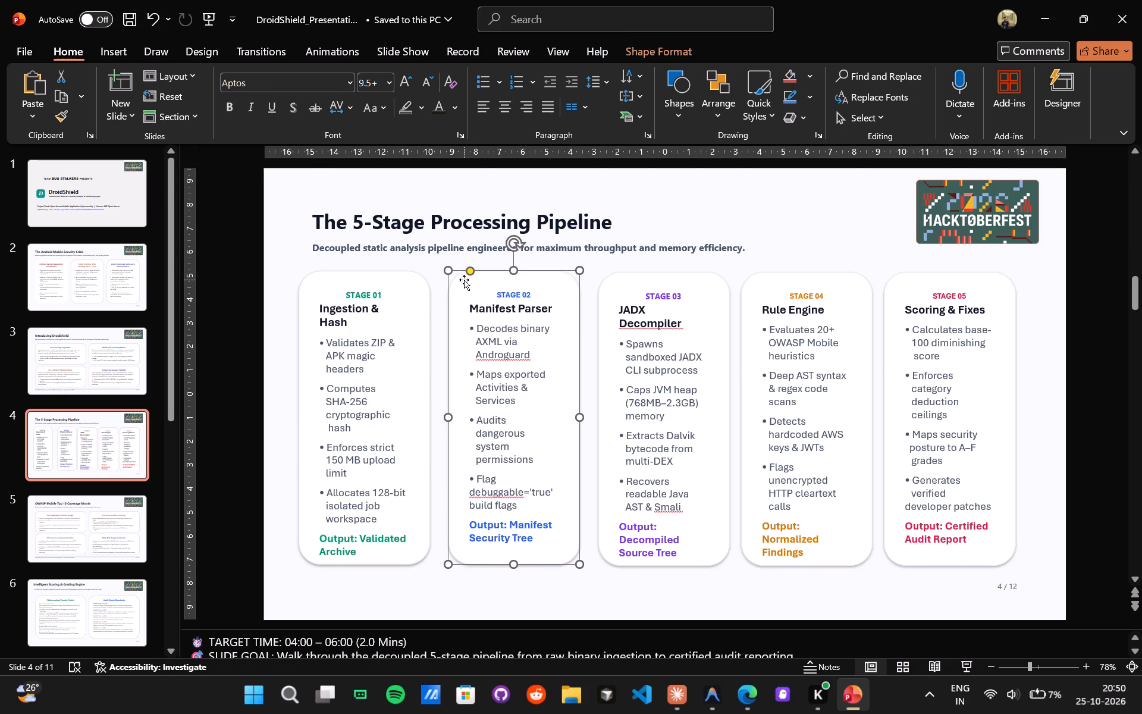
# On slide 4, move the title up and slightly left, and place the subtitle directly beneath it with matching left alignment.
pyautogui.click(767, 215)
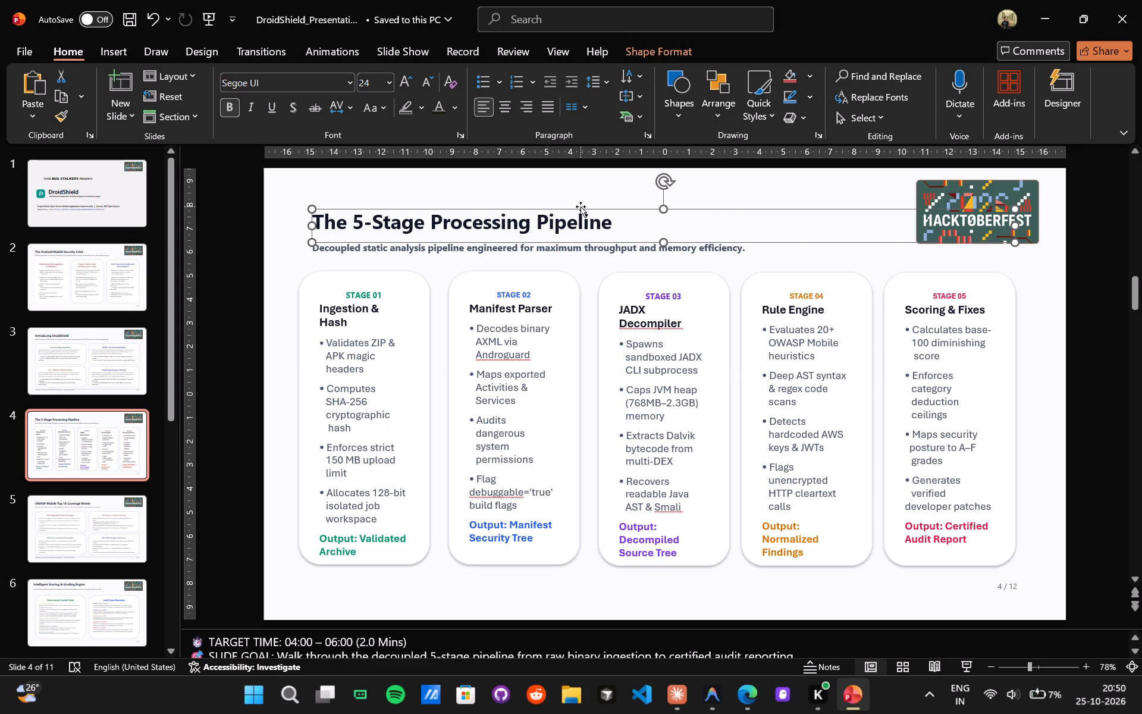
pyautogui.moveTo(581, 207); pyautogui.dragTo(572, 186)
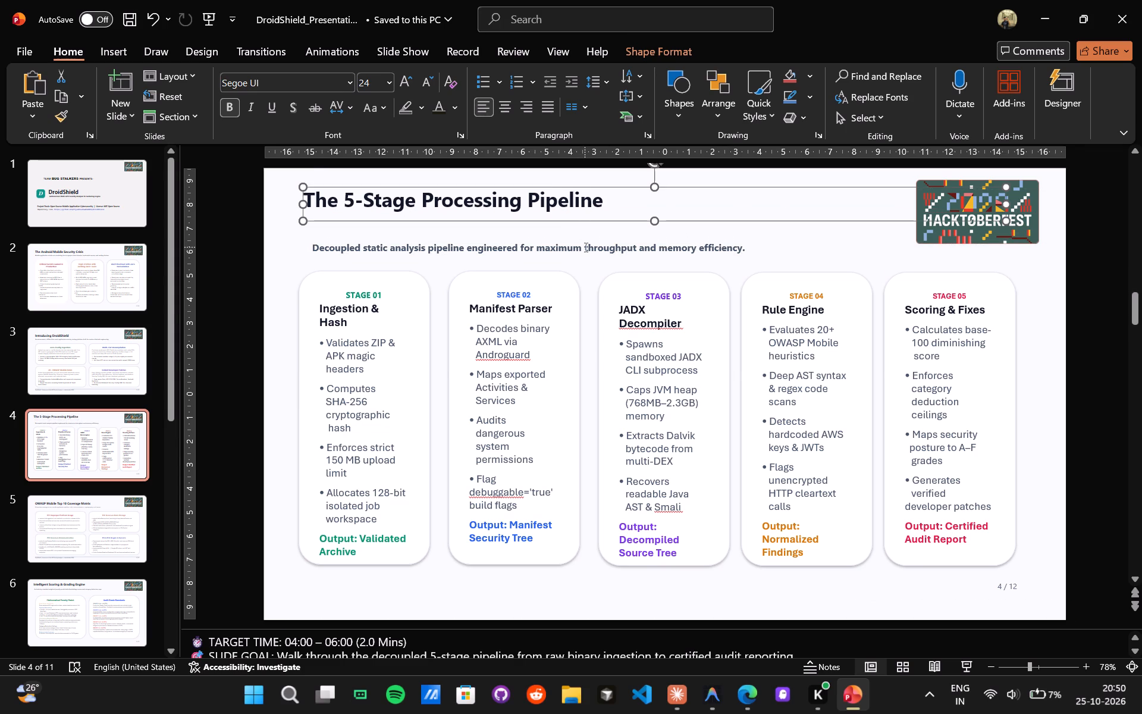
pyautogui.click(585, 247)
pyautogui.hotkey('ctrl', 'a')
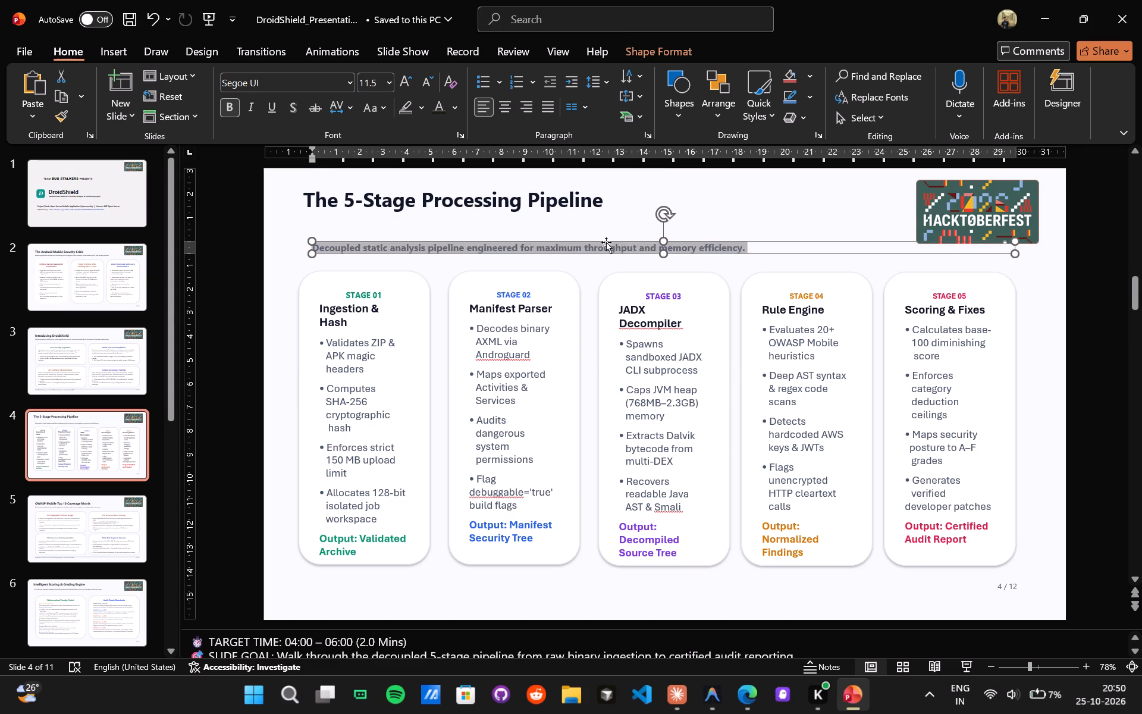
pyautogui.moveTo(519, 242); pyautogui.dragTo(513, 234)
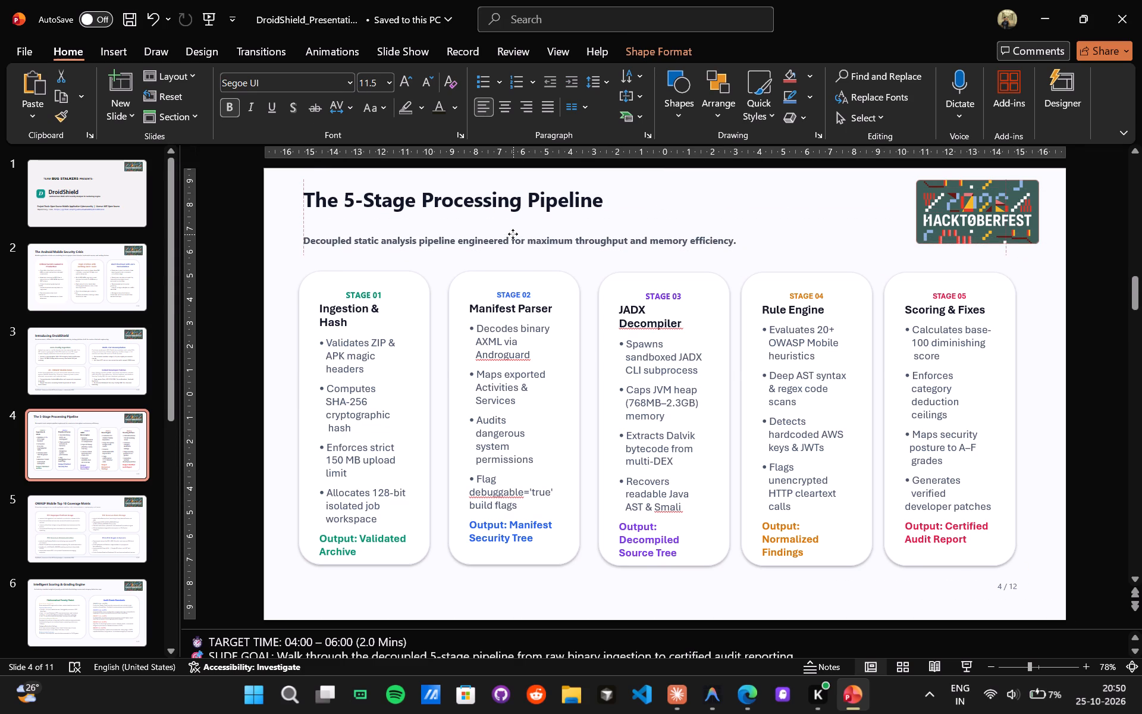
pyautogui.moveTo(513, 234); pyautogui.dragTo(509, 220)
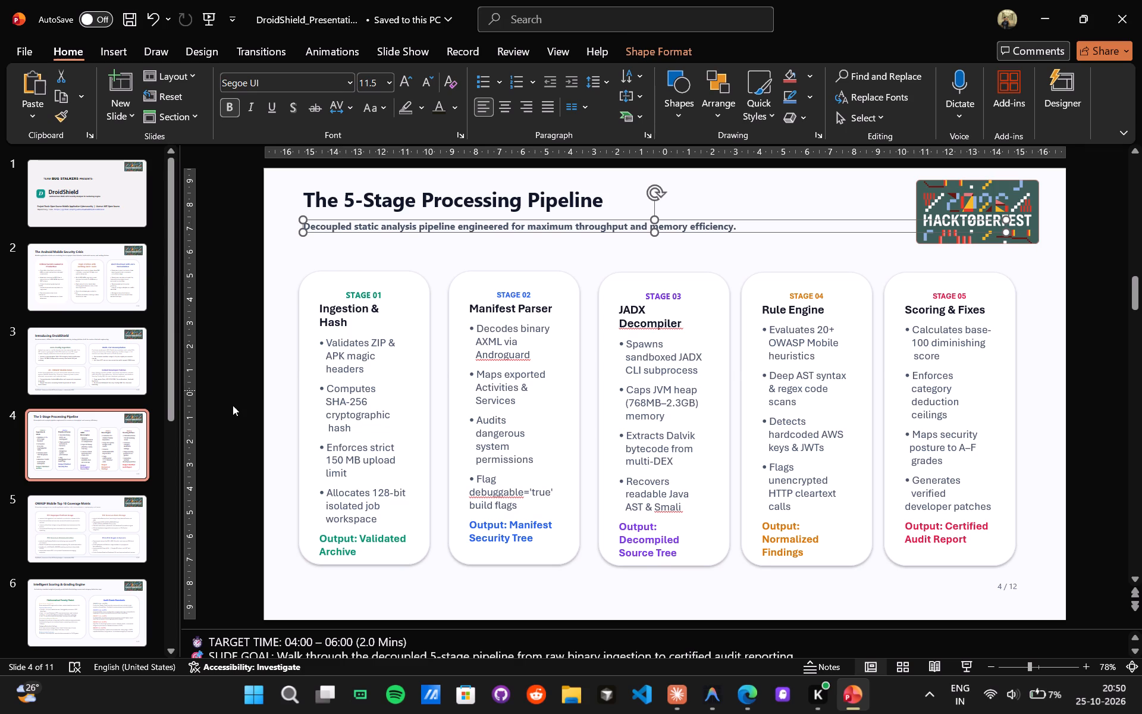
# Delete the 4 / 12 page number text from slide 4.
pyautogui.doubleClick(1018, 588)
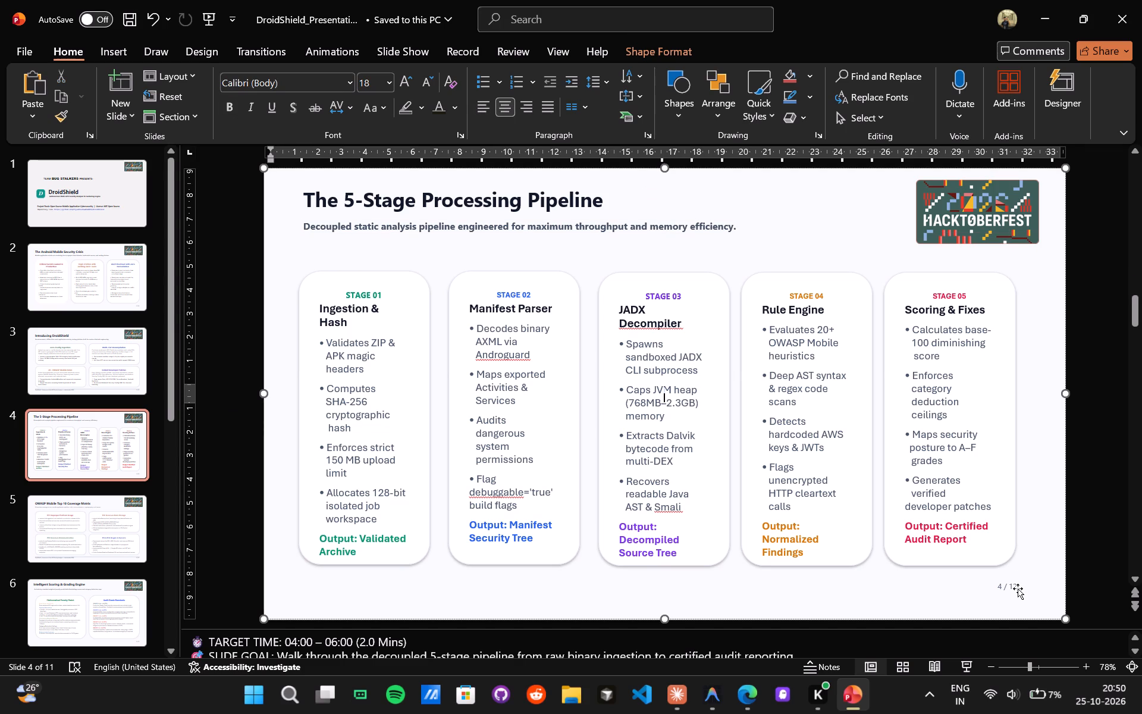
pyautogui.doubleClick(1015, 585)
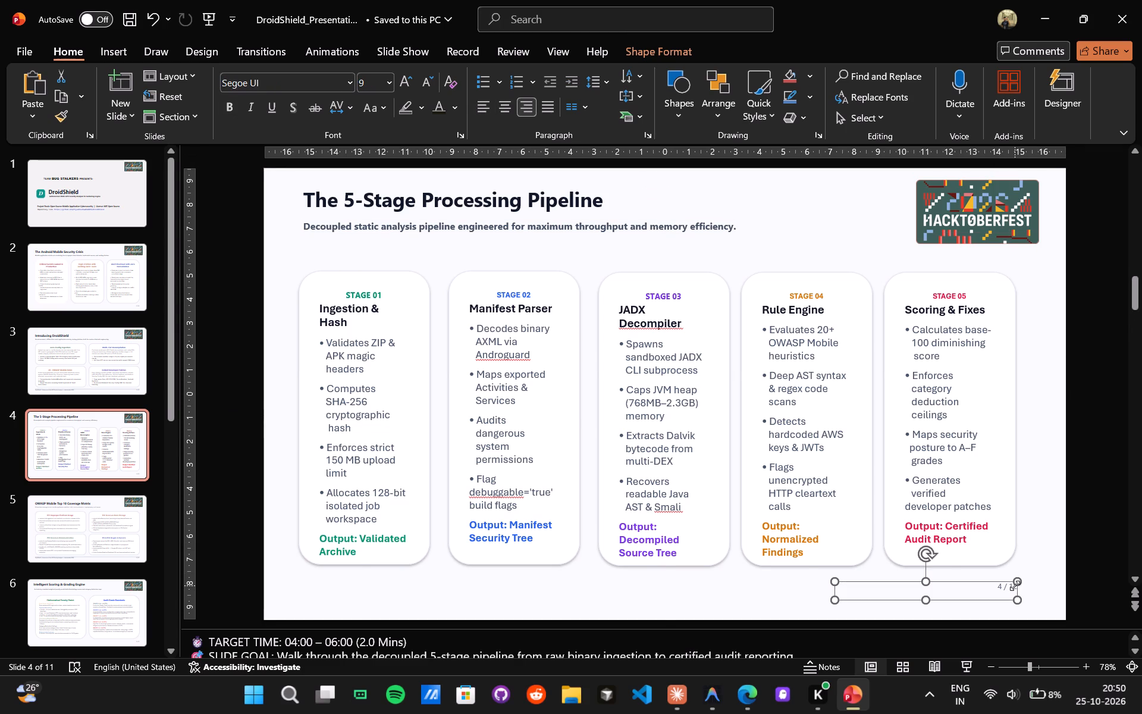
pyautogui.hotkey('ctrl', 'a')
pyautogui.doubleClick(994, 590)
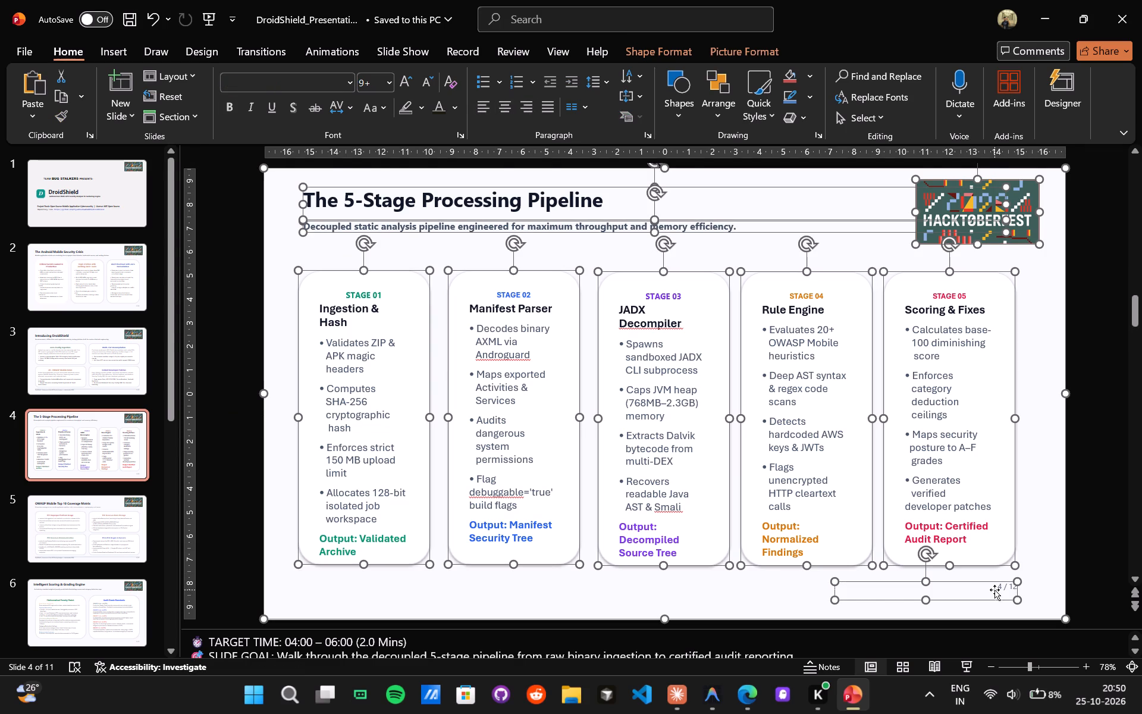
pyautogui.hotkey('ctrl', 'a')
pyautogui.press('BackSpace')
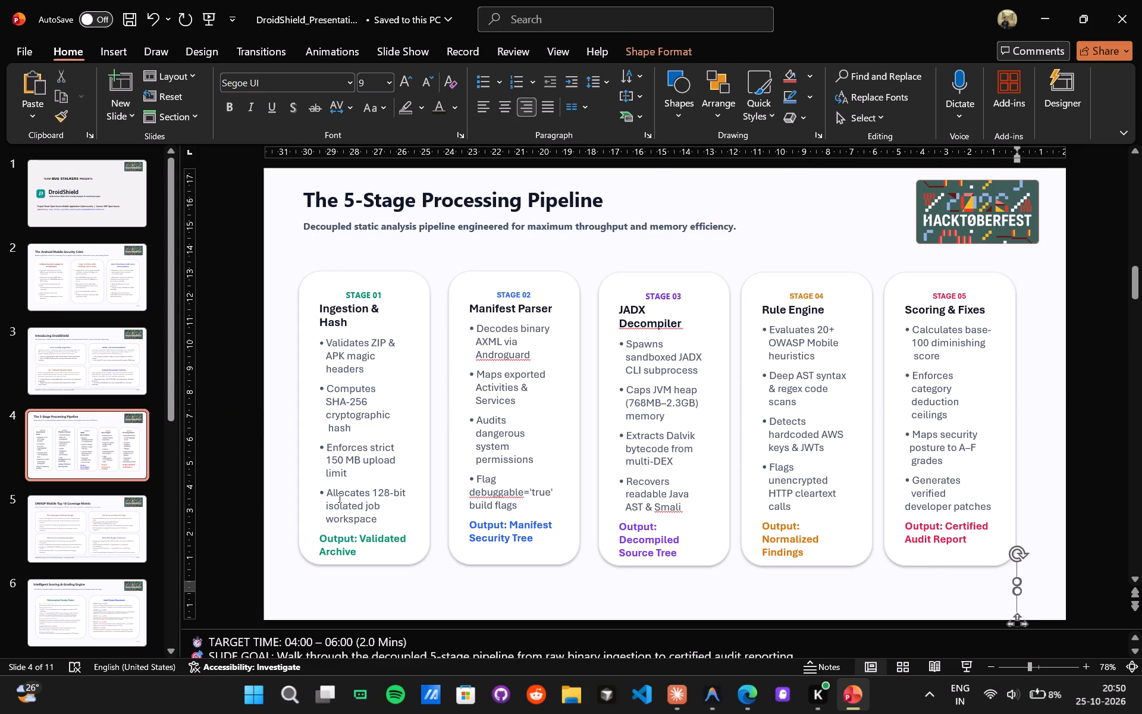
# On slide 5, delete the 5 / 12 page number and the thin divider line above the footer.
pyautogui.click(95, 533)
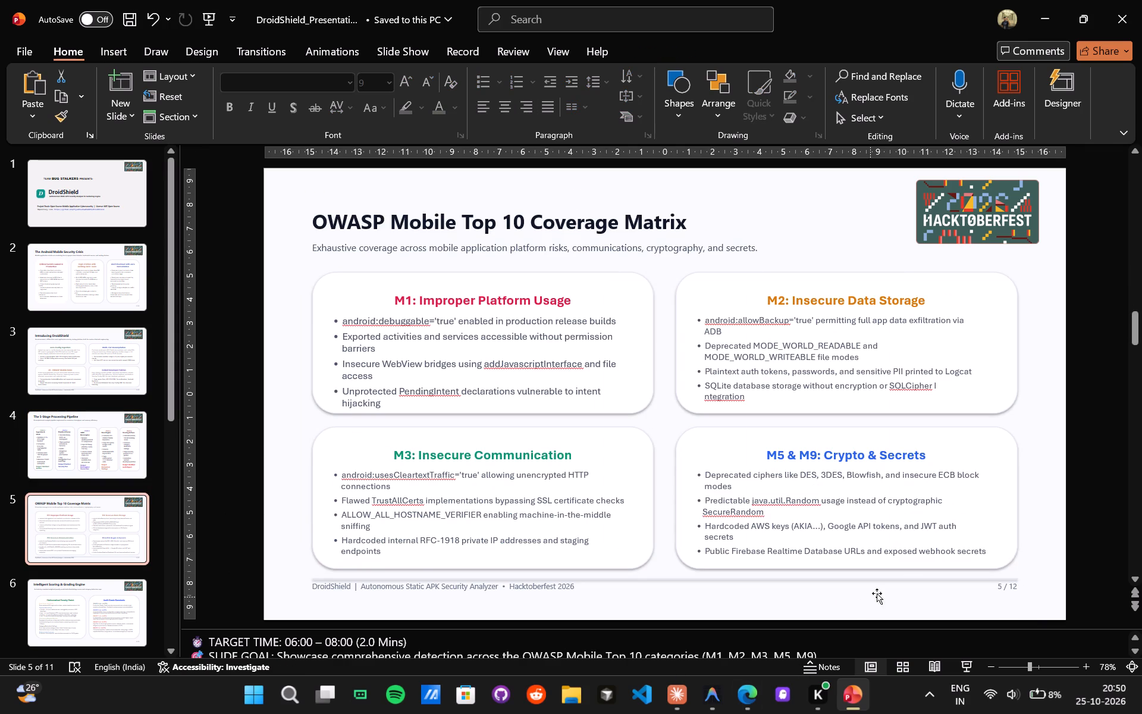
pyautogui.click(906, 584)
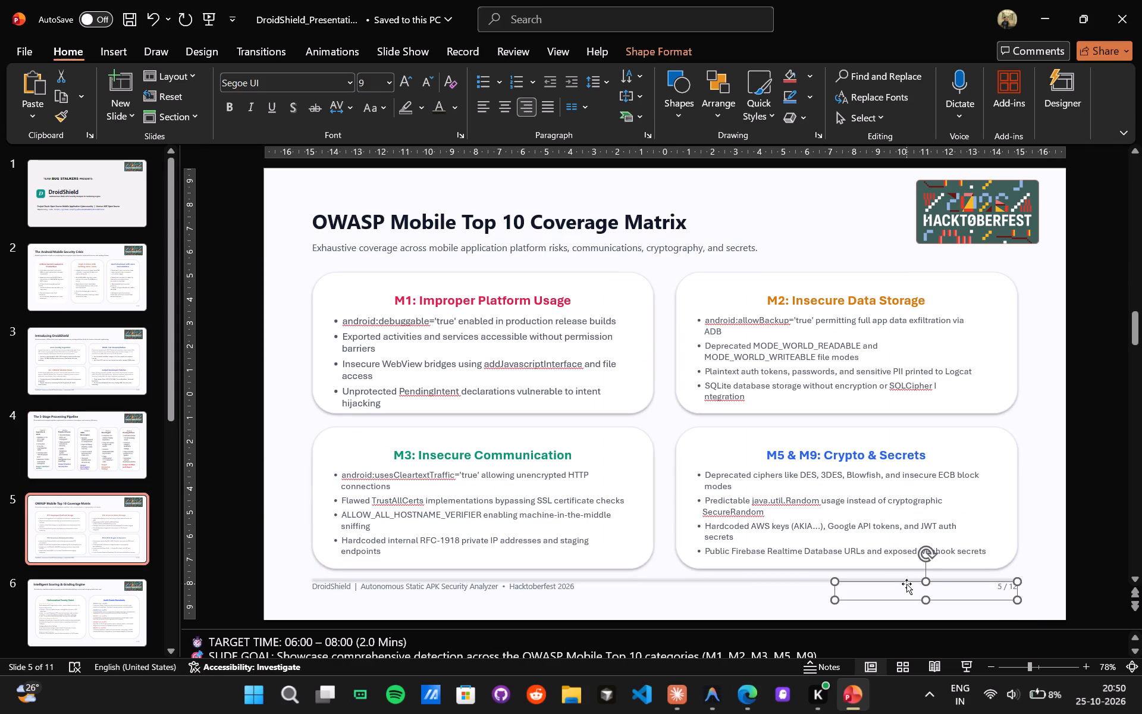
pyautogui.press('BackSpace')
pyautogui.click(903, 580)
pyautogui.press('BackSpace')
pyautogui.press('BackSpace')
pyautogui.press('BackSpace')
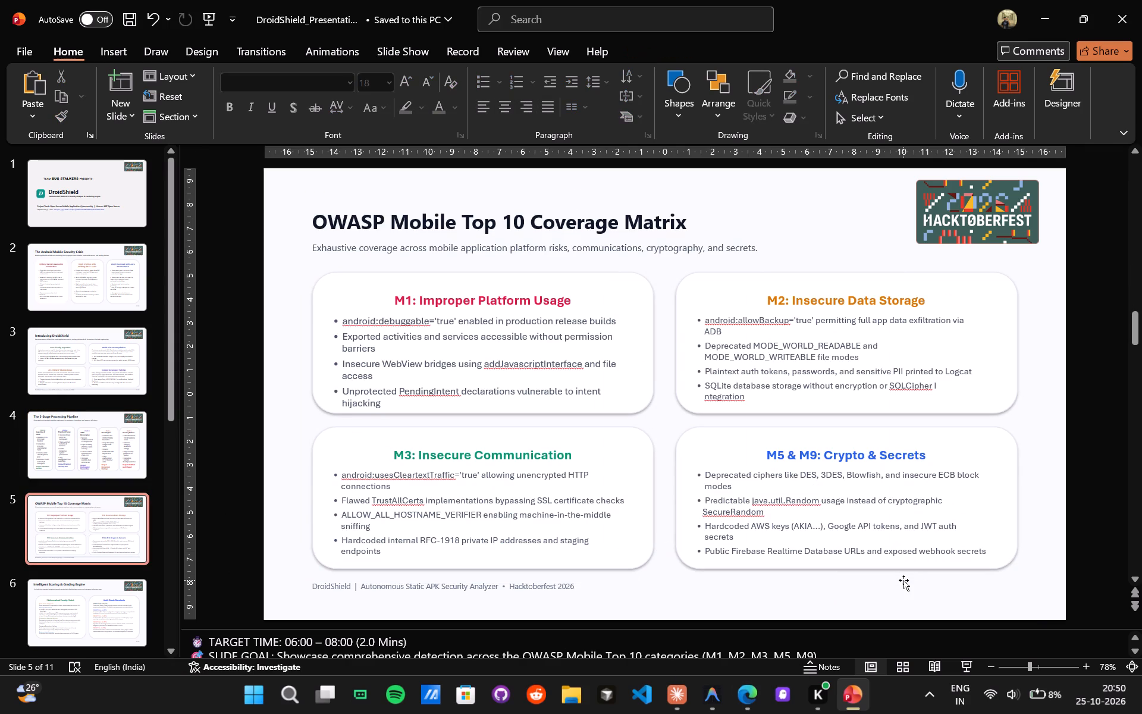
# Clear the DroidShield footer text at the bottom of slide 5.
pyautogui.doubleClick(559, 587)
pyautogui.hotkey('ctrl', 'a')
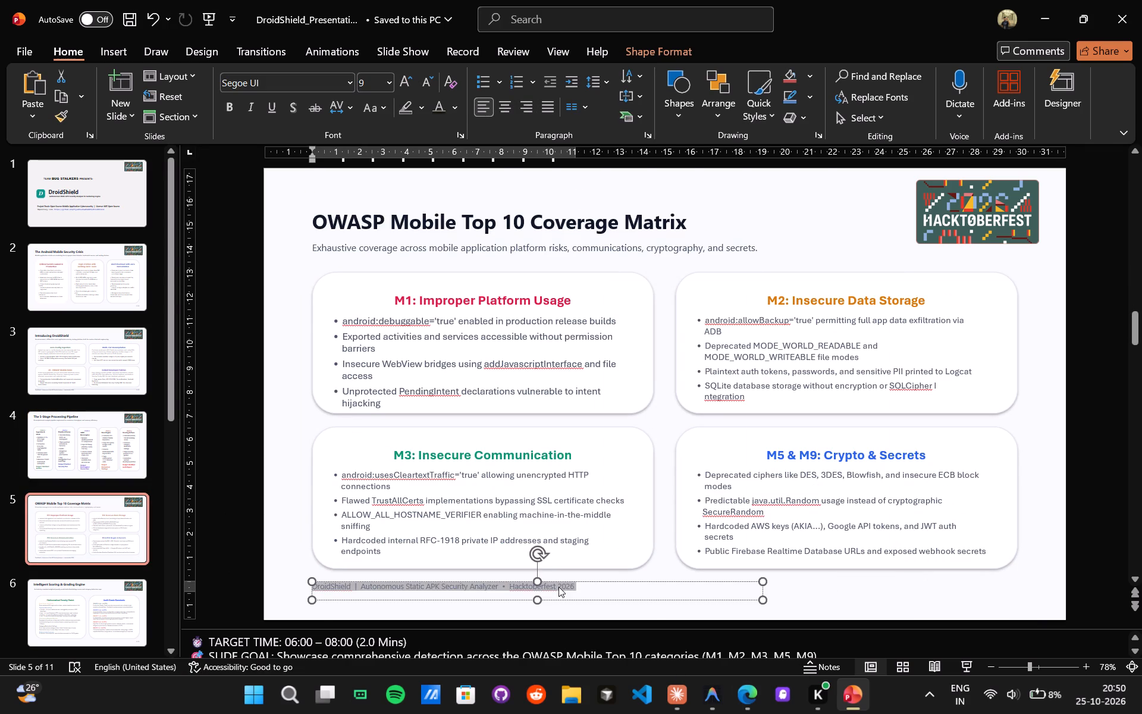
pyautogui.press('BackSpace')
pyautogui.click(297, 364)
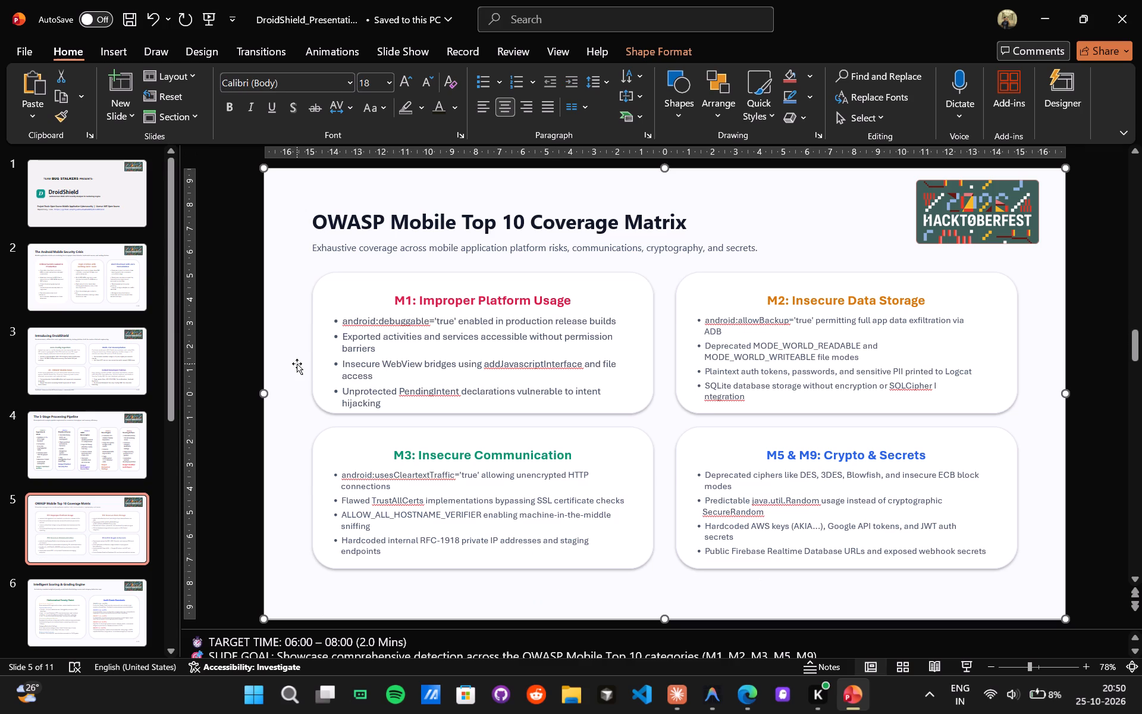
# Move the OWASP Mobile Top 10 Coverage Matrix title up and slightly left on slide 5.
pyautogui.click(338, 224)
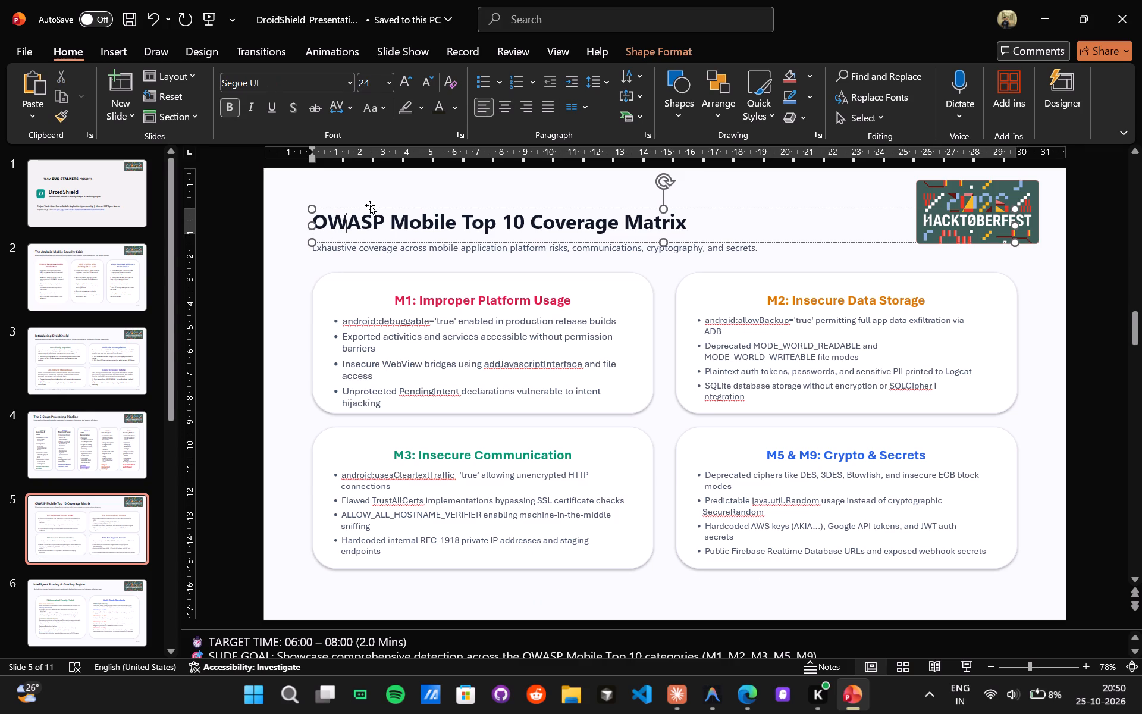
pyautogui.click(370, 205)
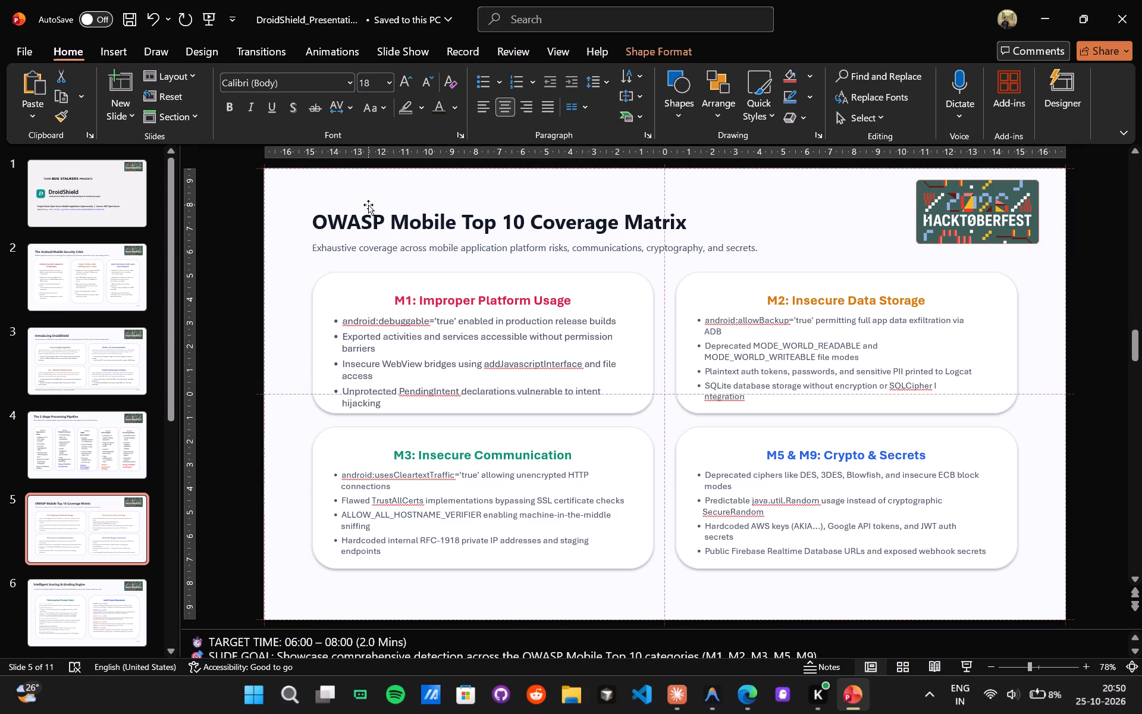
pyautogui.click(370, 214)
pyautogui.moveTo(386, 209); pyautogui.dragTo(377, 187)
# Bold the subtitle line beneath the OWASP Mobile Top 10 Coverage Matrix title on slide 5.
pyautogui.click(390, 245)
pyautogui.hotkey('ctrl', 'a')
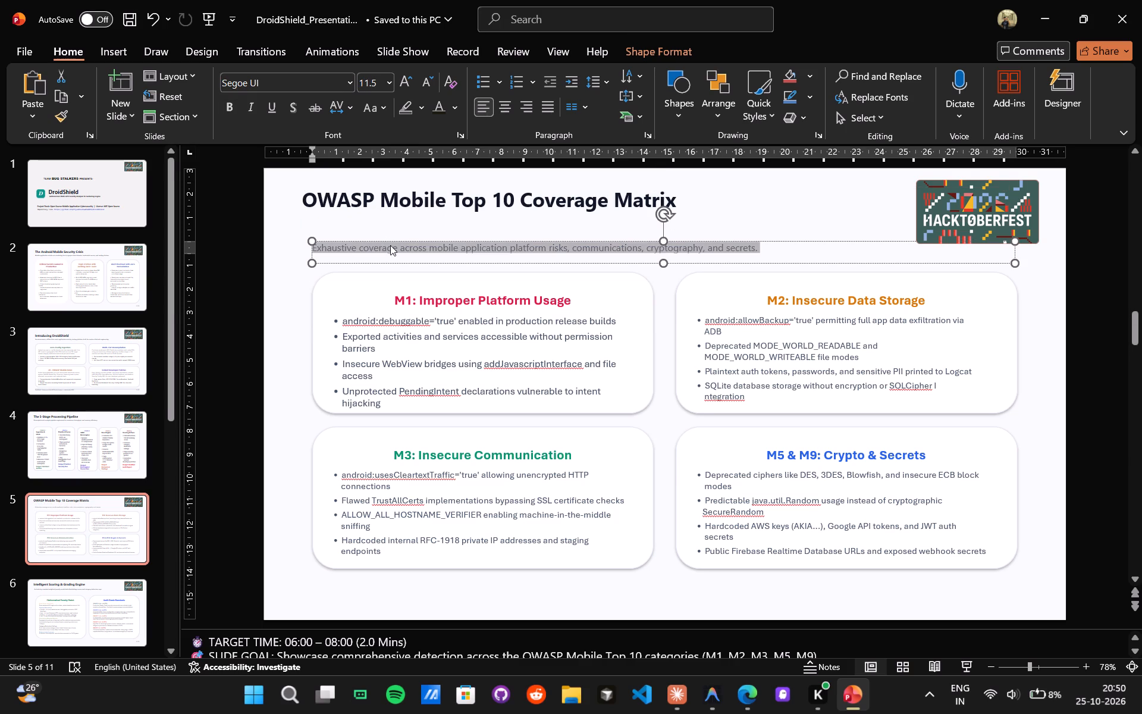
pyautogui.click(233, 112)
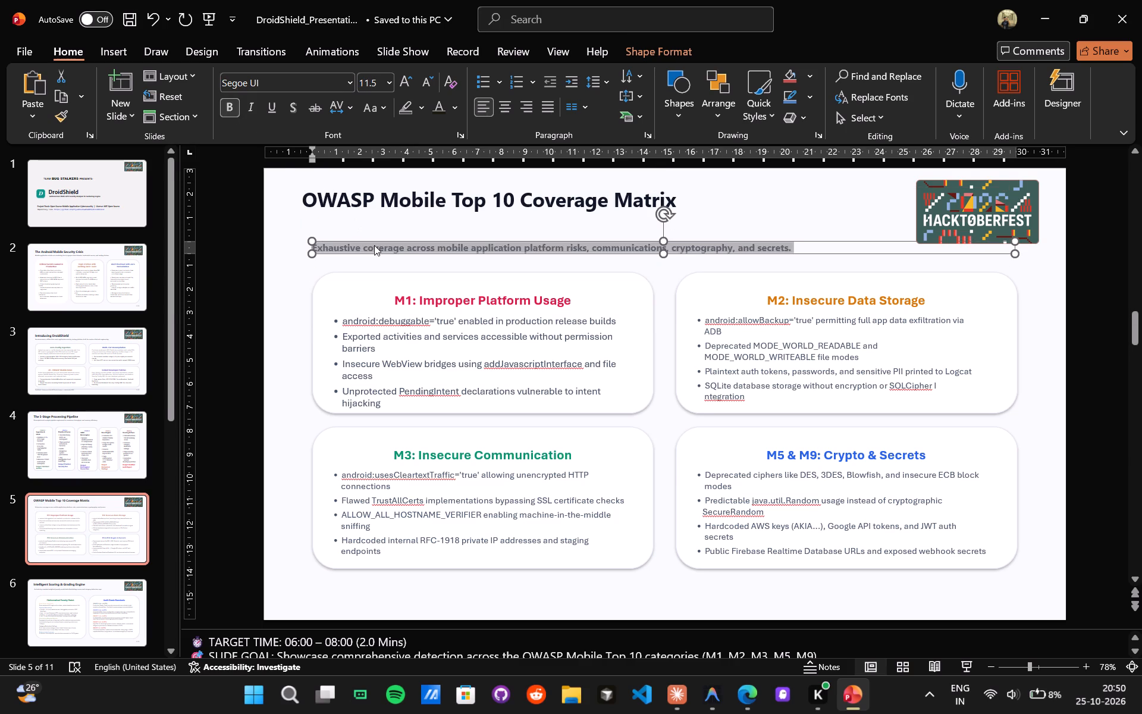
# Move the slide 5 subtitle up directly beneath the title, aligned with the title's left edge.
pyautogui.click(371, 239)
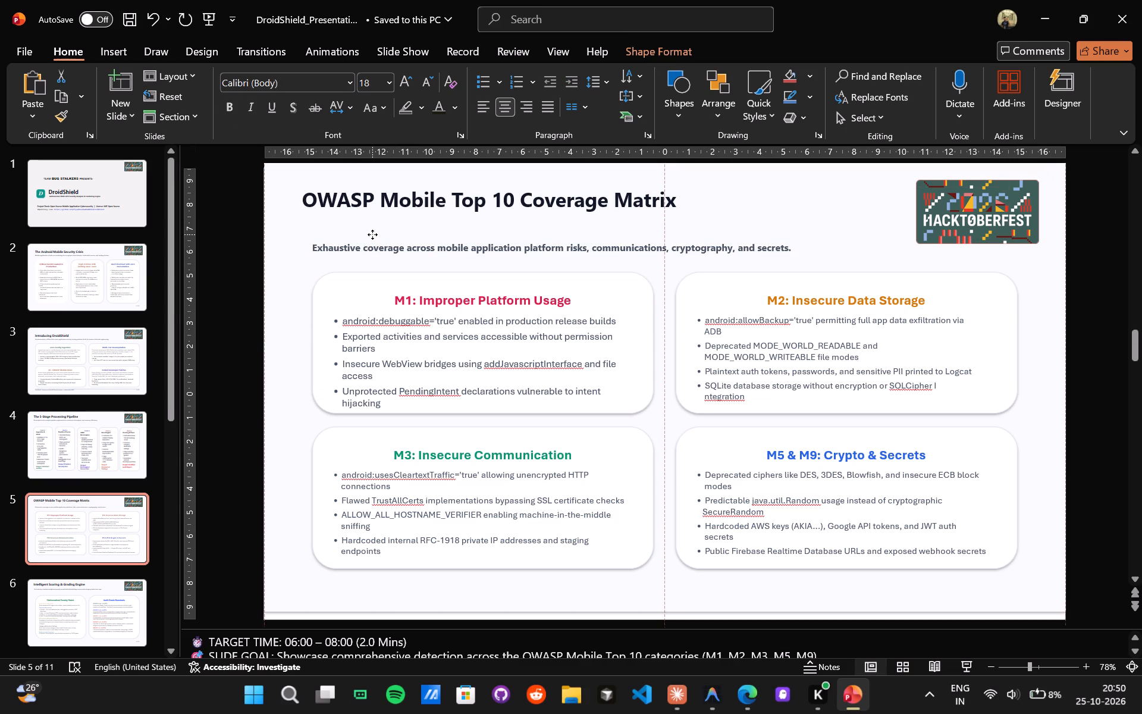
pyautogui.moveTo(376, 245); pyautogui.dragTo(388, 243)
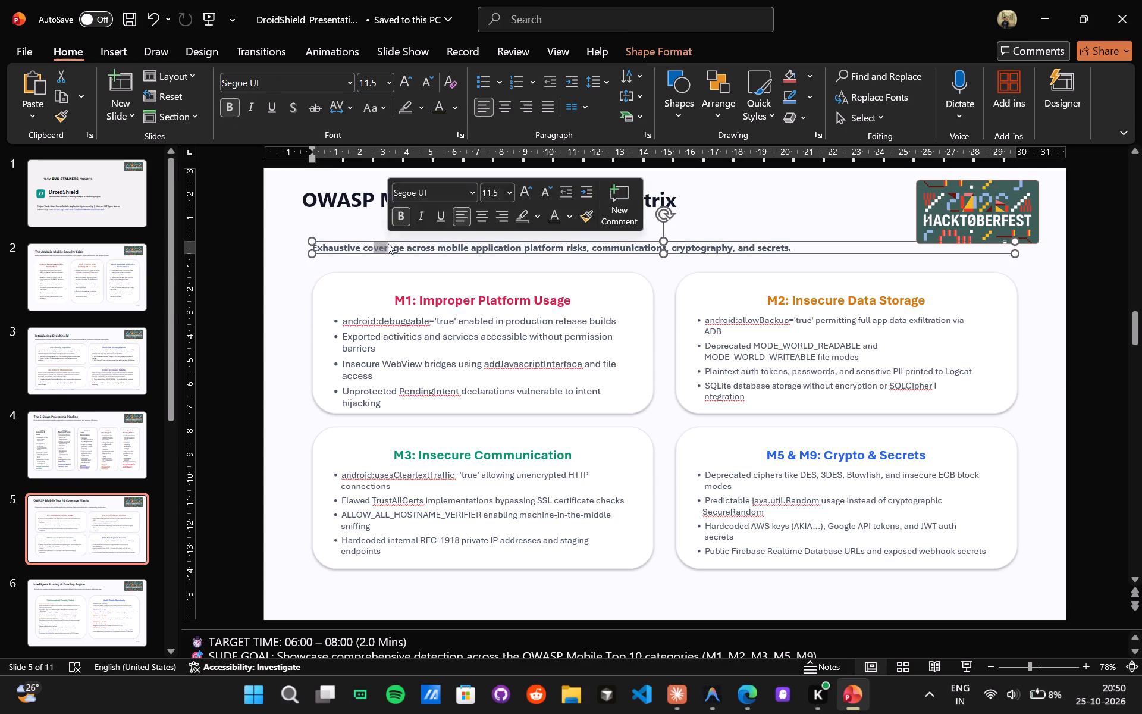
pyautogui.click(388, 243)
pyautogui.moveTo(397, 240); pyautogui.dragTo(394, 225)
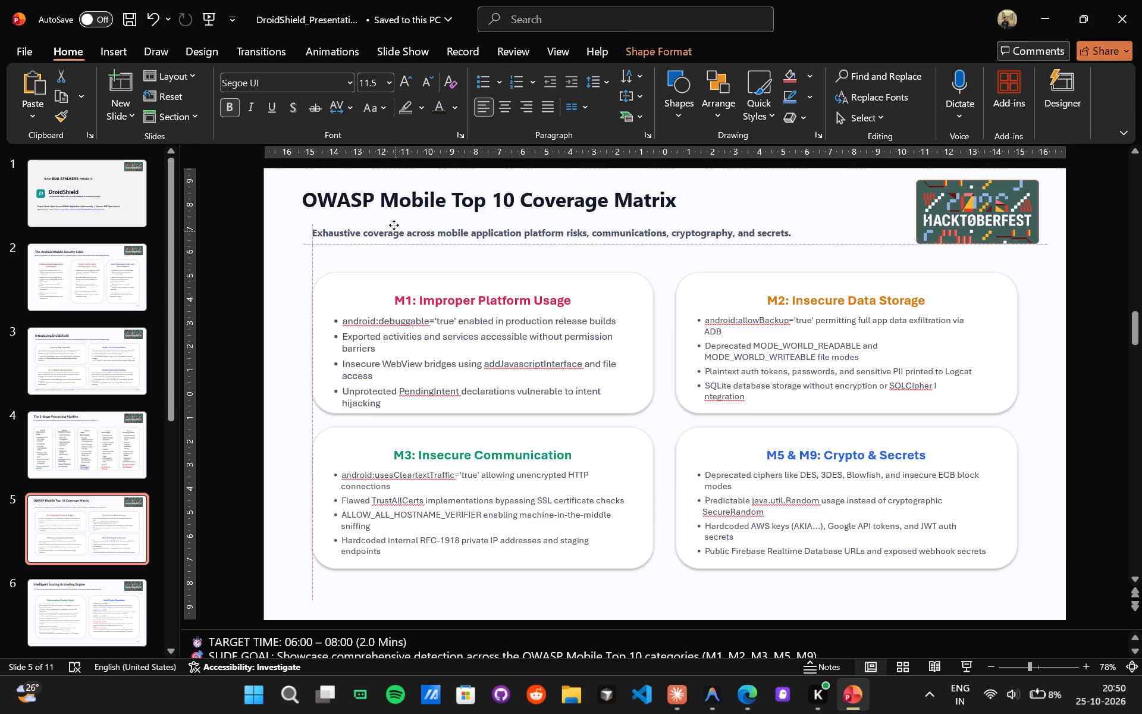
pyautogui.moveTo(394, 225); pyautogui.dragTo(390, 217)
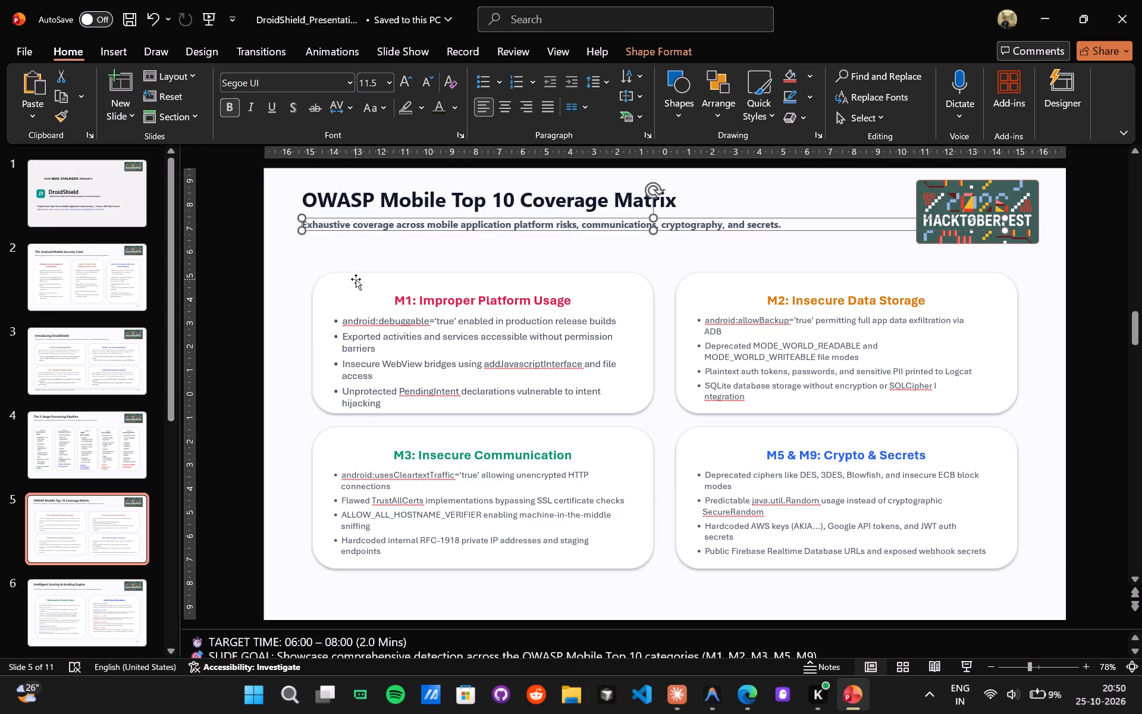
# Move the M1: Improper Platform Usage card straight up, closer to the subtitle on slide 5.
pyautogui.click(351, 265)
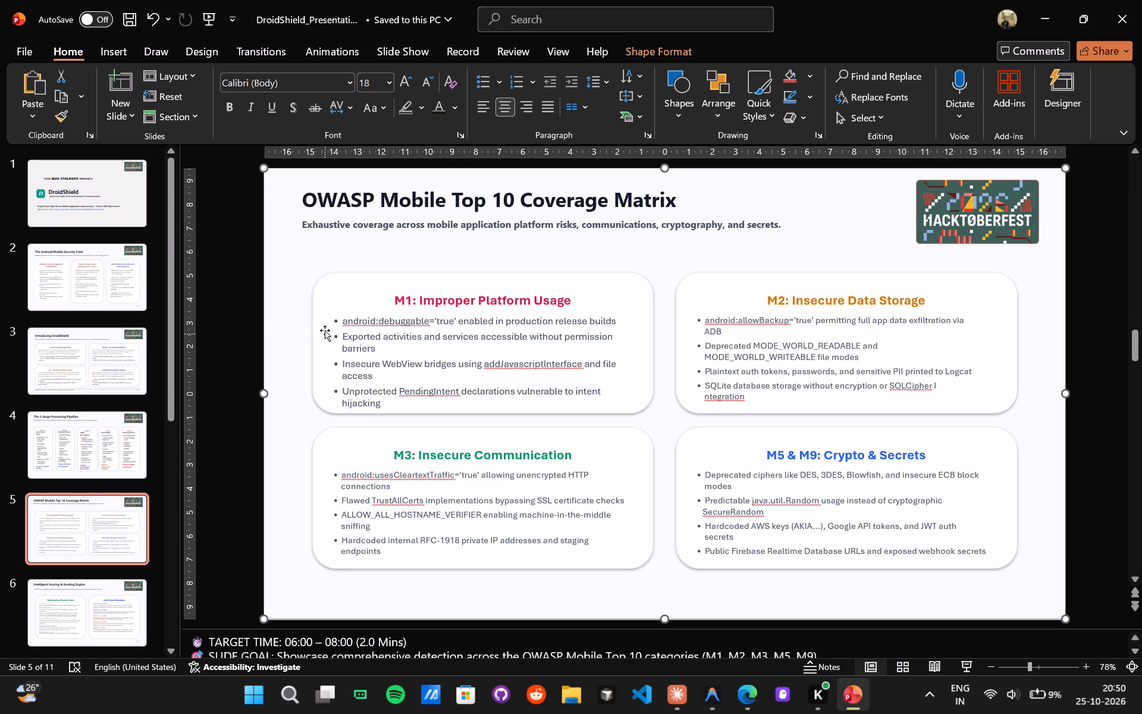
pyautogui.moveTo(325, 289); pyautogui.dragTo(325, 274)
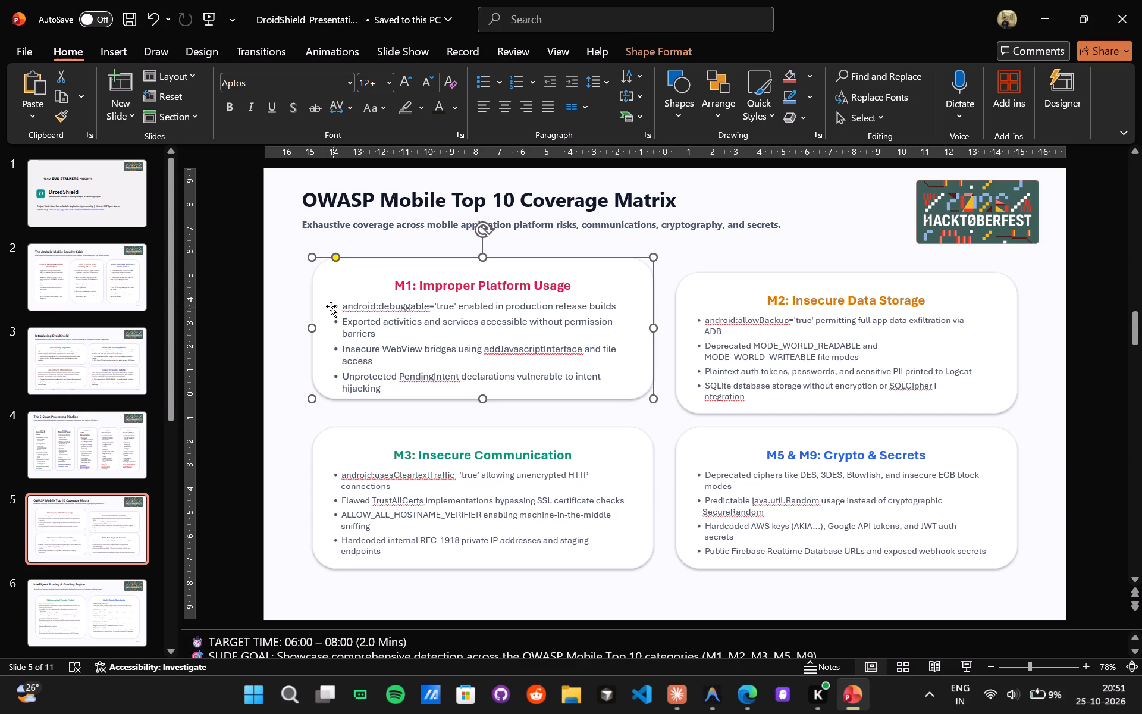
# Review slides 4 through 9 to compare their title, subtitle, card and footer layout.
pyautogui.click(89, 422)
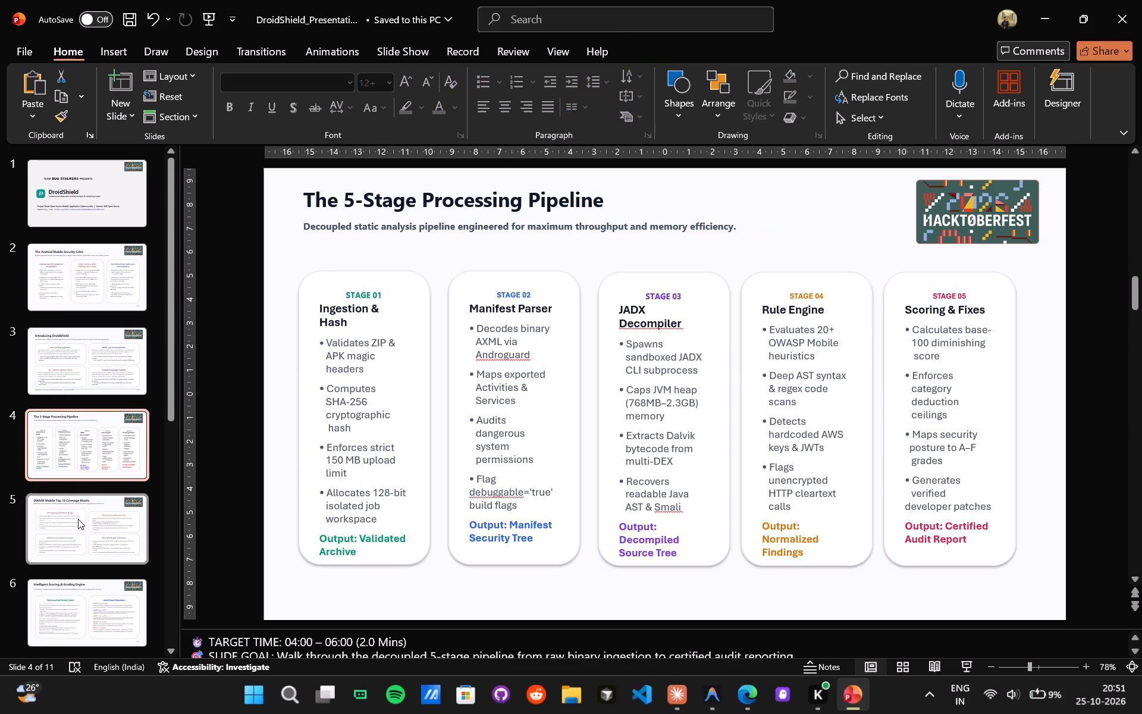
pyautogui.click(78, 519)
pyautogui.scroll(-1, 78, 519)
pyautogui.click(97, 524)
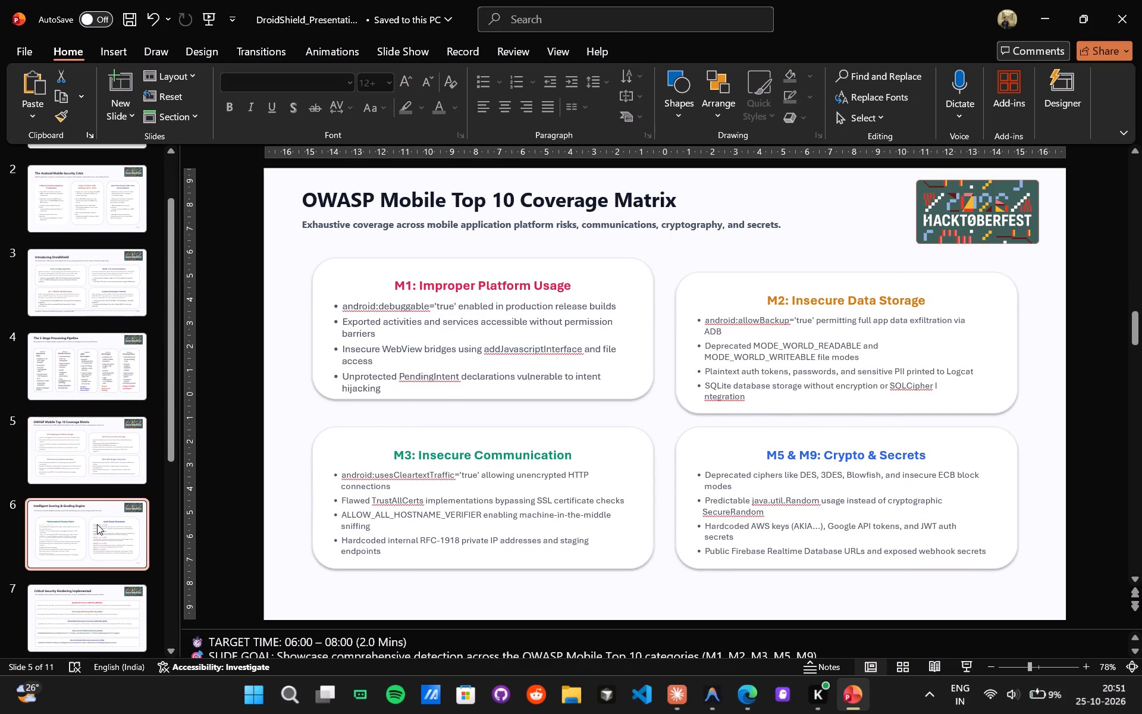
pyautogui.scroll(-1, 97, 524)
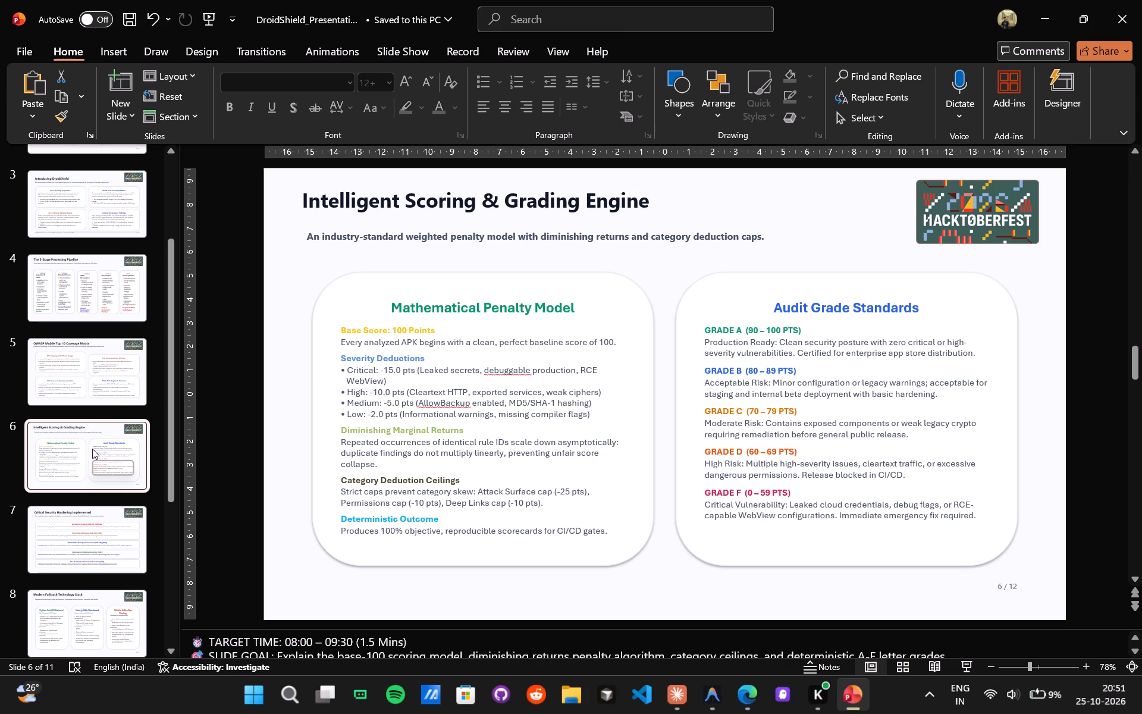
pyautogui.click(77, 537)
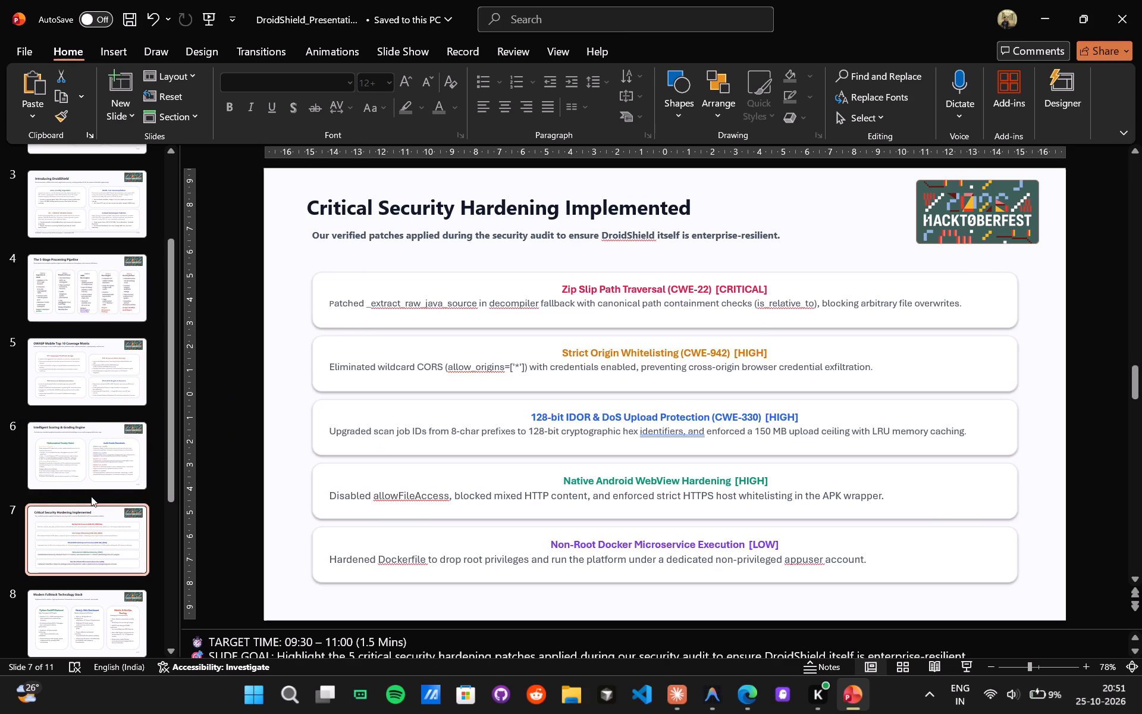
pyautogui.scroll(-1, 91, 496)
pyautogui.click(113, 399)
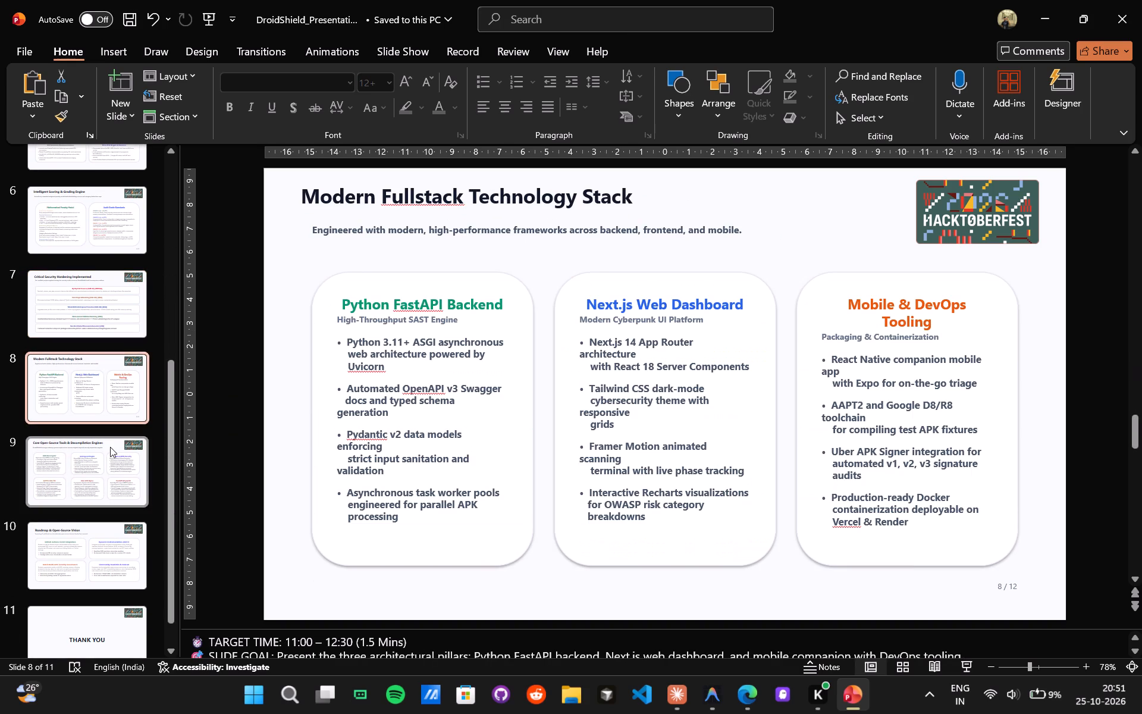
pyautogui.scroll(-1, 110, 447)
pyautogui.click(97, 433)
pyautogui.scroll(-1, 97, 433)
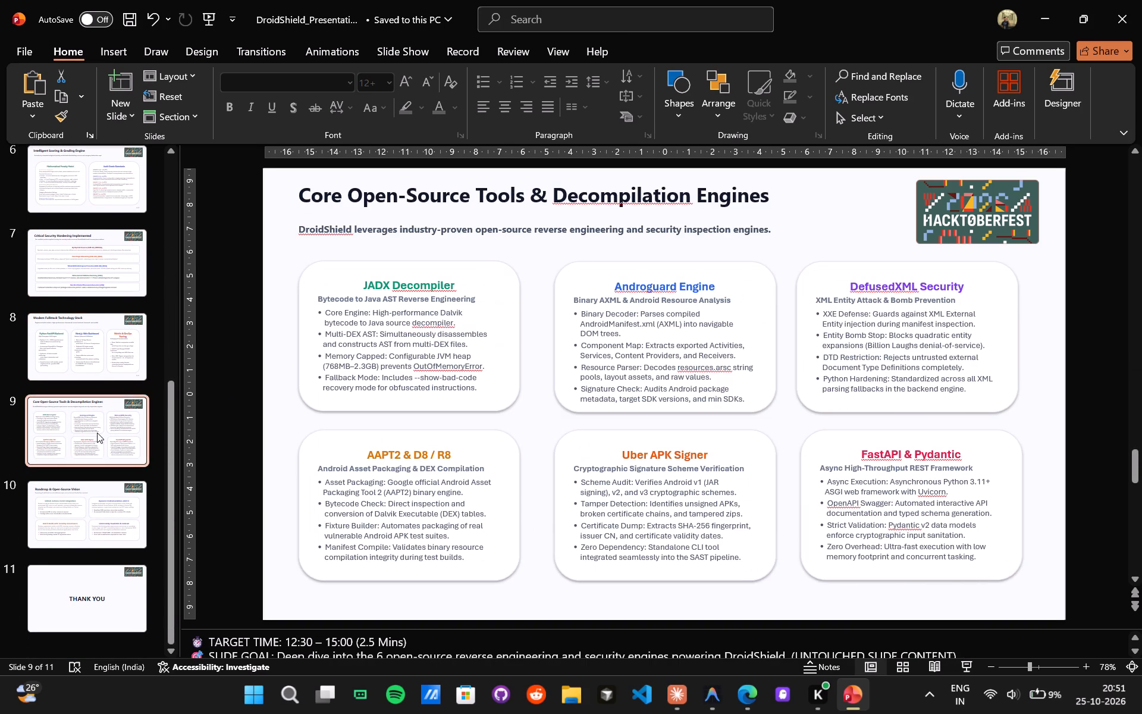
pyautogui.scroll(-1, 97, 433)
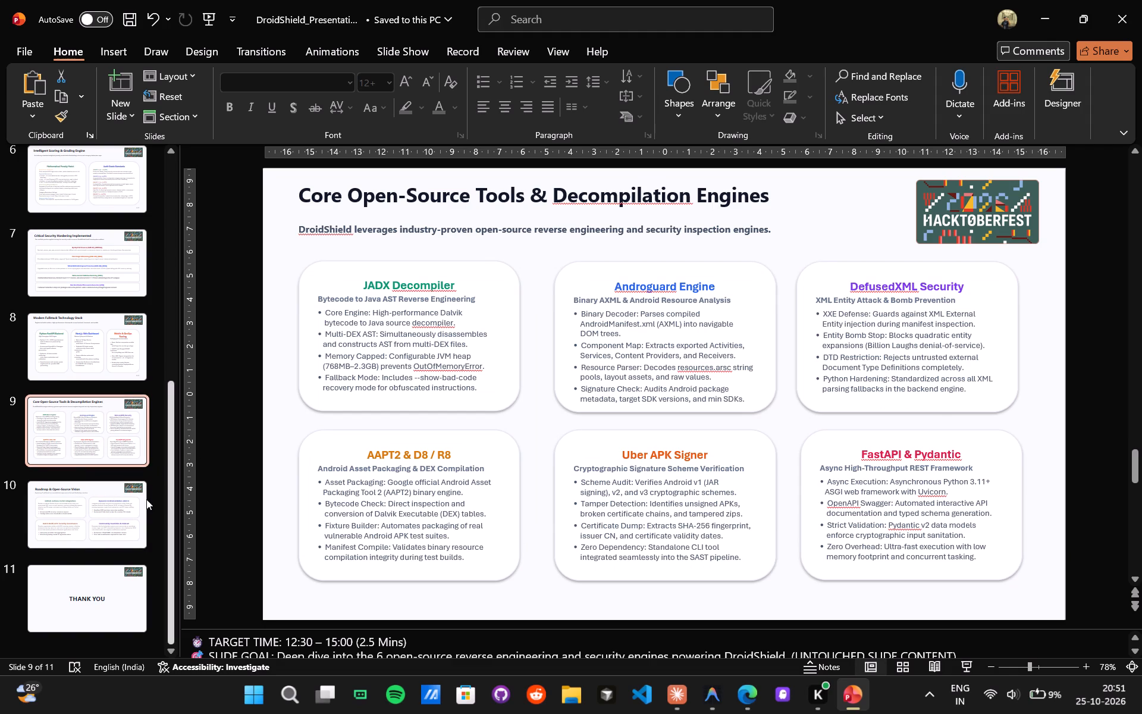
# On the title slide, nudge the repository link line slightly up and align its left edge with the Project Track line.
pyautogui.click(81, 540)
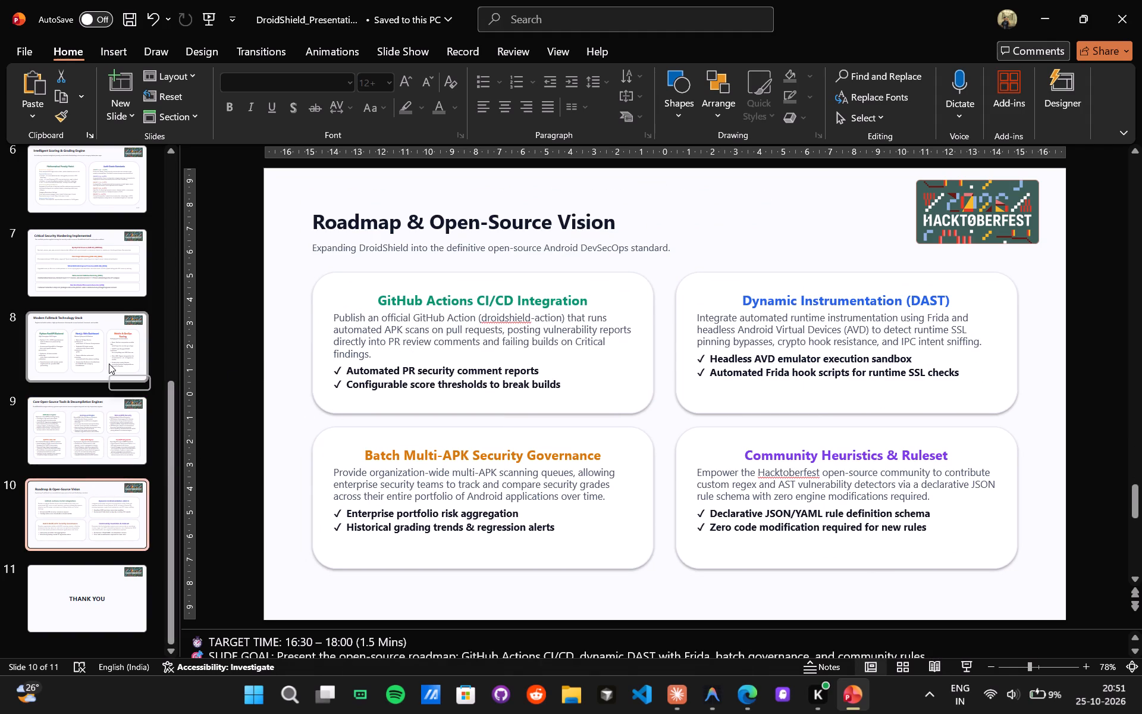
pyautogui.scroll(3, 109, 364)
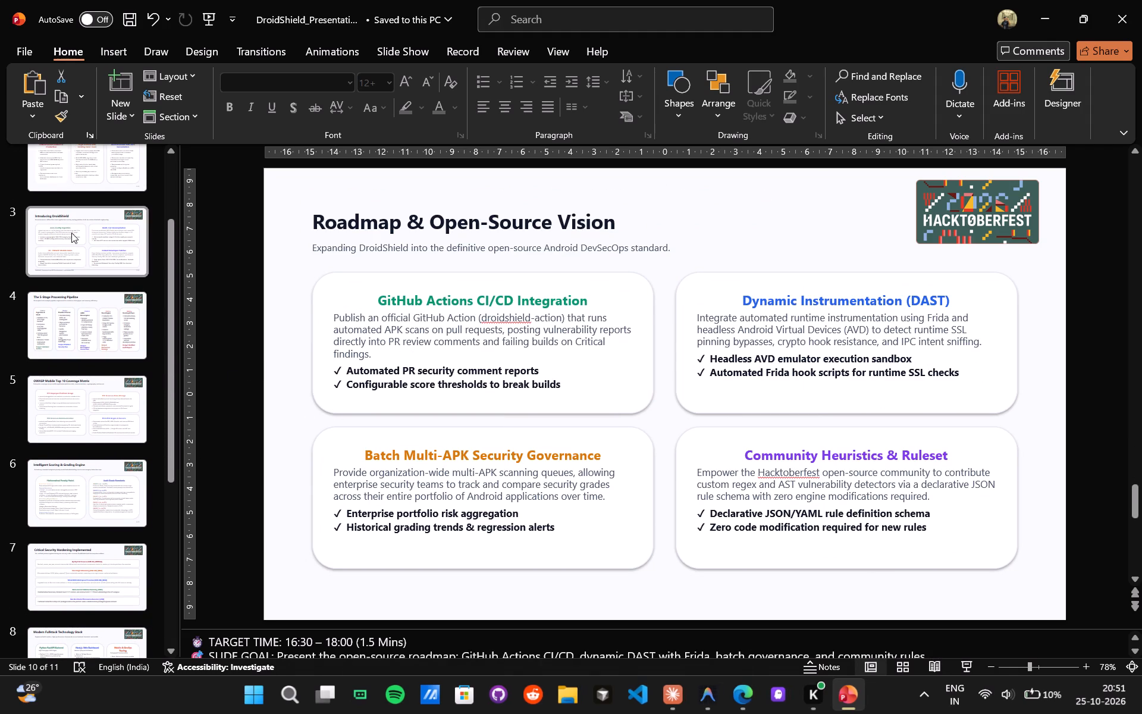
pyautogui.click(72, 233)
pyautogui.scroll(8, 72, 233)
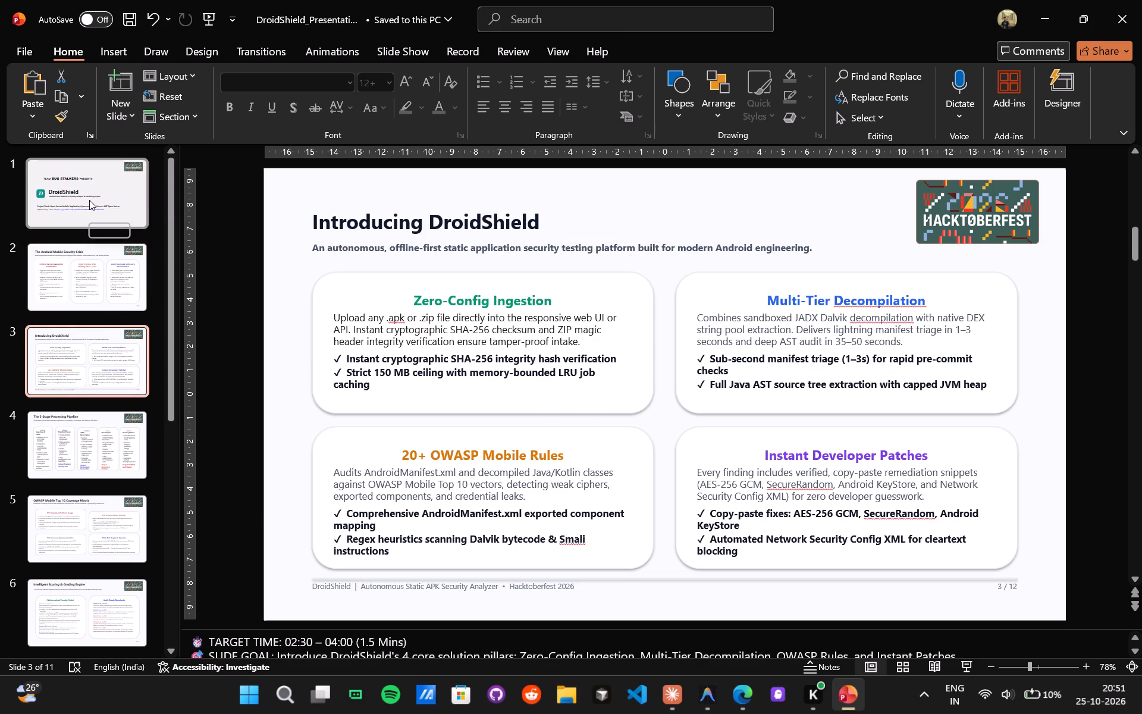
pyautogui.click(89, 200)
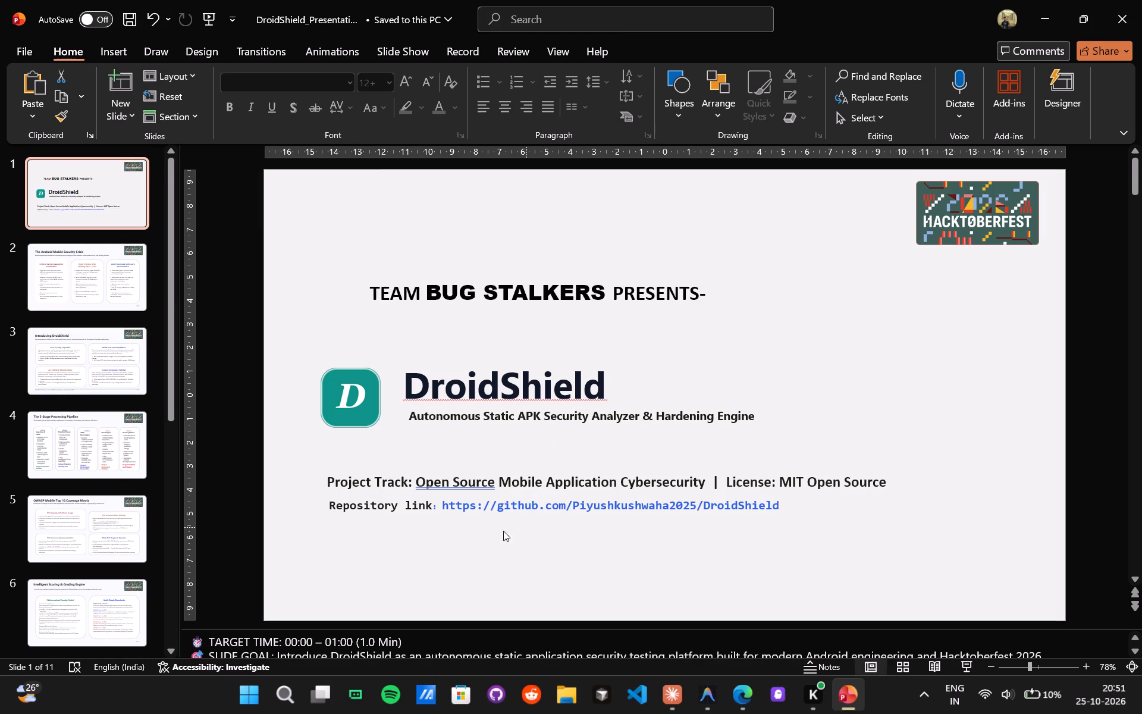
pyautogui.click(337, 508)
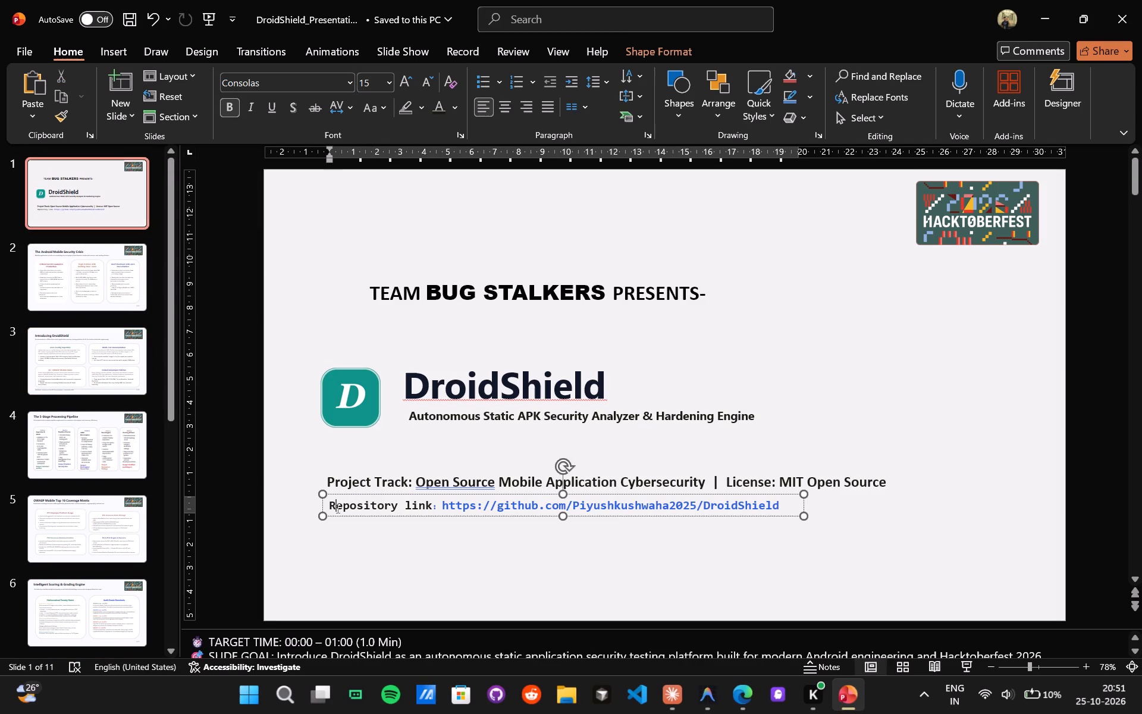
pyautogui.click(347, 515)
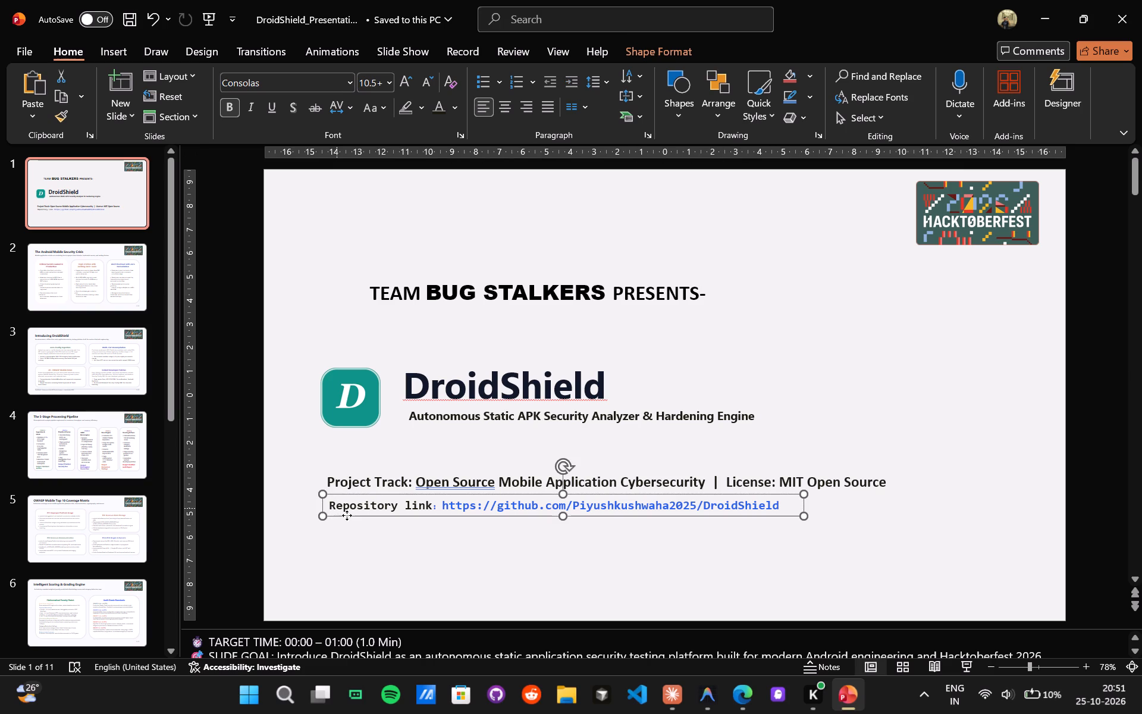
pyautogui.click(266, 429)
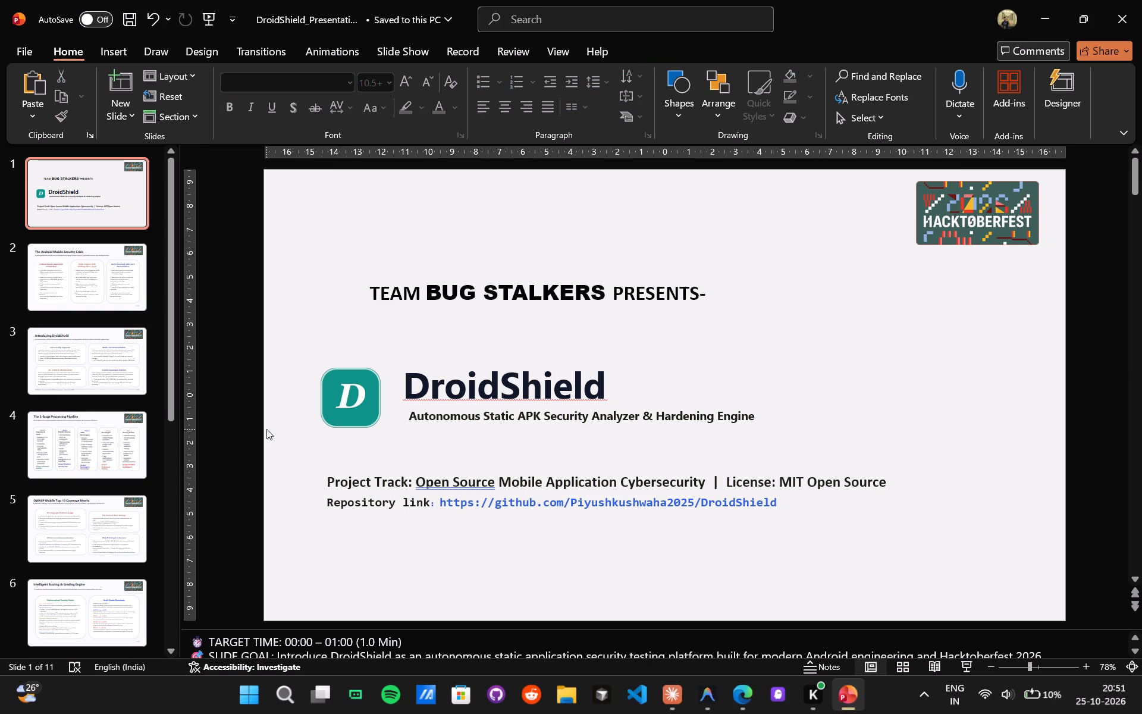
# Review slides 4, 8, 9, 10 and 11, and return to the title slide.
pyautogui.click(105, 433)
pyautogui.scroll(-8, 105, 433)
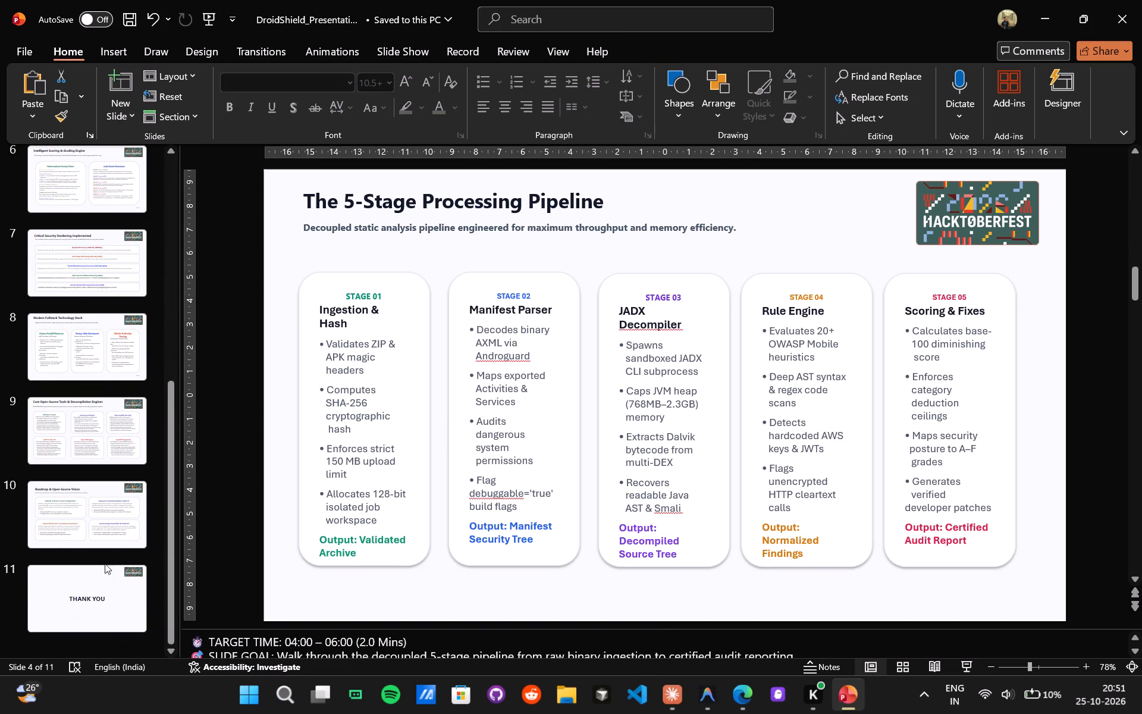
pyautogui.click(85, 593)
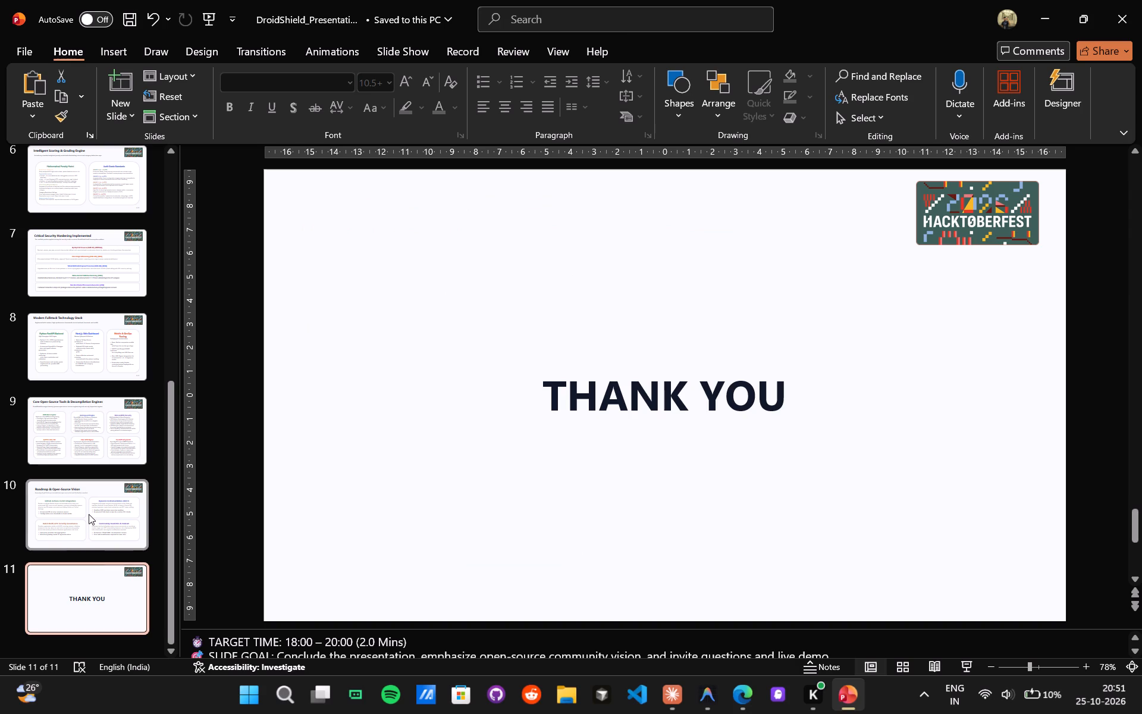
pyautogui.click(89, 514)
pyautogui.click(86, 395)
pyautogui.click(78, 327)
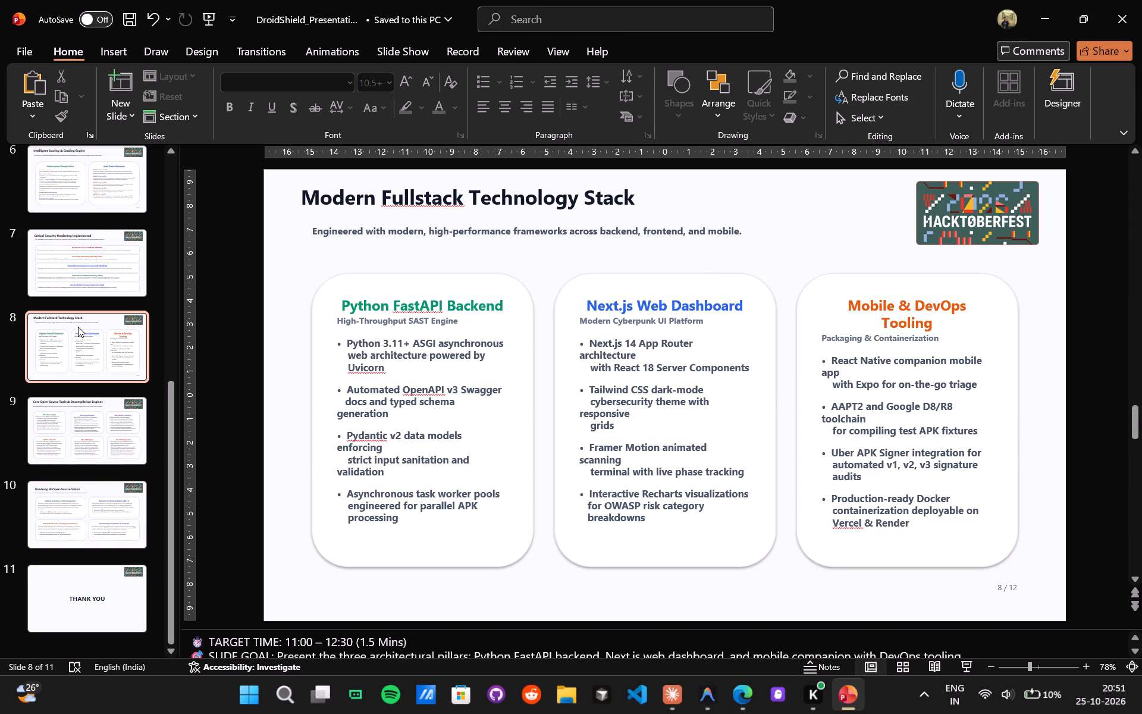
pyautogui.scroll(5, 78, 327)
pyautogui.click(81, 241)
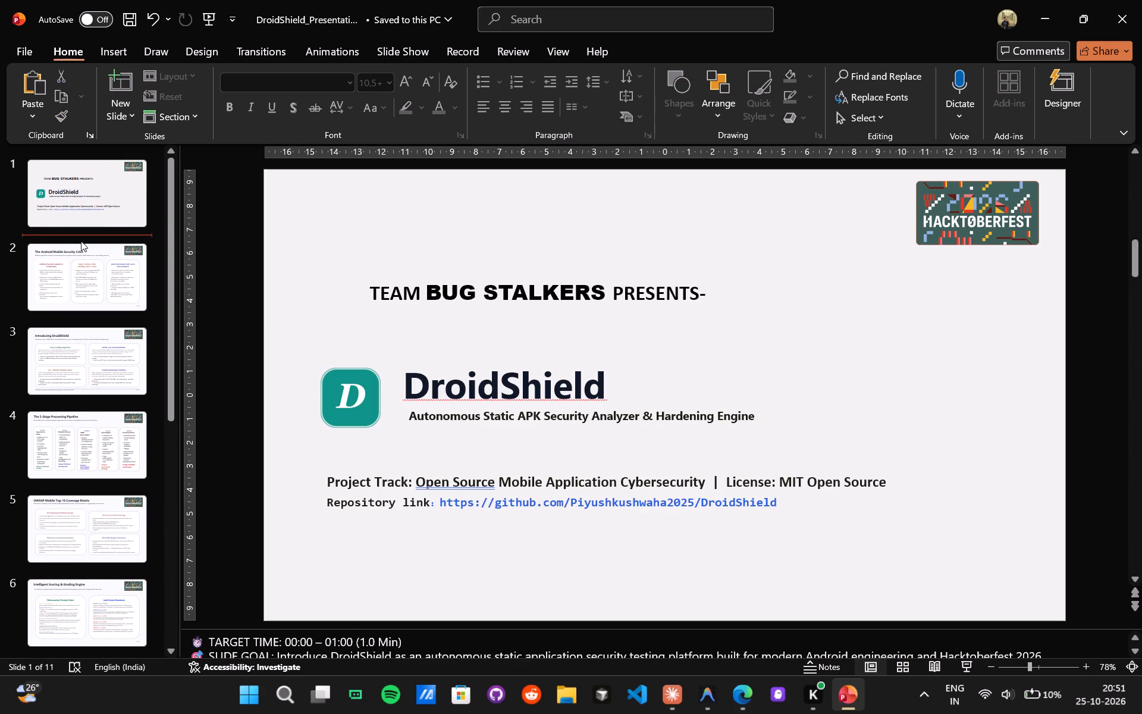
pyautogui.scroll(1, 81, 241)
pyautogui.click(96, 220)
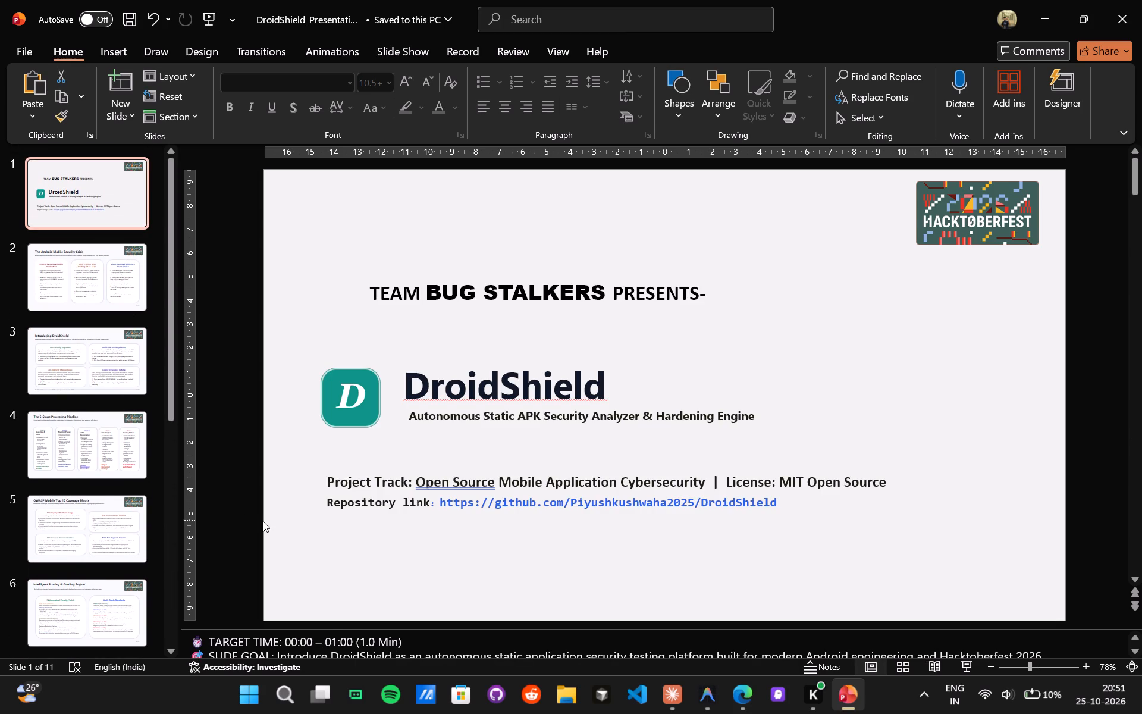
# Paste a copied fragment of the repository link label as a new text box beneath that line and clear its text.
pyautogui.click(362, 528)
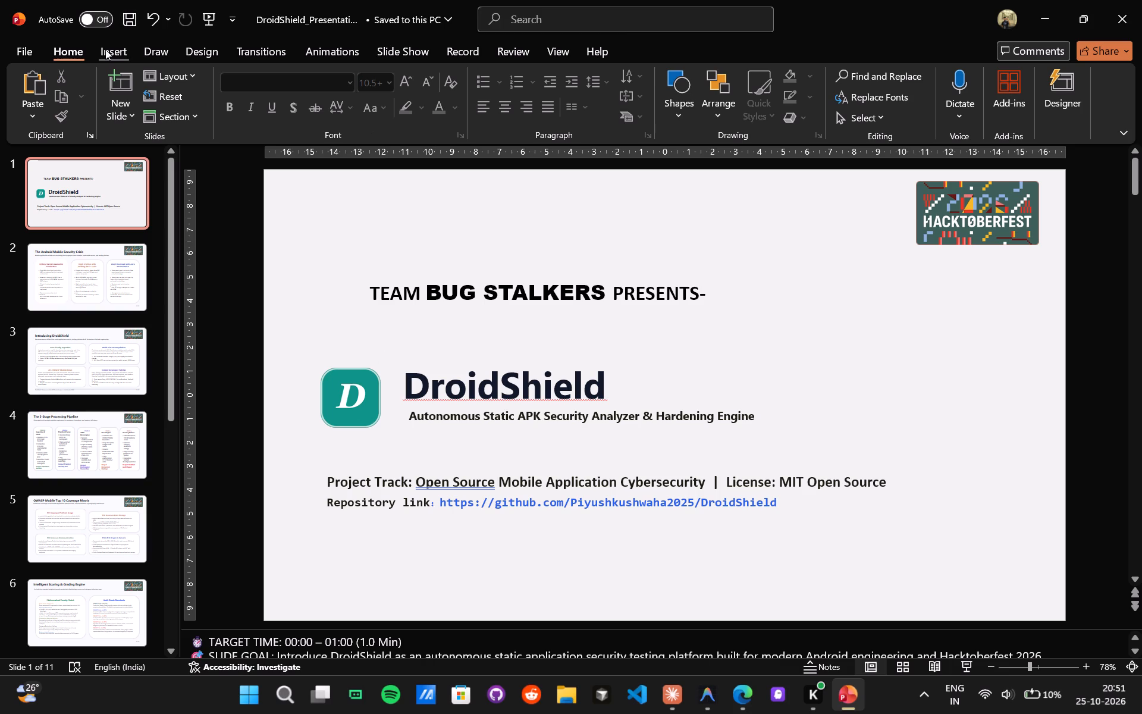
pyautogui.click(343, 504)
pyautogui.click(343, 504)
pyautogui.moveTo(343, 504); pyautogui.dragTo(353, 503)
pyautogui.hotkey('ctrl', 'c')
pyautogui.click(361, 531)
pyautogui.hotkey('ctrl', 'v')
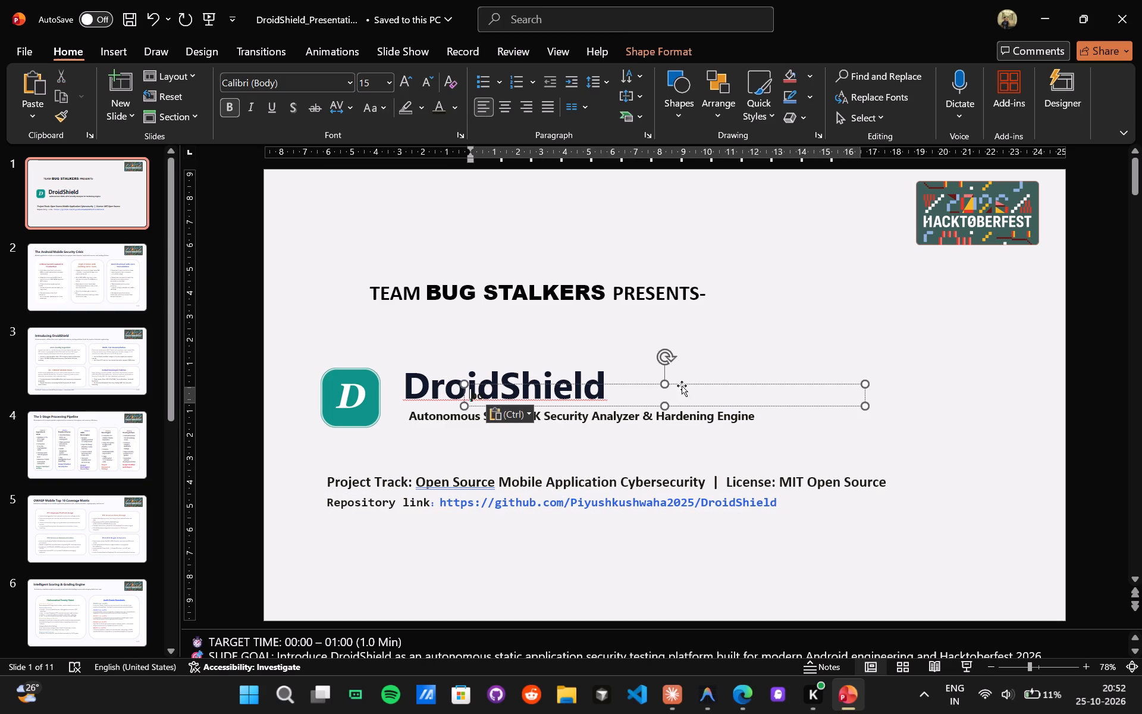
pyautogui.moveTo(683, 387); pyautogui.dragTo(542, 518)
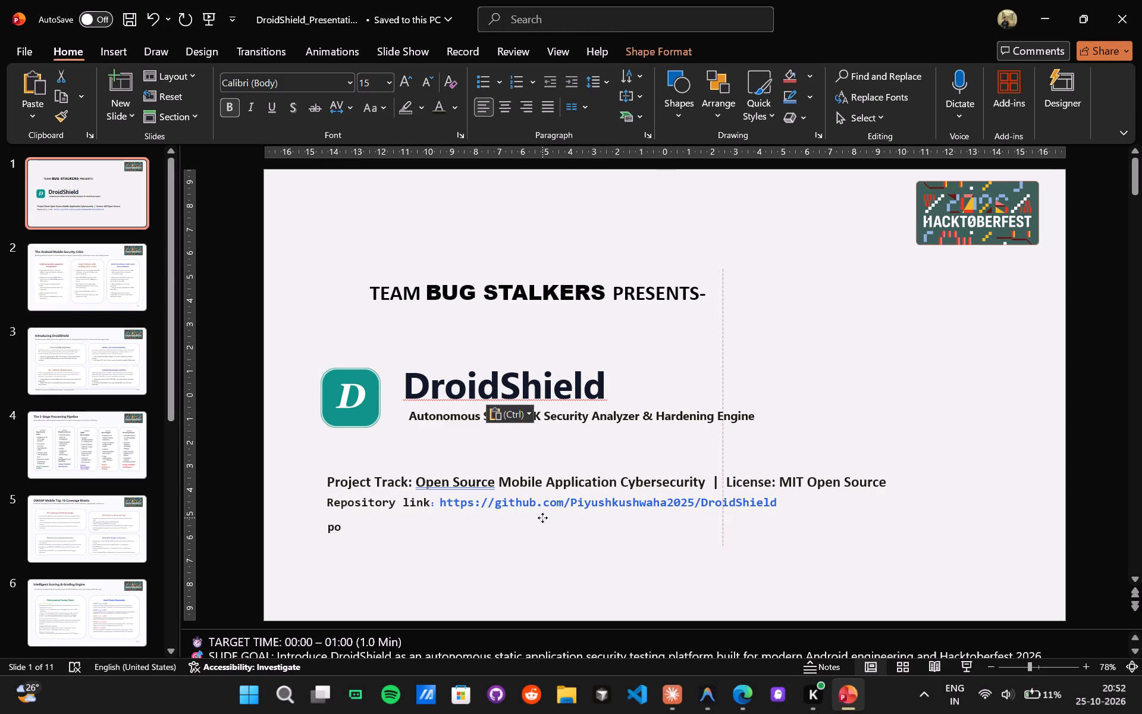
pyautogui.moveTo(542, 518); pyautogui.dragTo(542, 518)
pyautogui.doubleClick(344, 527)
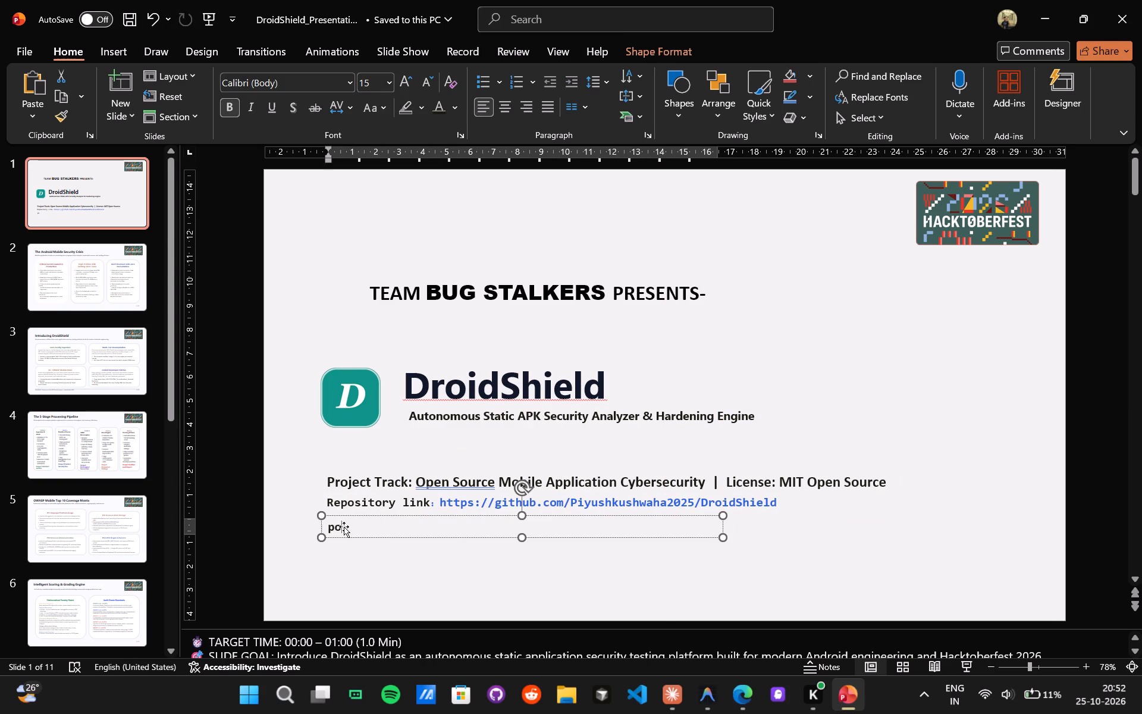
pyautogui.press('BackSpace')
pyautogui.press('BackSpace')
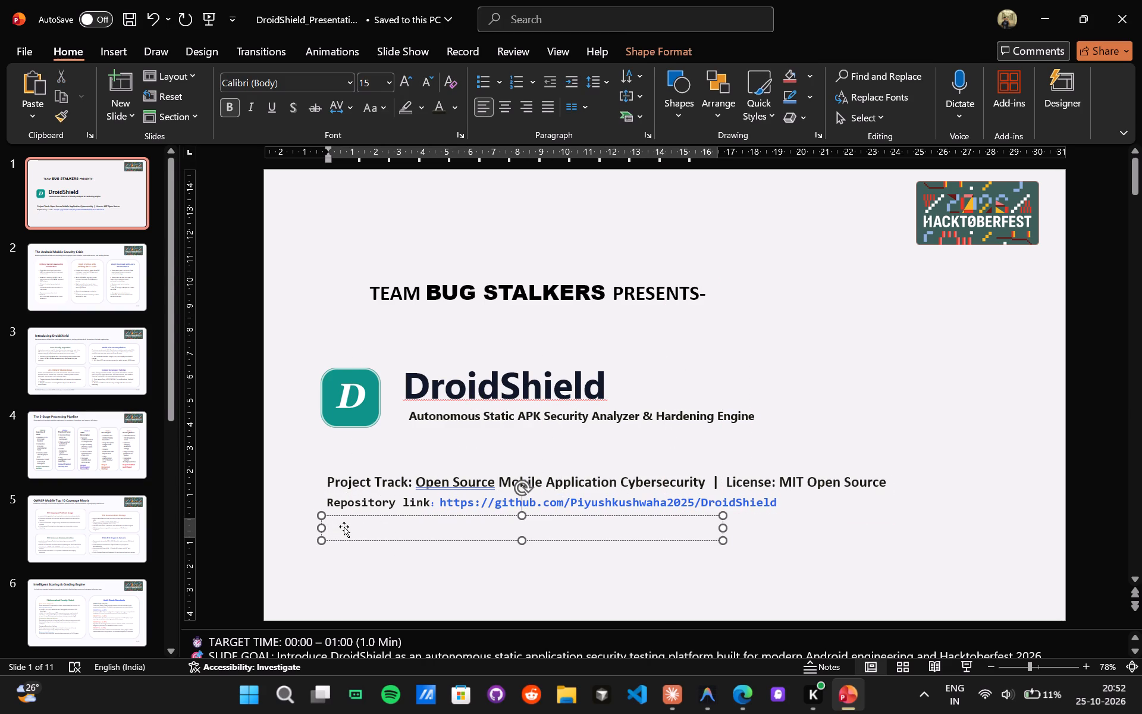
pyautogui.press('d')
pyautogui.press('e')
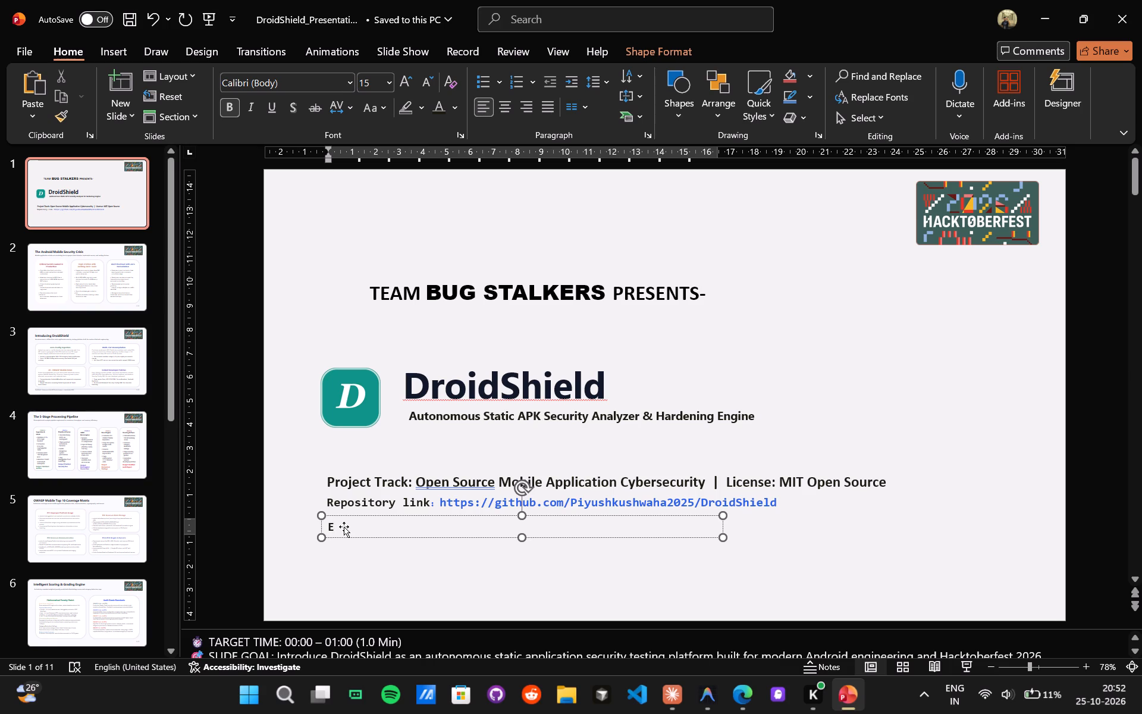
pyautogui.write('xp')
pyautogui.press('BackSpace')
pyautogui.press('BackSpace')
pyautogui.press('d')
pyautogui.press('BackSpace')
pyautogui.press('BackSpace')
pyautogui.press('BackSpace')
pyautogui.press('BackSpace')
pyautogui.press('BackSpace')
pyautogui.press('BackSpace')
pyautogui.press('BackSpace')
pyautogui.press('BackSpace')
# Enter "Prototype Overview:" in the new text box below the repository link on the title slide.
pyautogui.press('p')
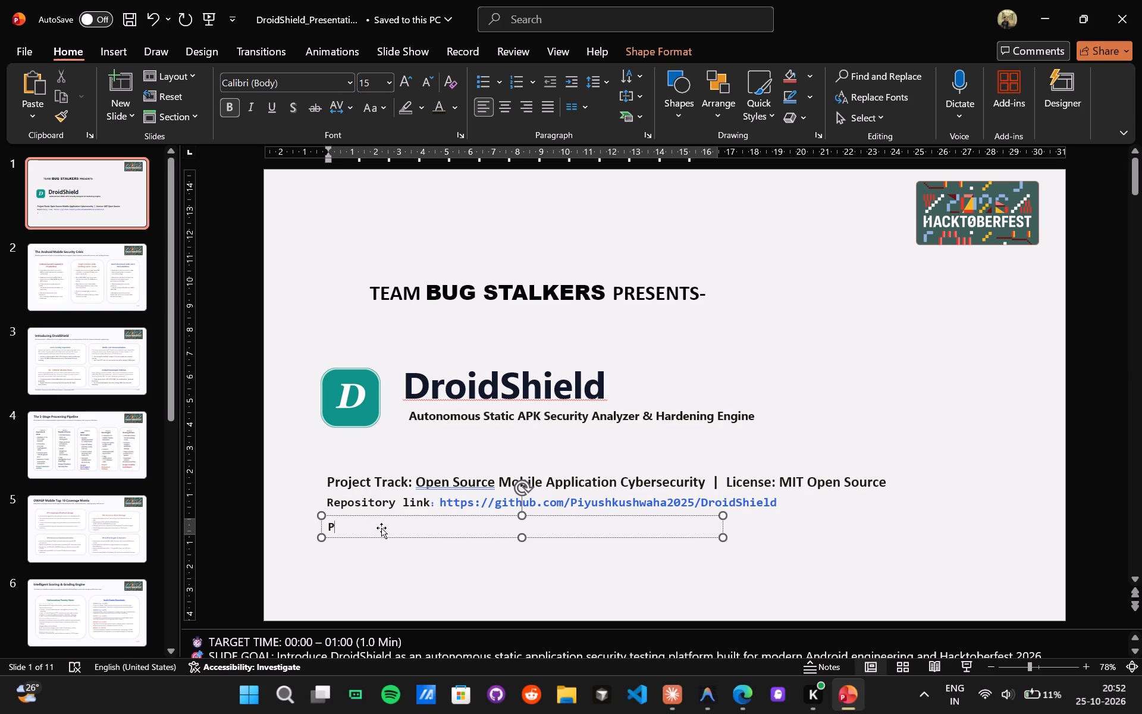
pyautogui.write('roto')
pyautogui.write('type')
pyautogui.press('space')
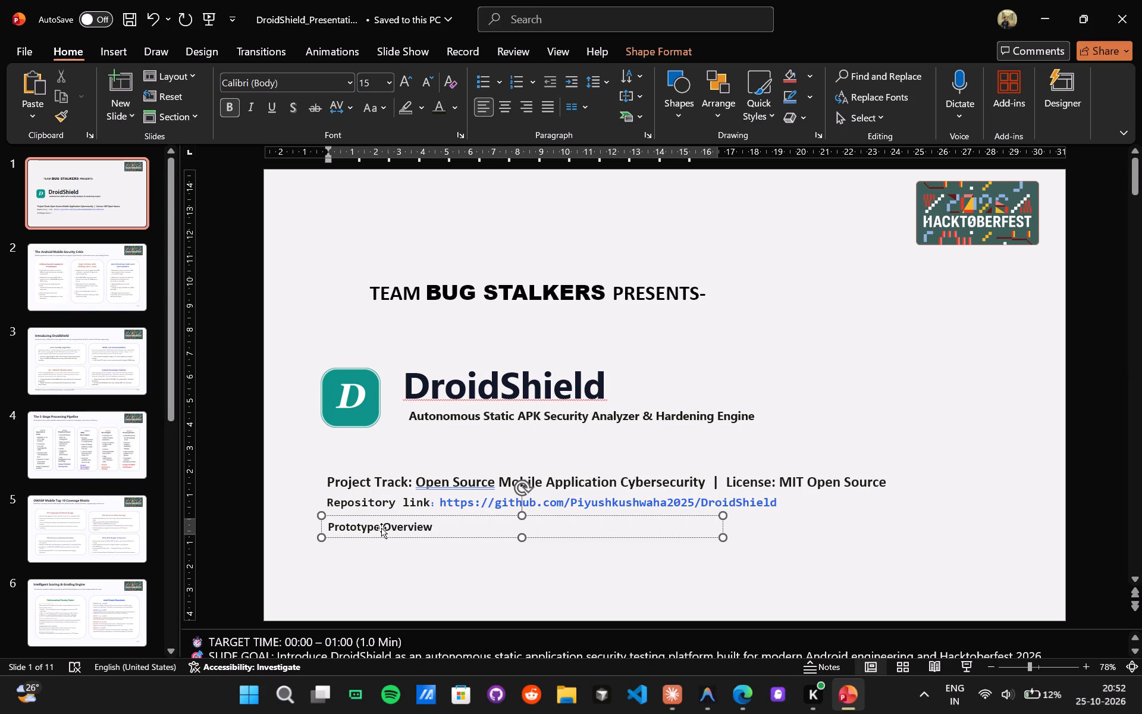
pyautogui.hotkey('shift', ':')
pyautogui.click(427, 560)
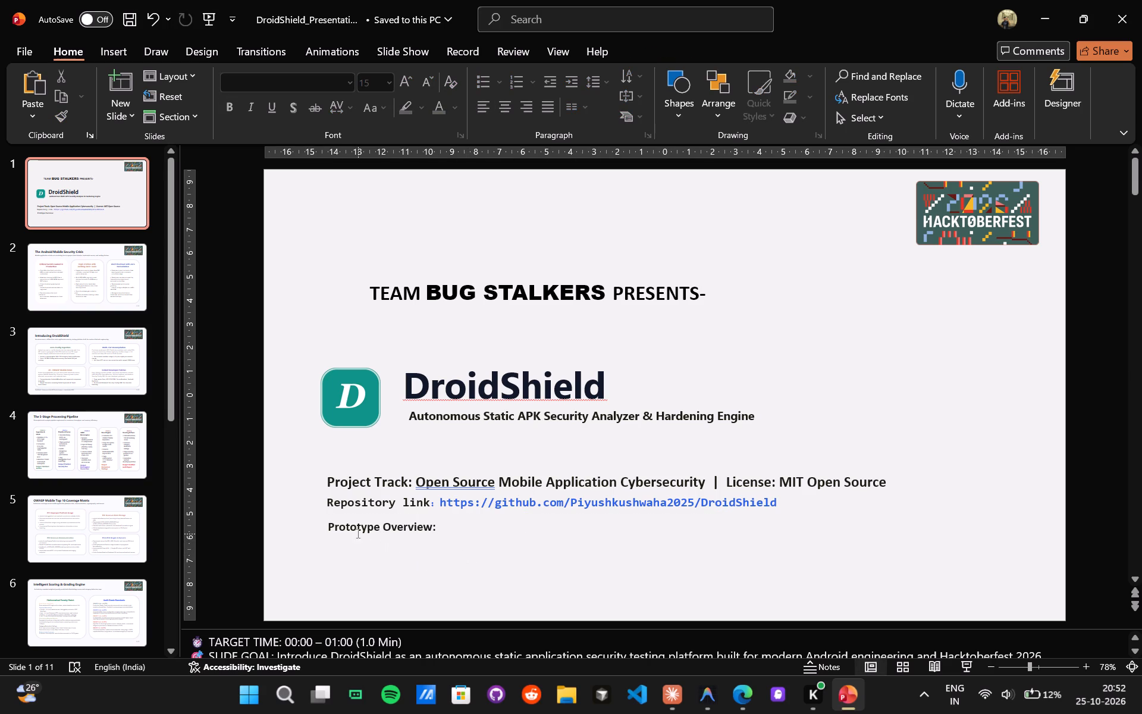
# Save the DroidShield presentation under its existing name.
pyautogui.hotkey('ctrl', 's')
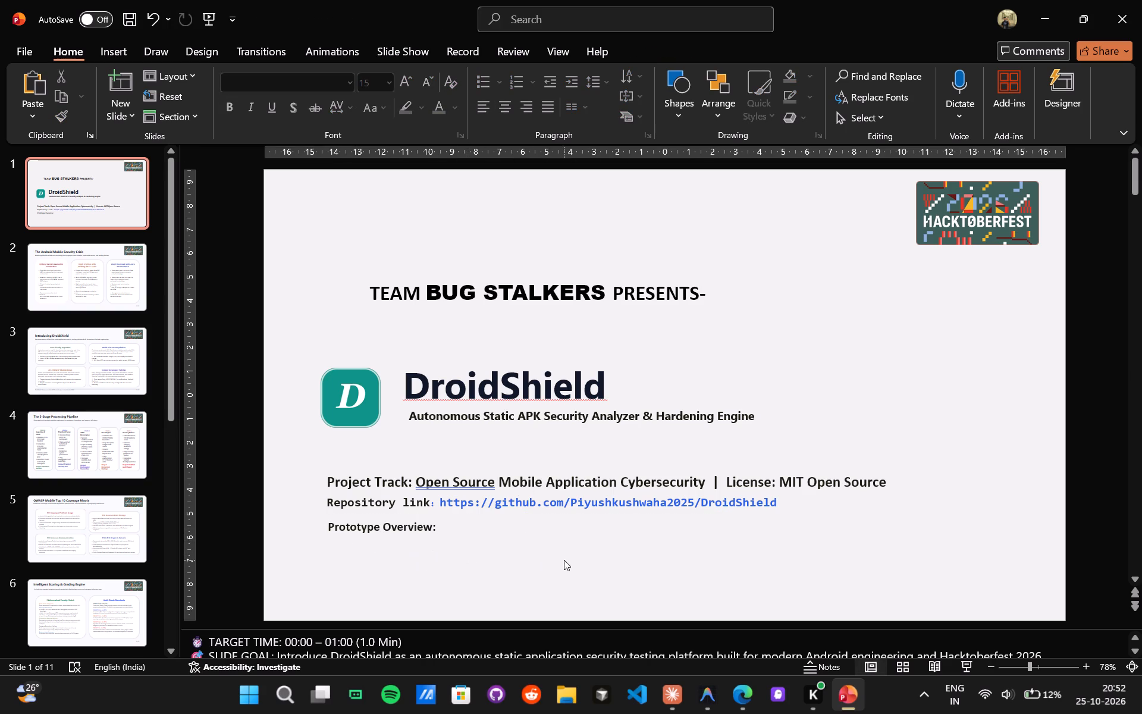
pyautogui.click(105, 303)
pyautogui.hotkey('ctrl', 's')
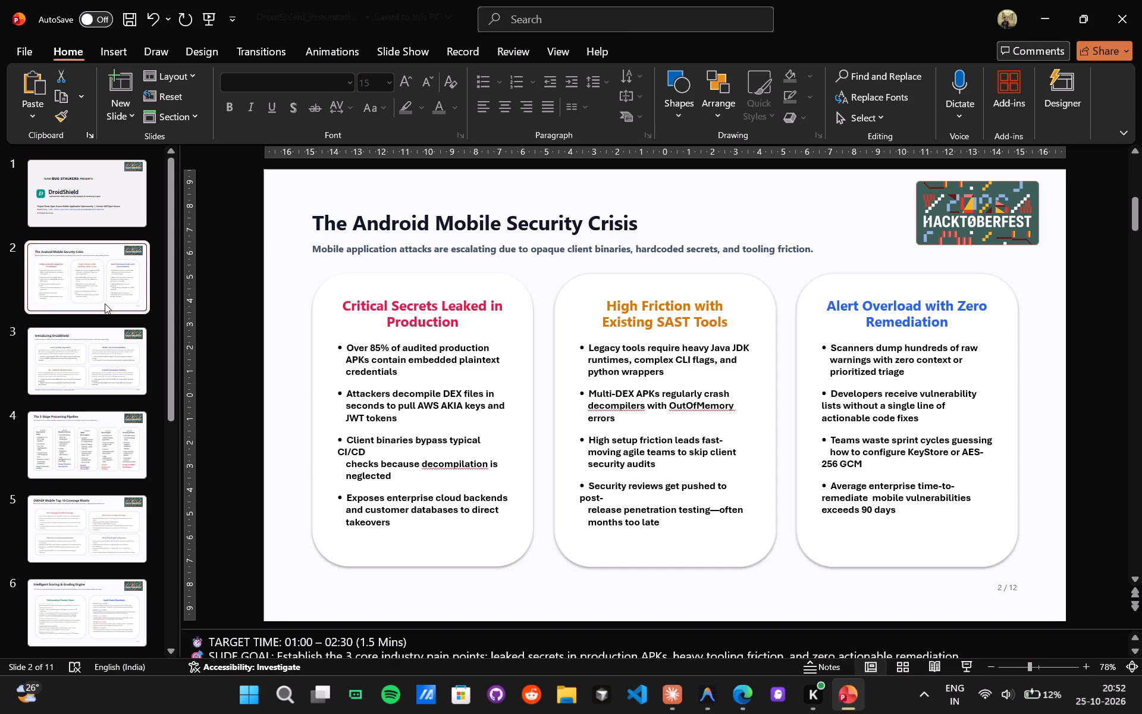
pyautogui.click(29, 56)
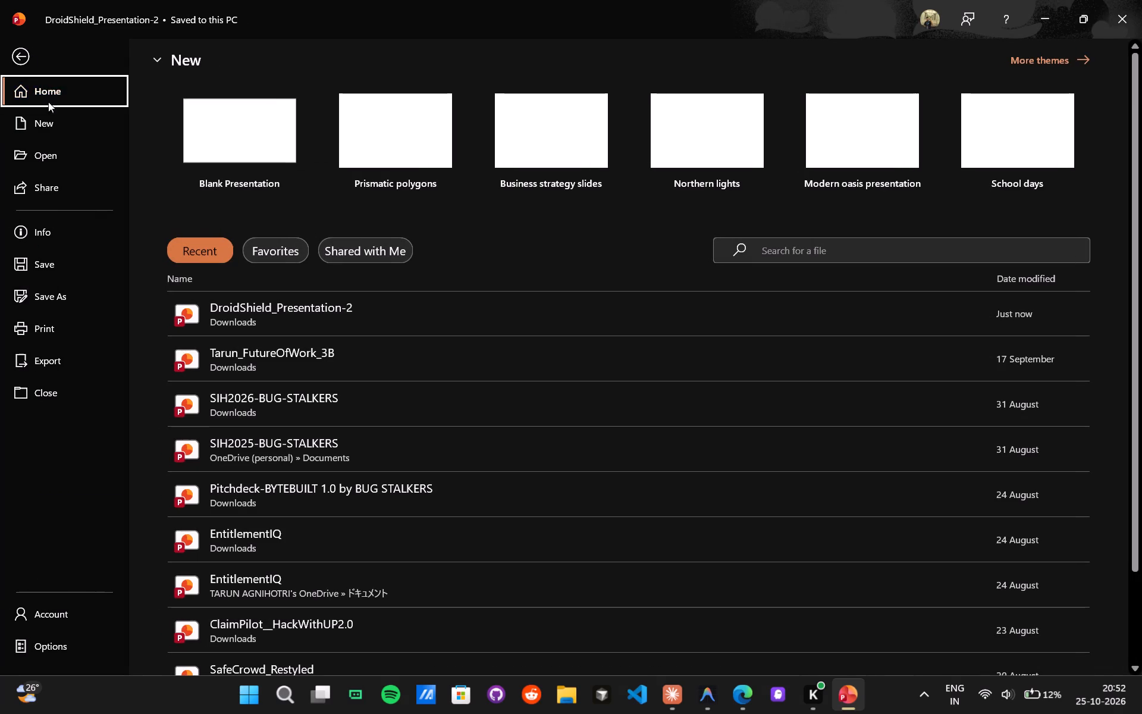
pyautogui.click(40, 260)
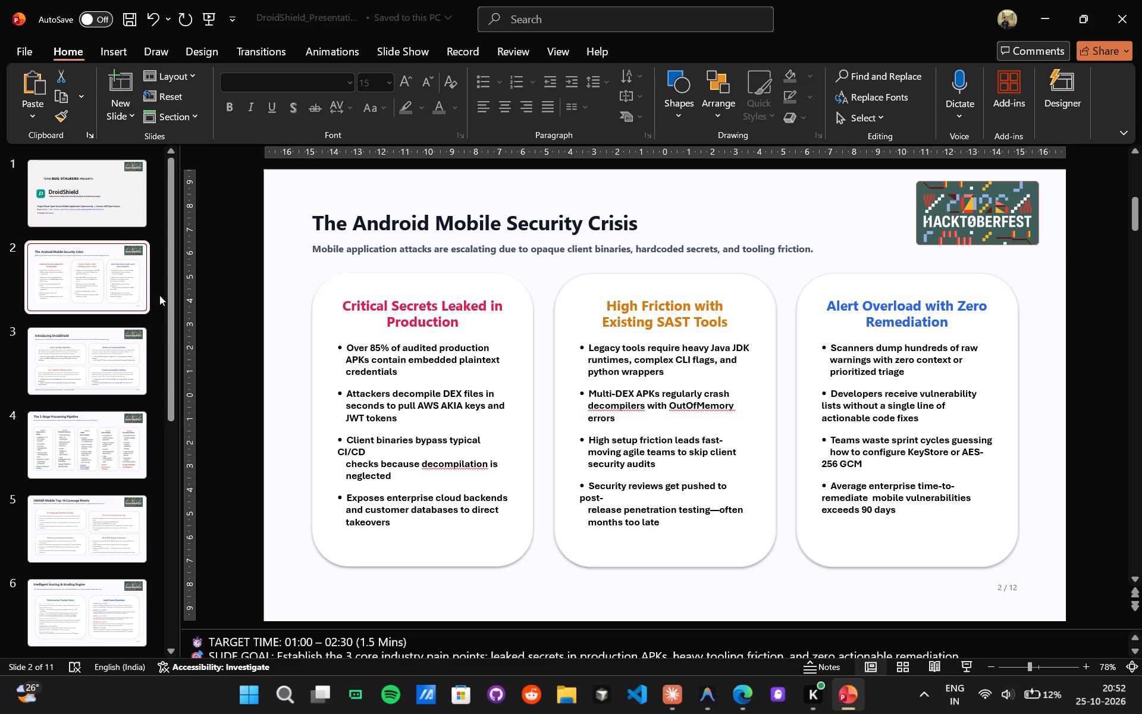
# Switch to the browser window showing the GitHub profile page.
pyautogui.click(1041, 9)
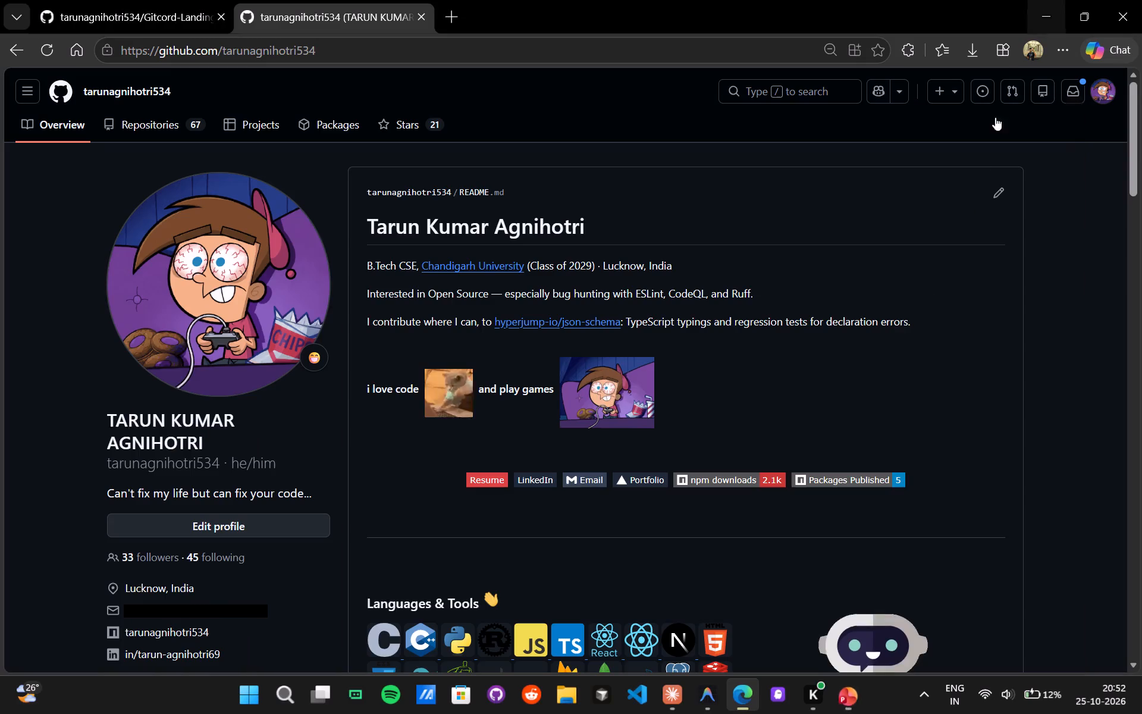